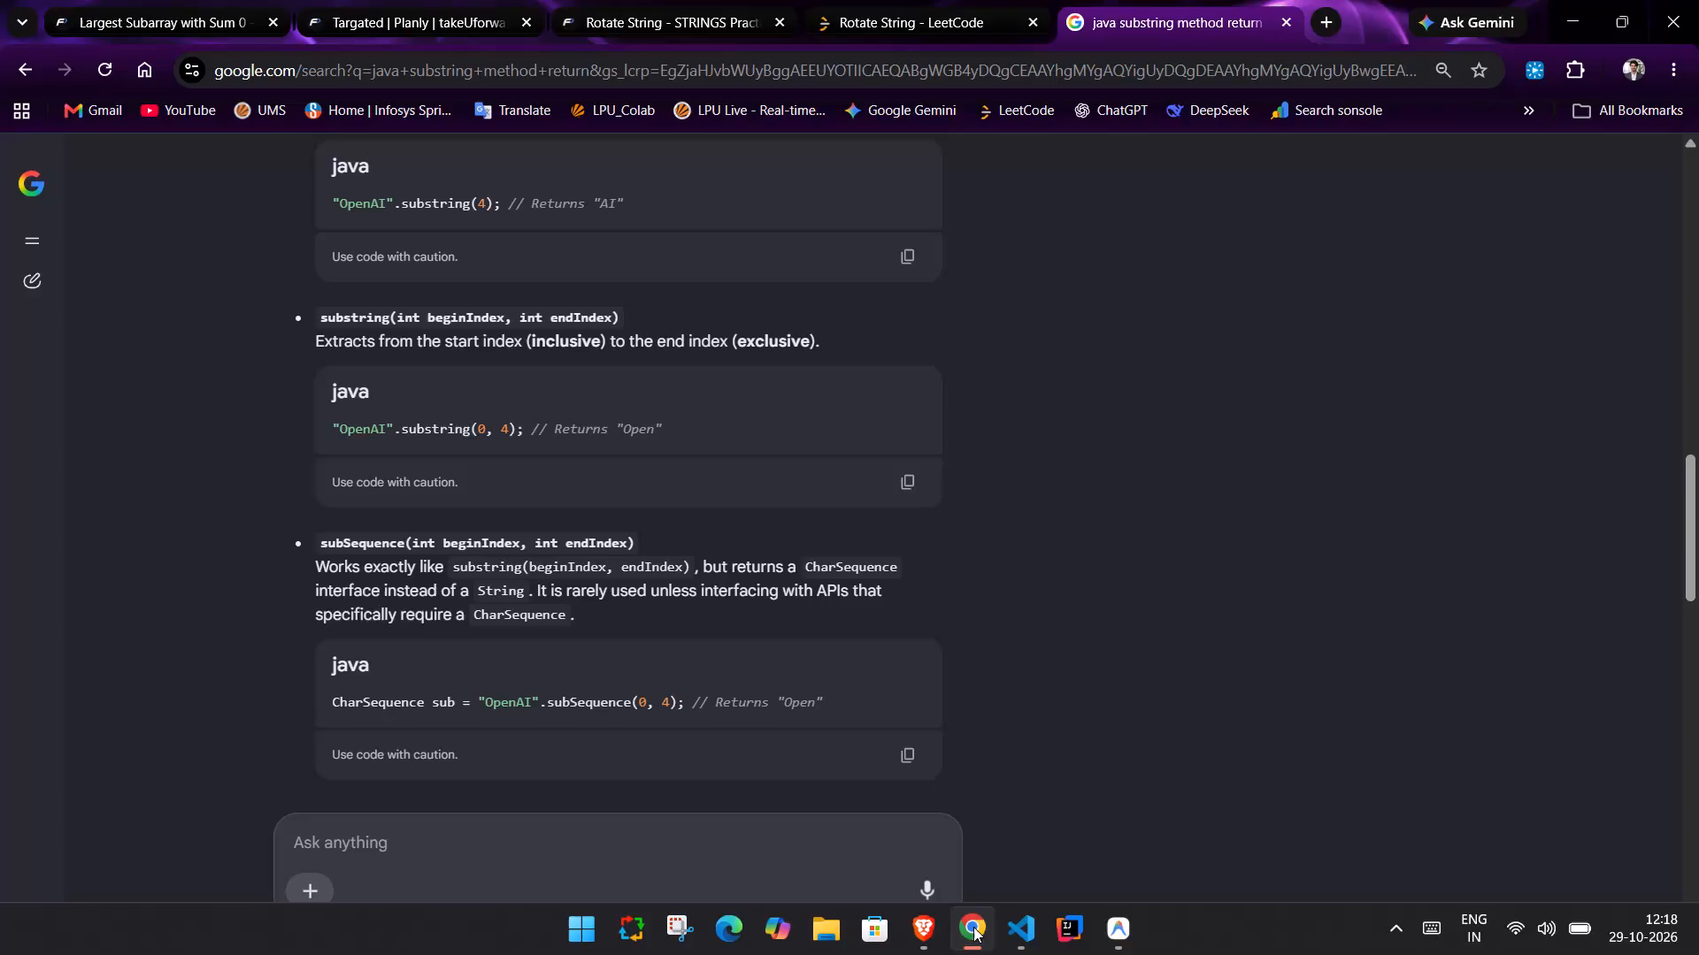
Open Overleaf in a new browser tab and open the project "chat Agile with dia v2".
click(1320, 10)
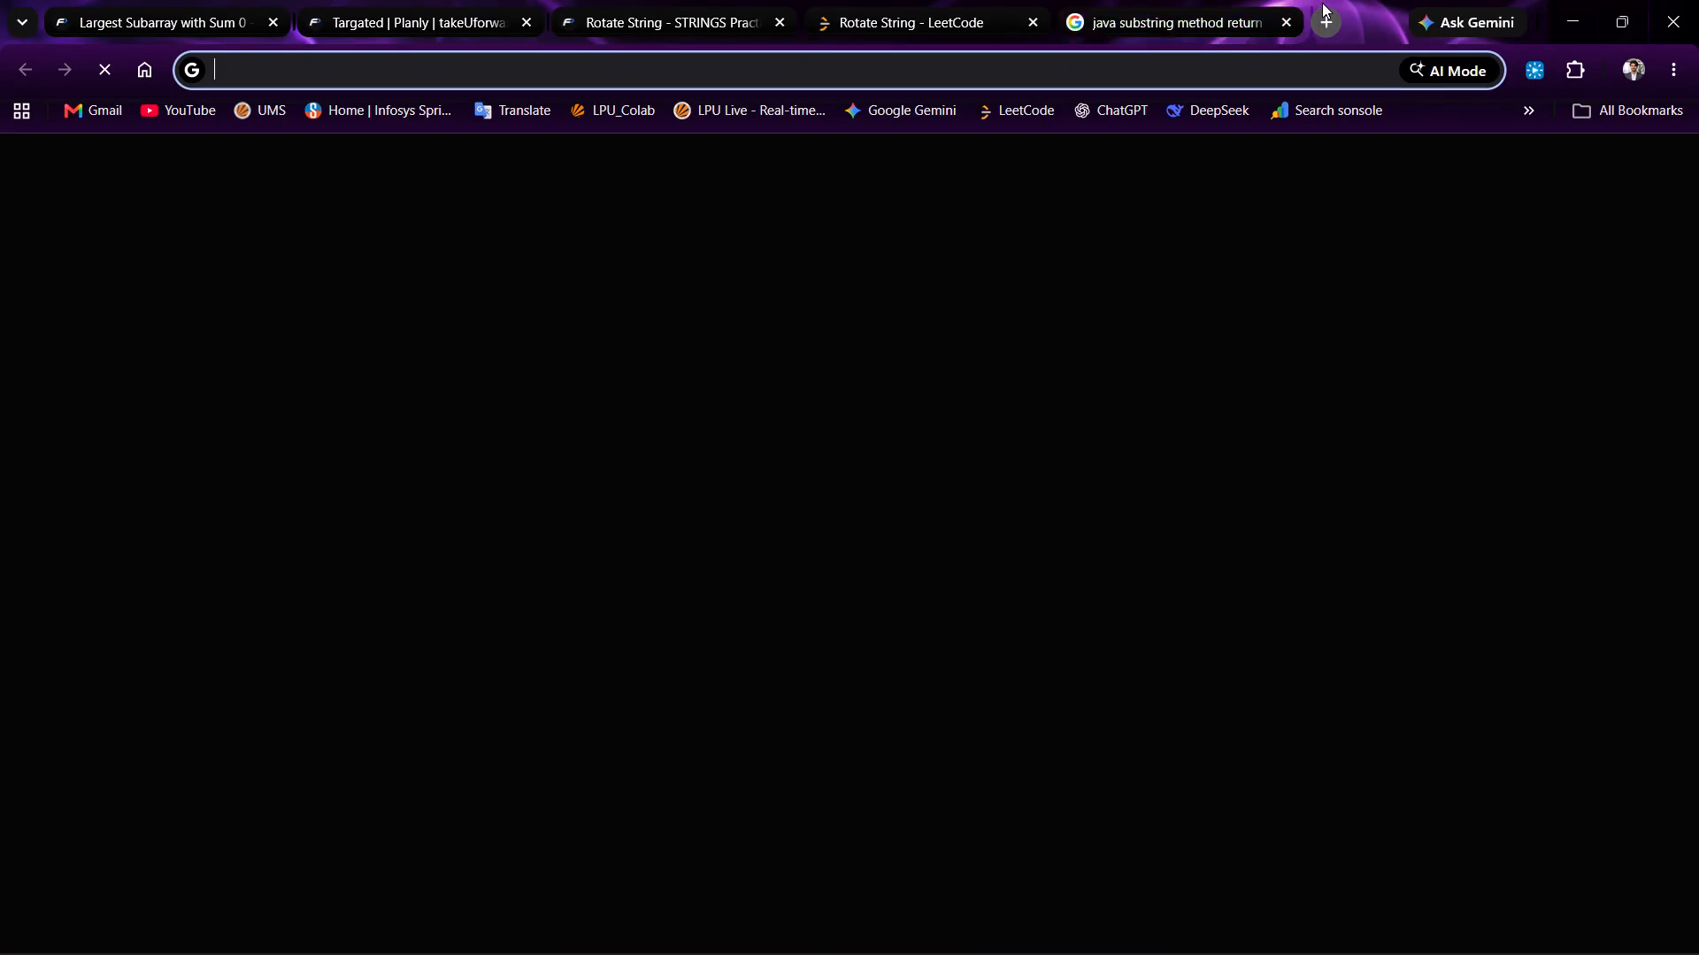
click(1322, 2)
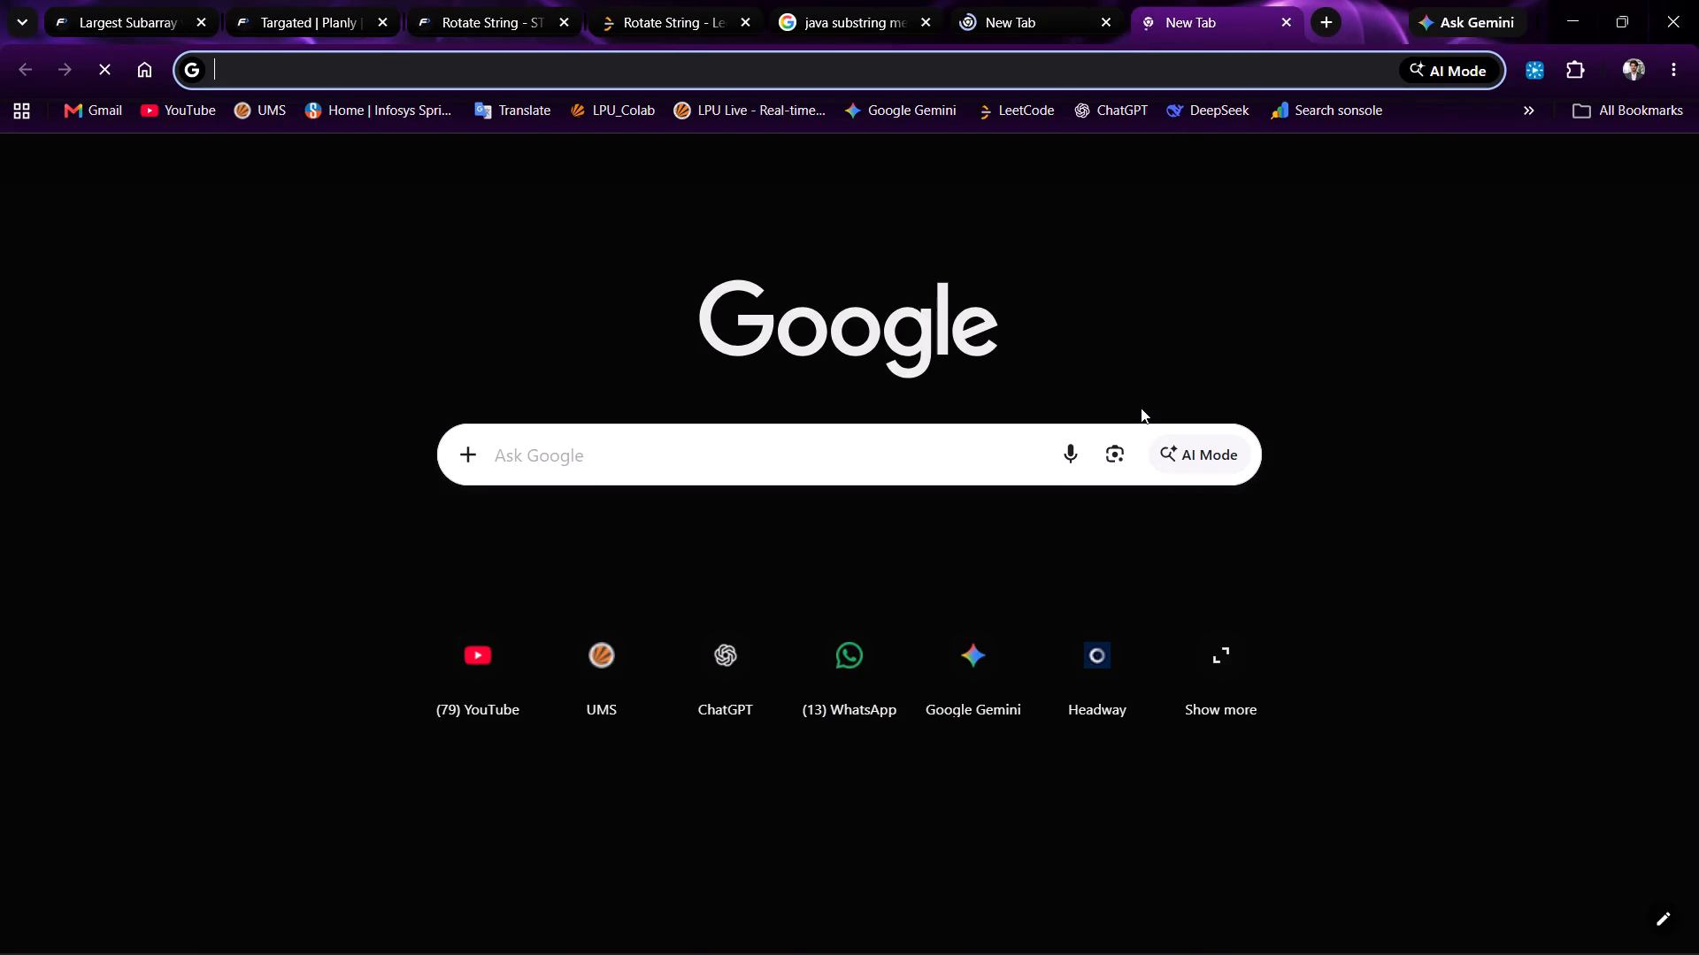
text(over)
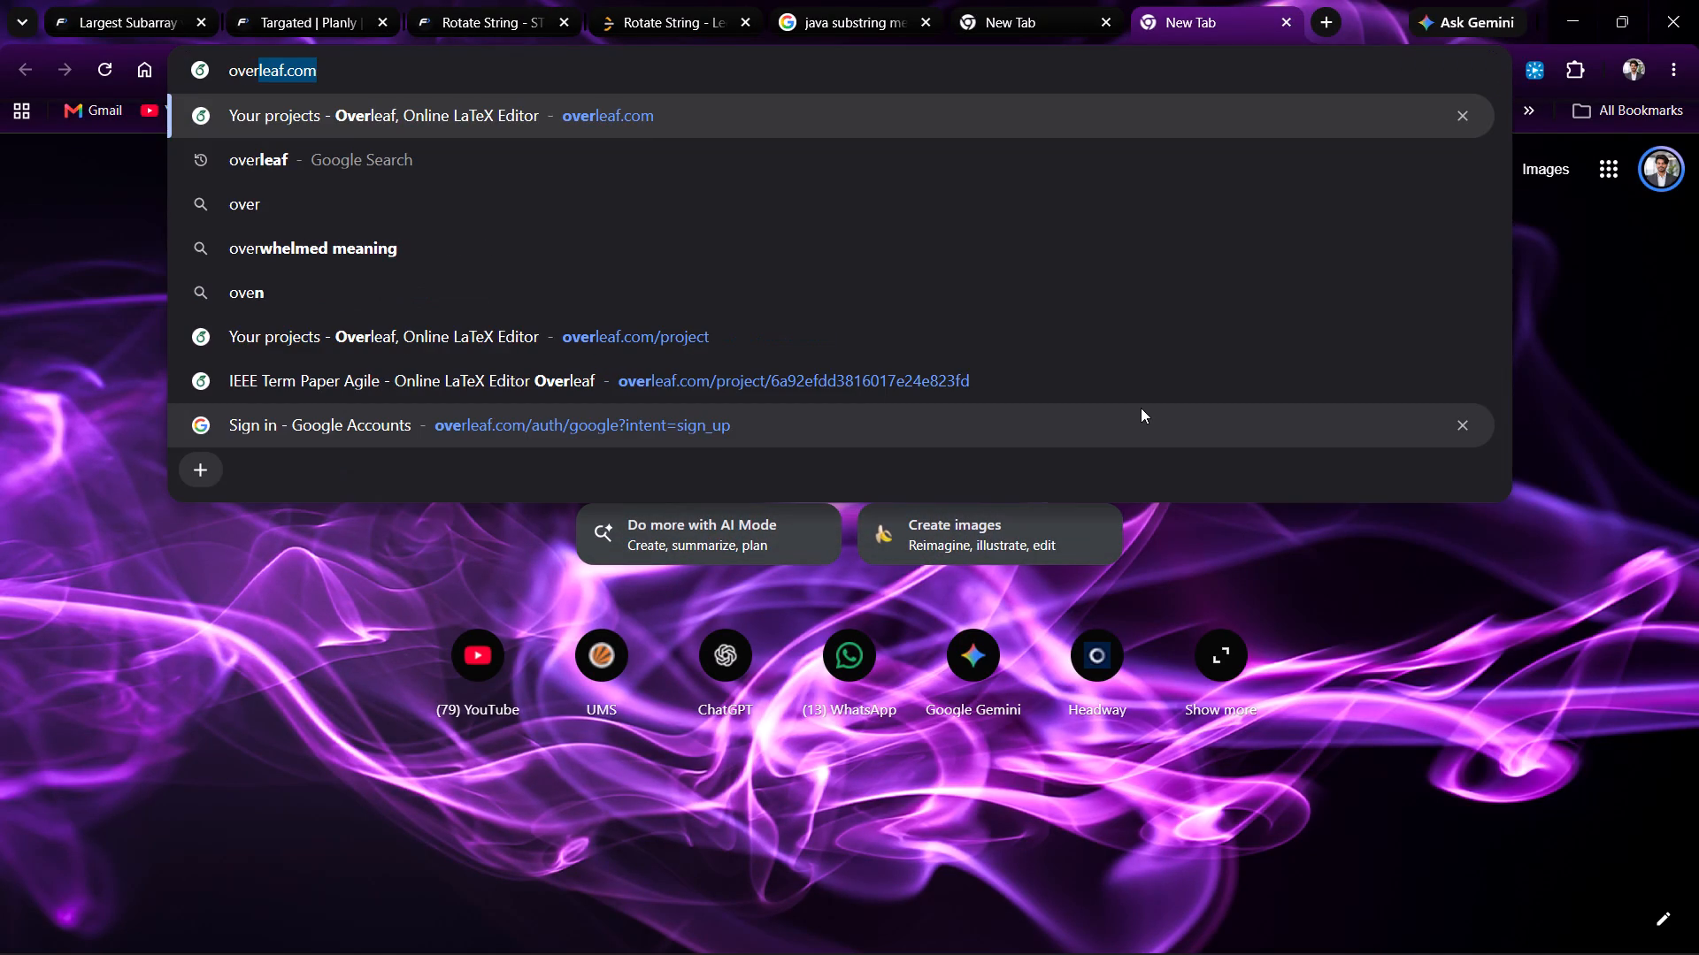
key(Return)
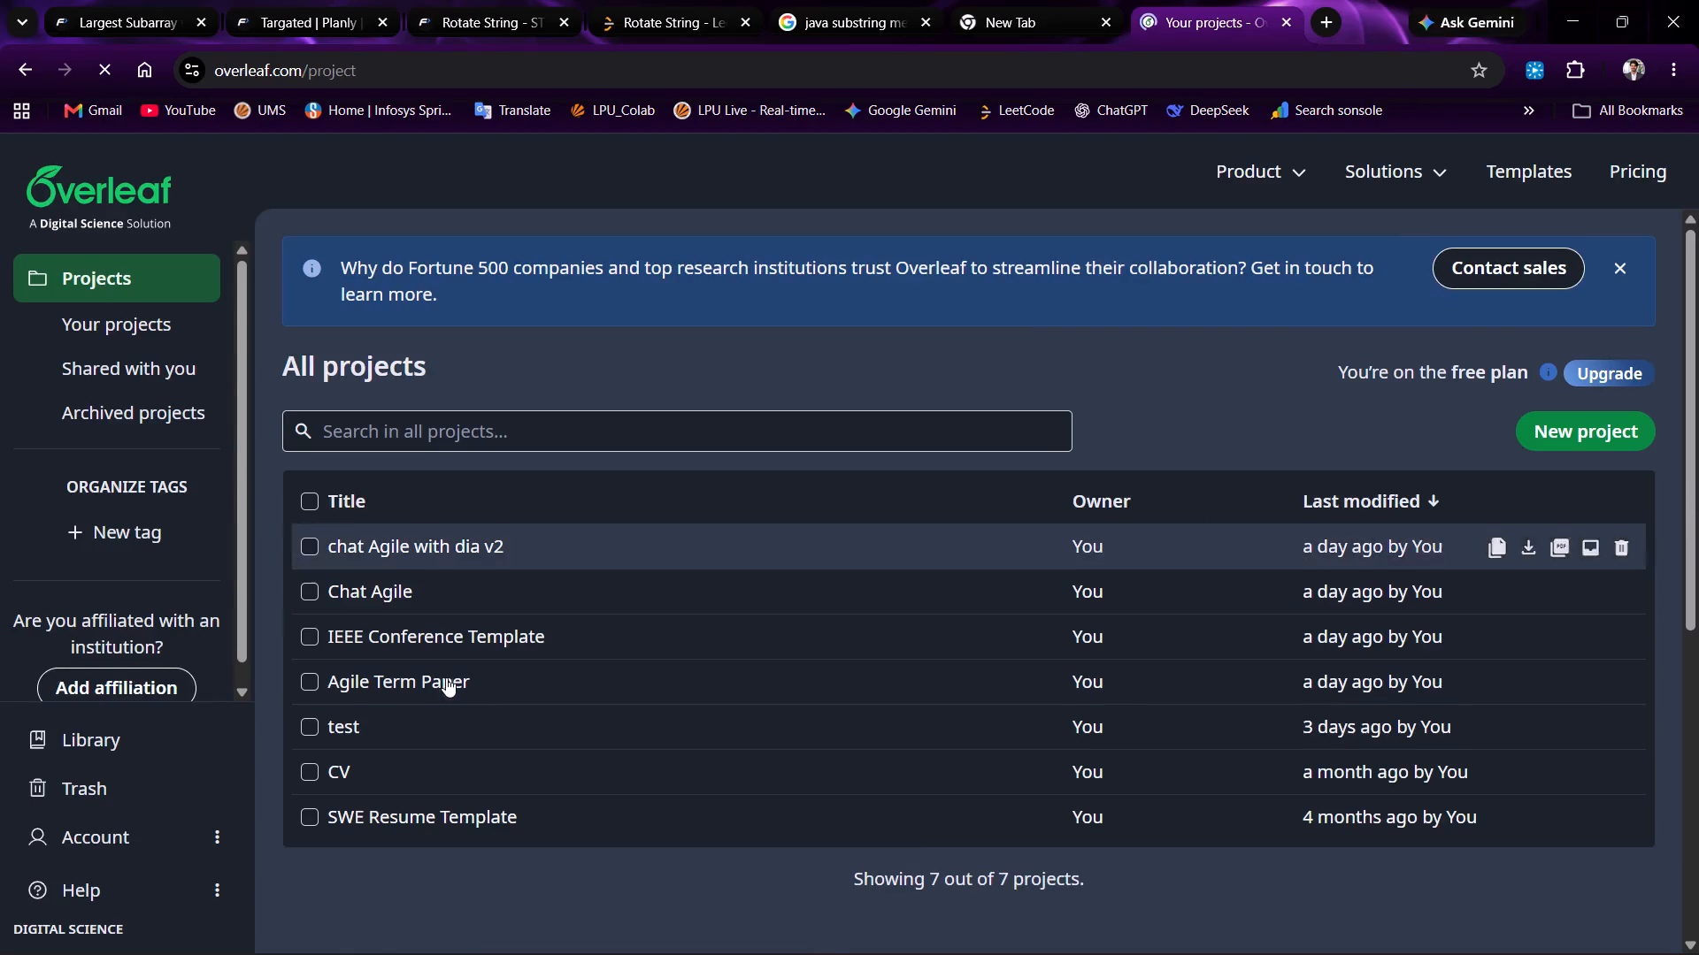
click(418, 551)
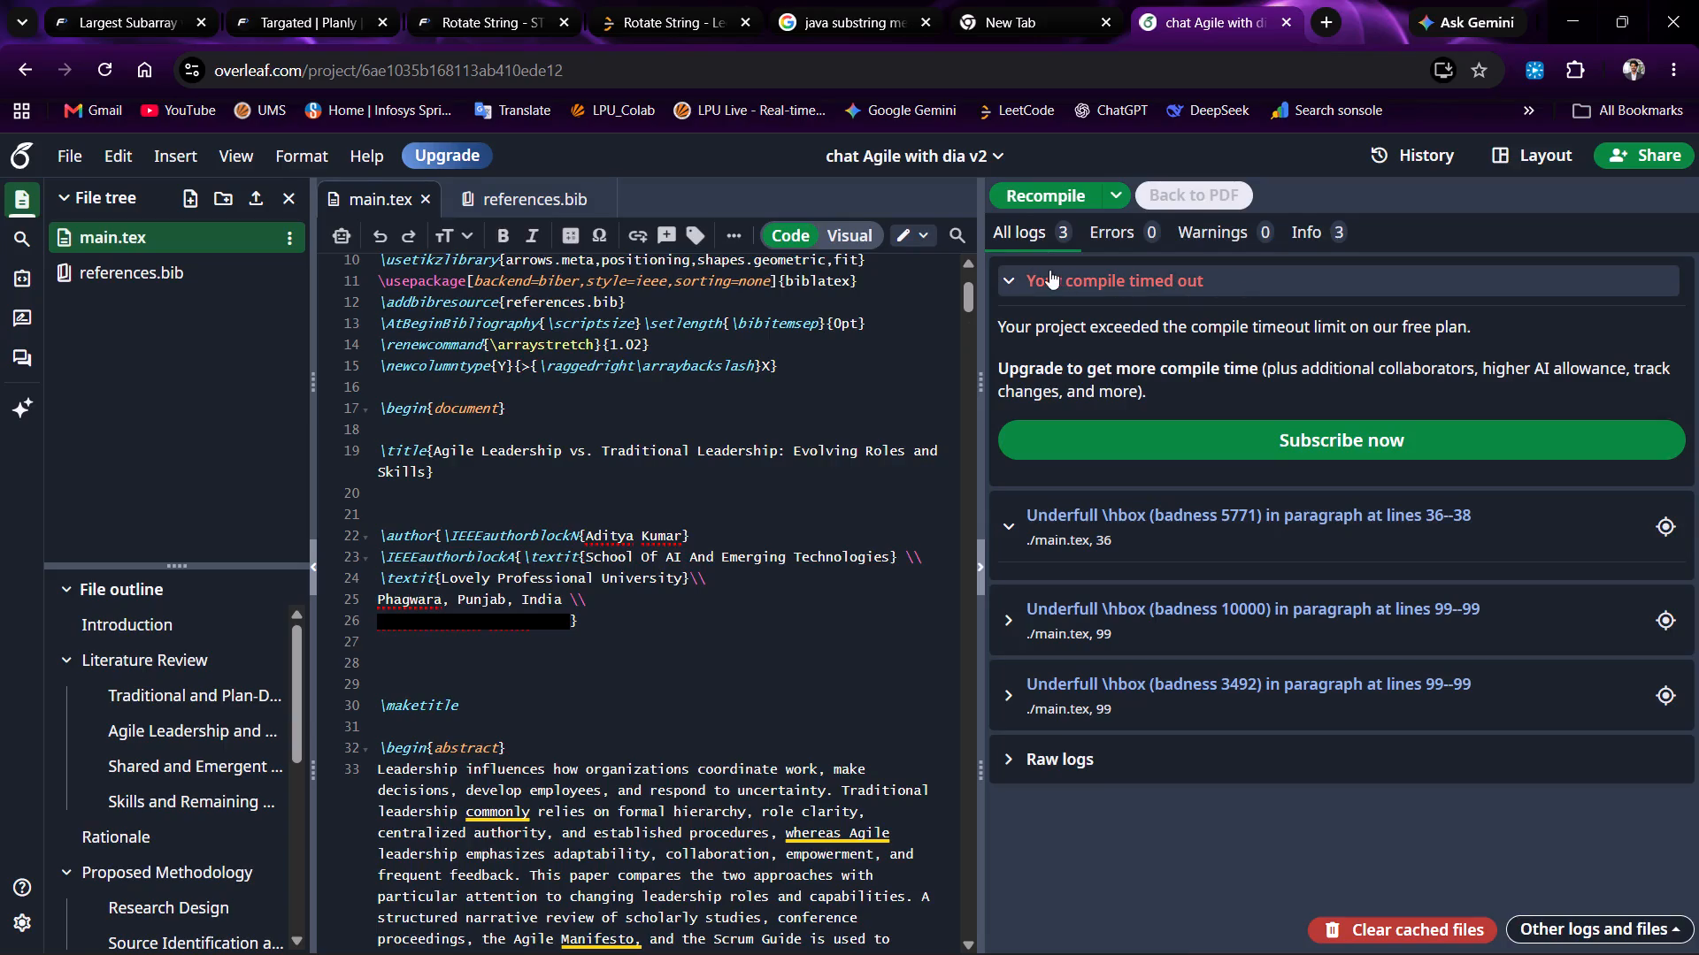
Examine the compile log entries, including the compile timeout message and the underfull box entries for main.tex.
click(1014, 280)
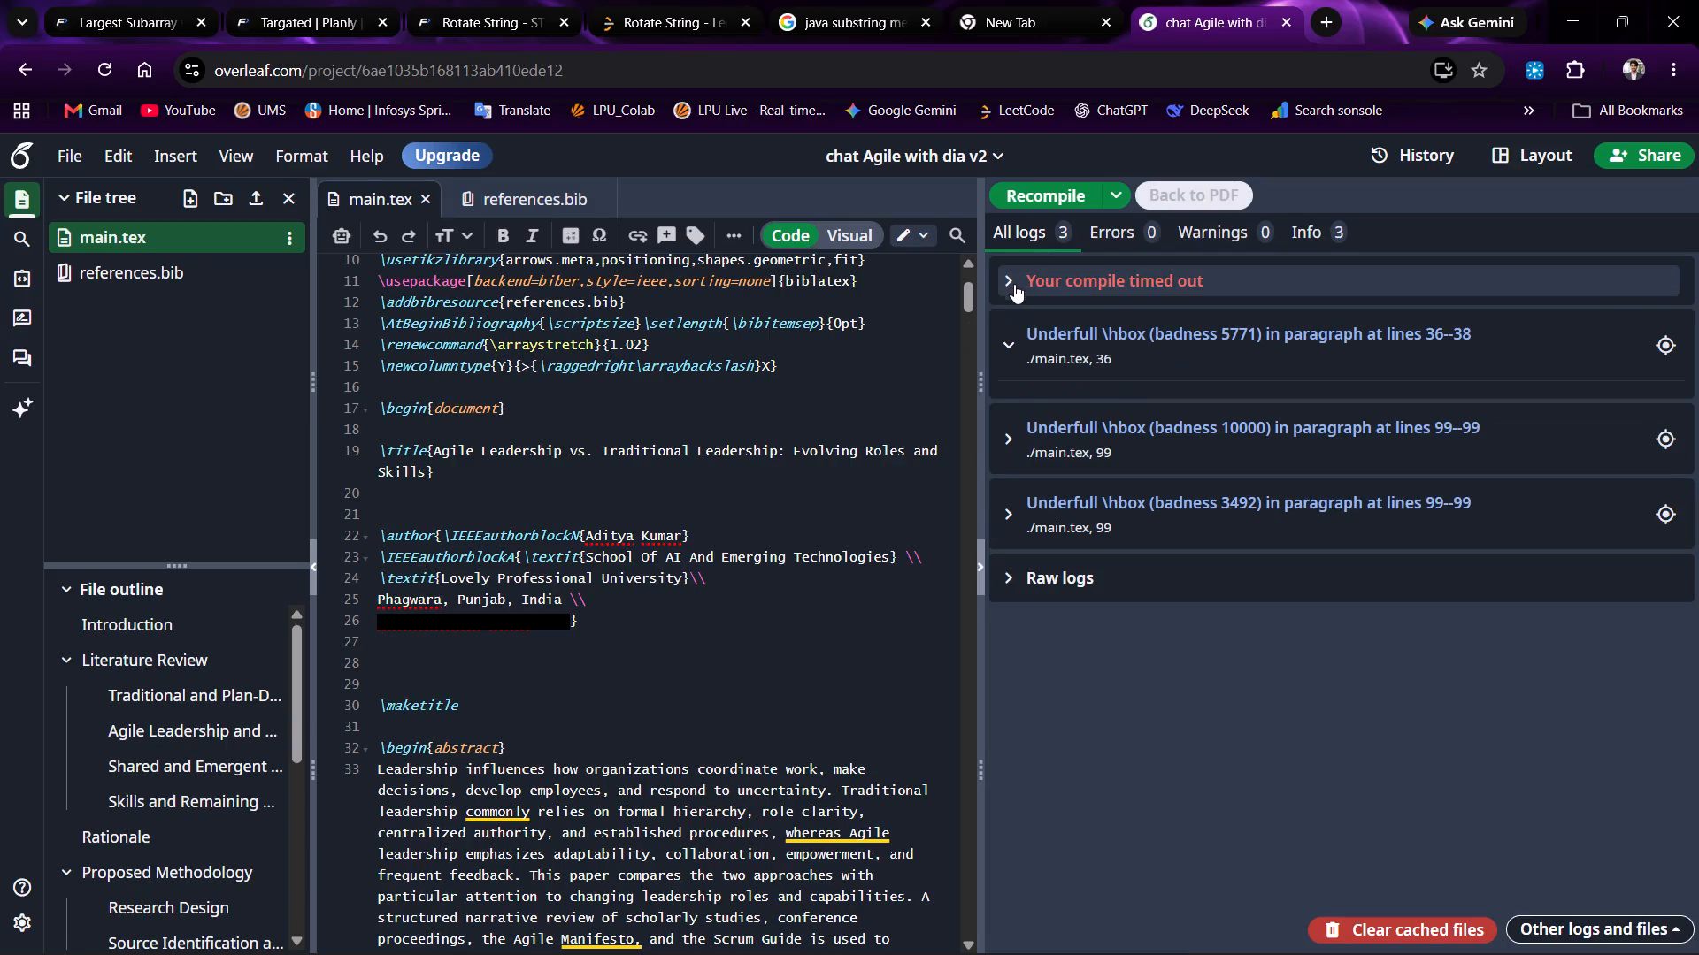
click(1005, 347)
click(1005, 346)
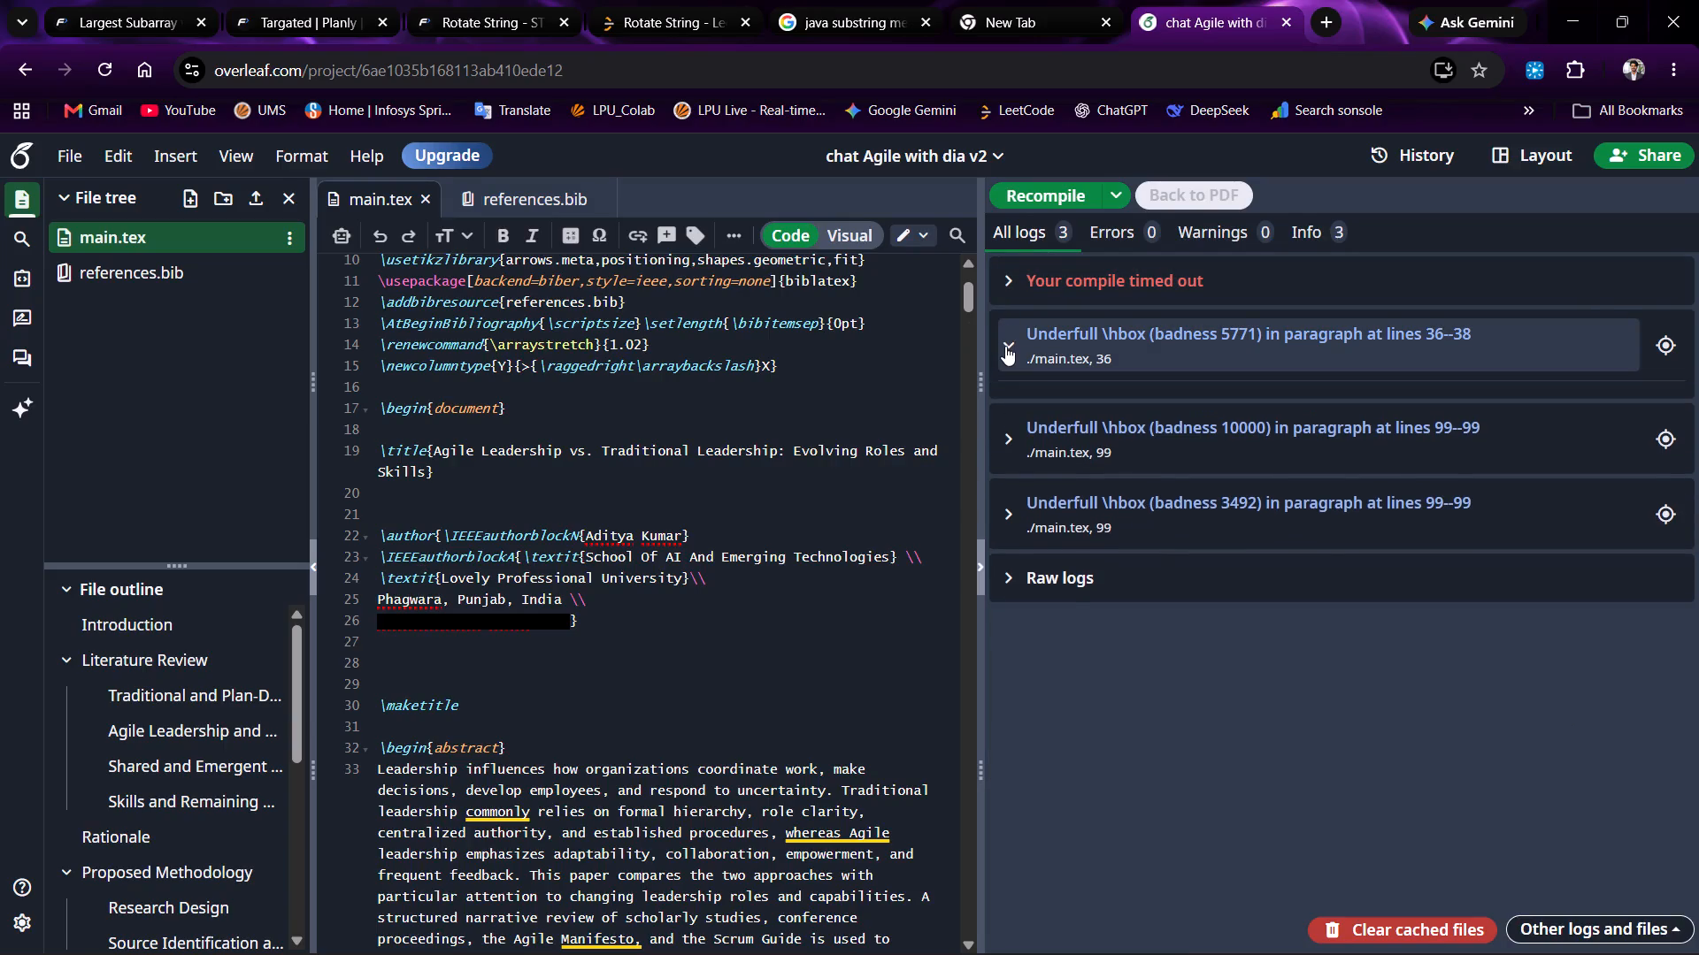
click(1260, 339)
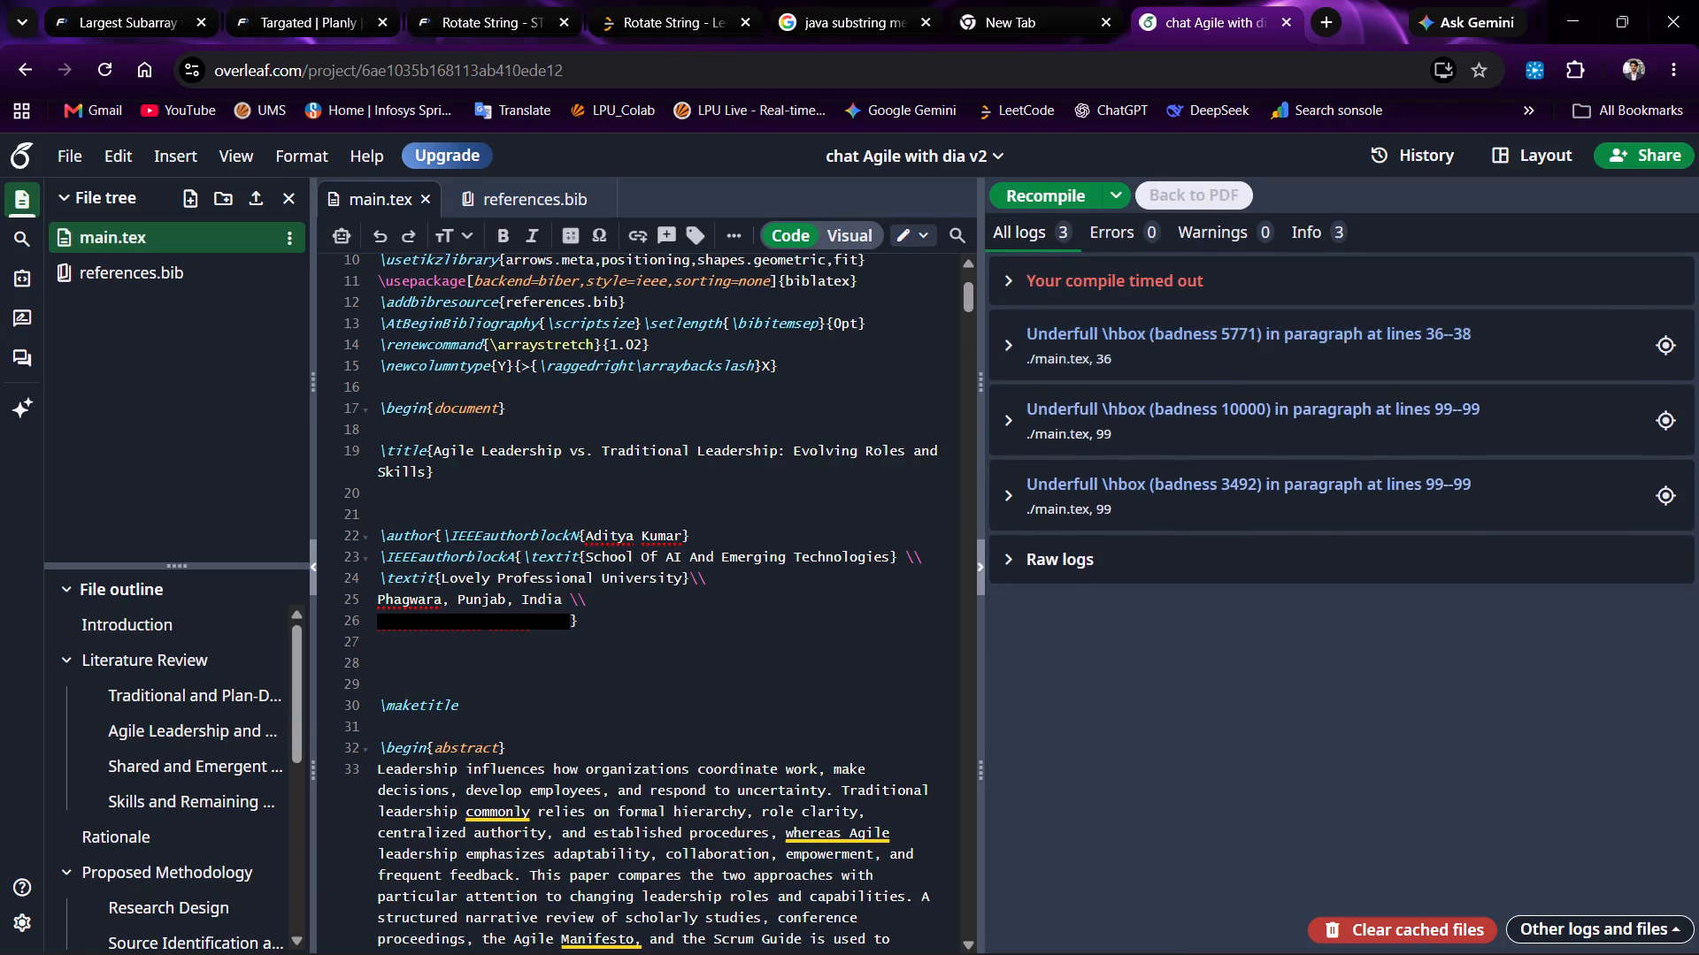
scroll(700, 539, down, 6)
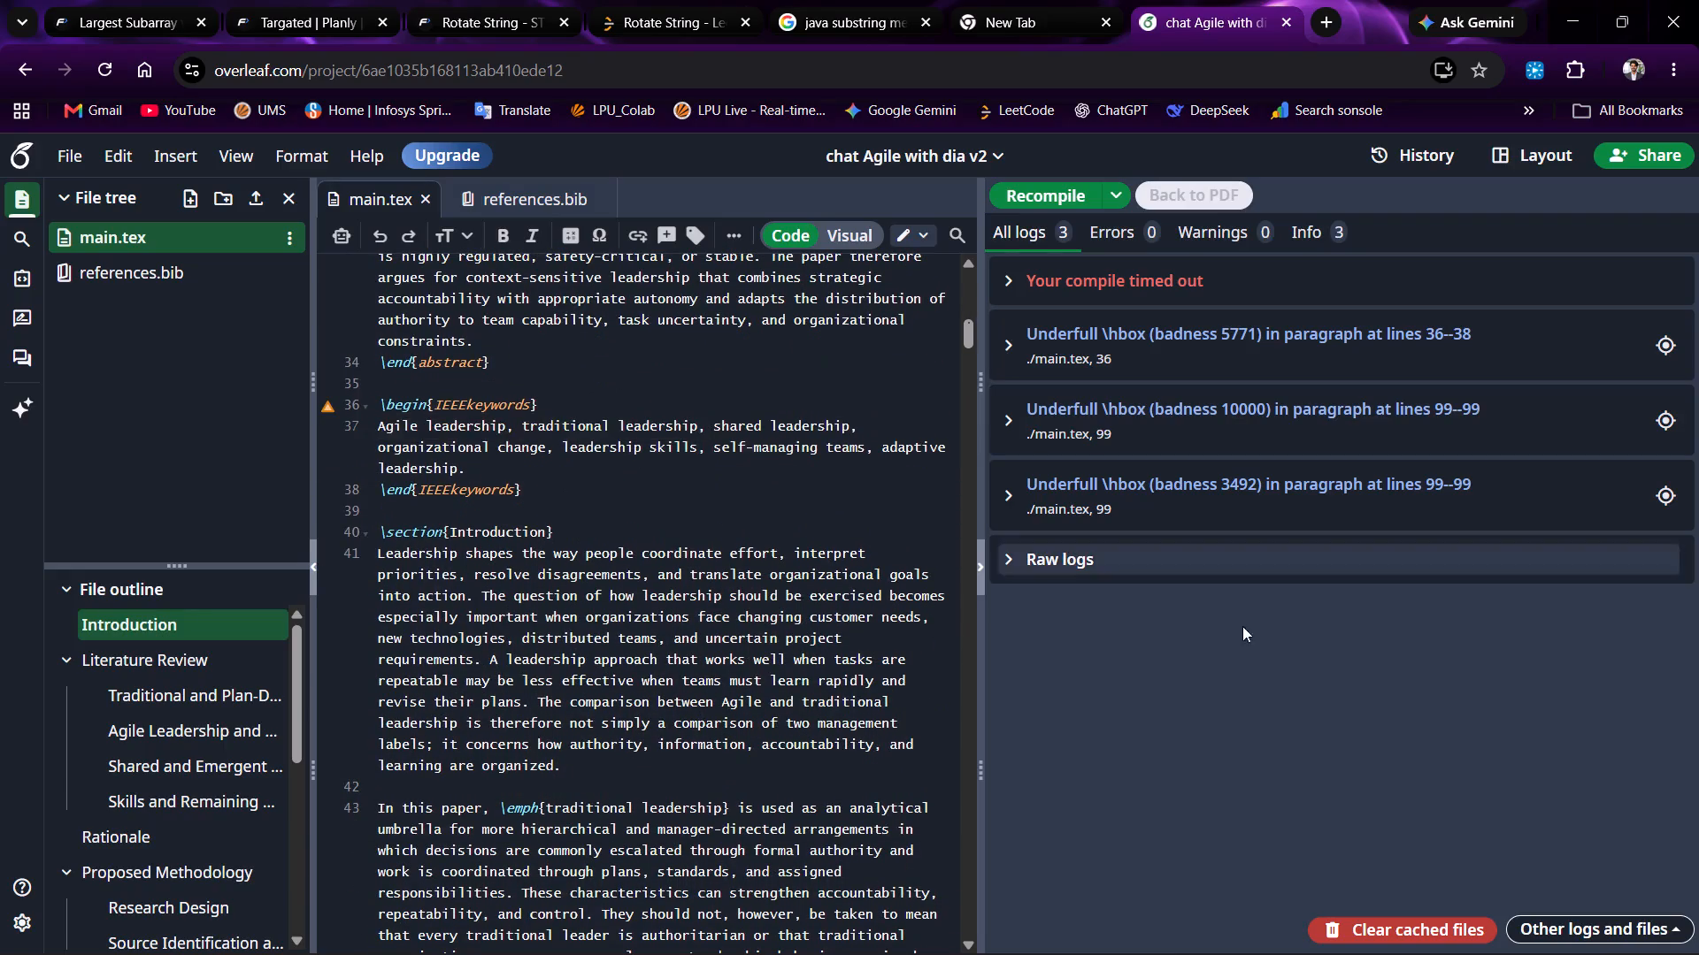
click(1330, 671)
click(1195, 281)
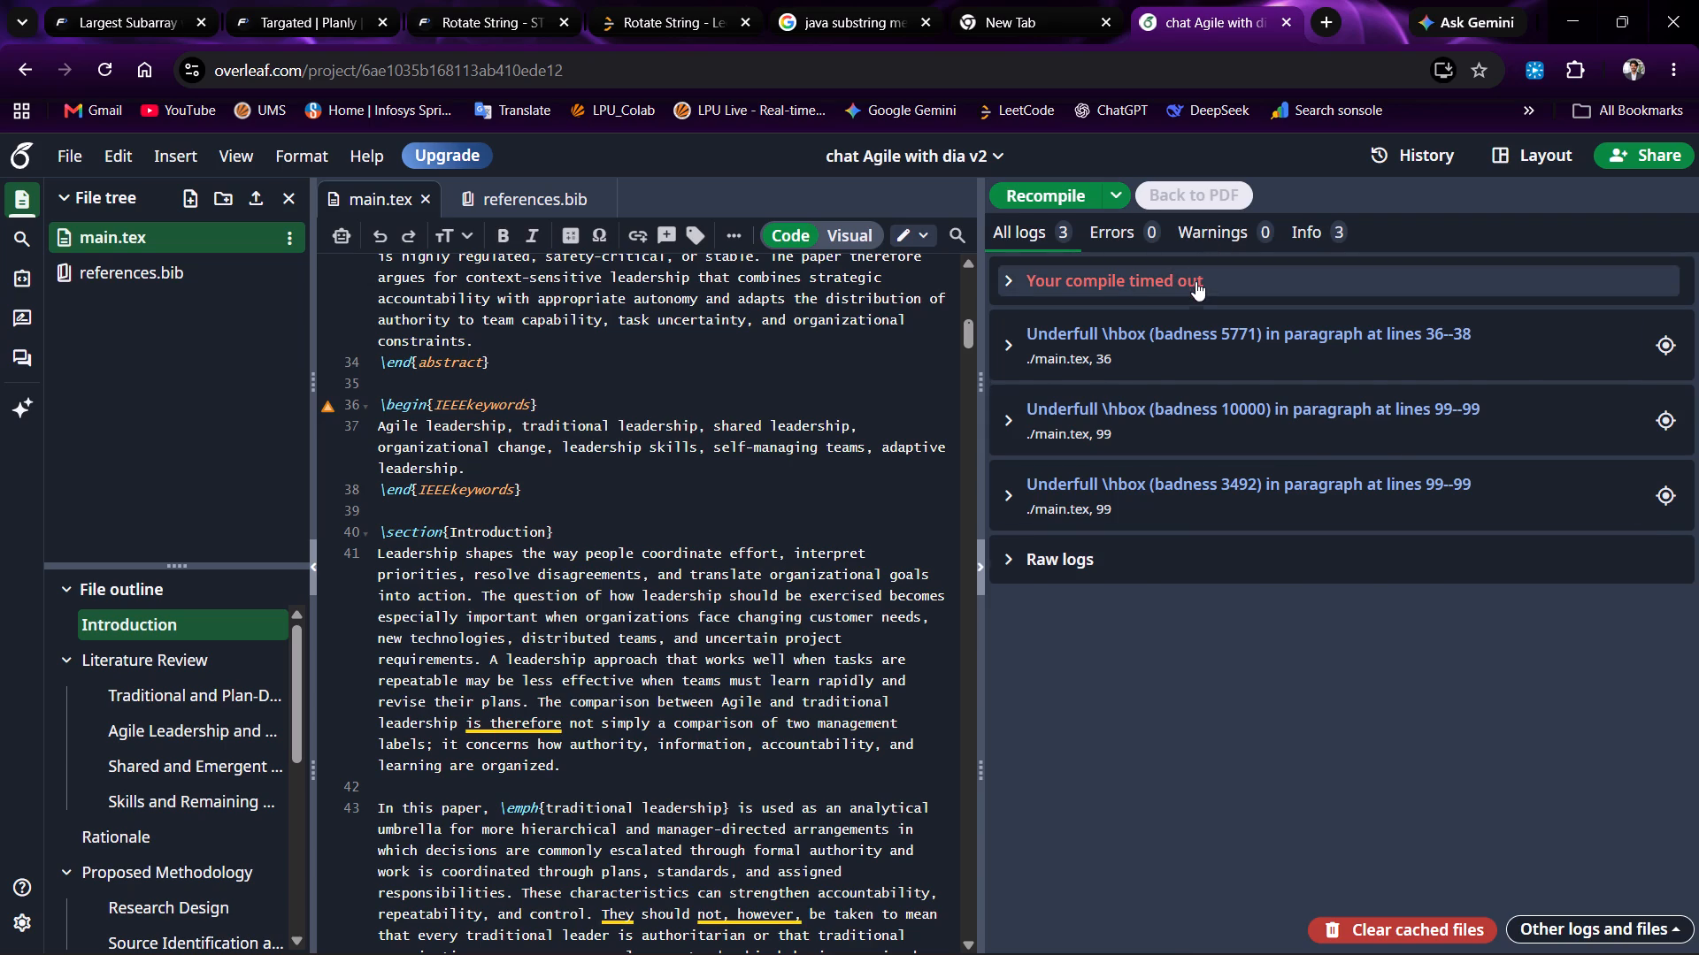
click(1242, 814)
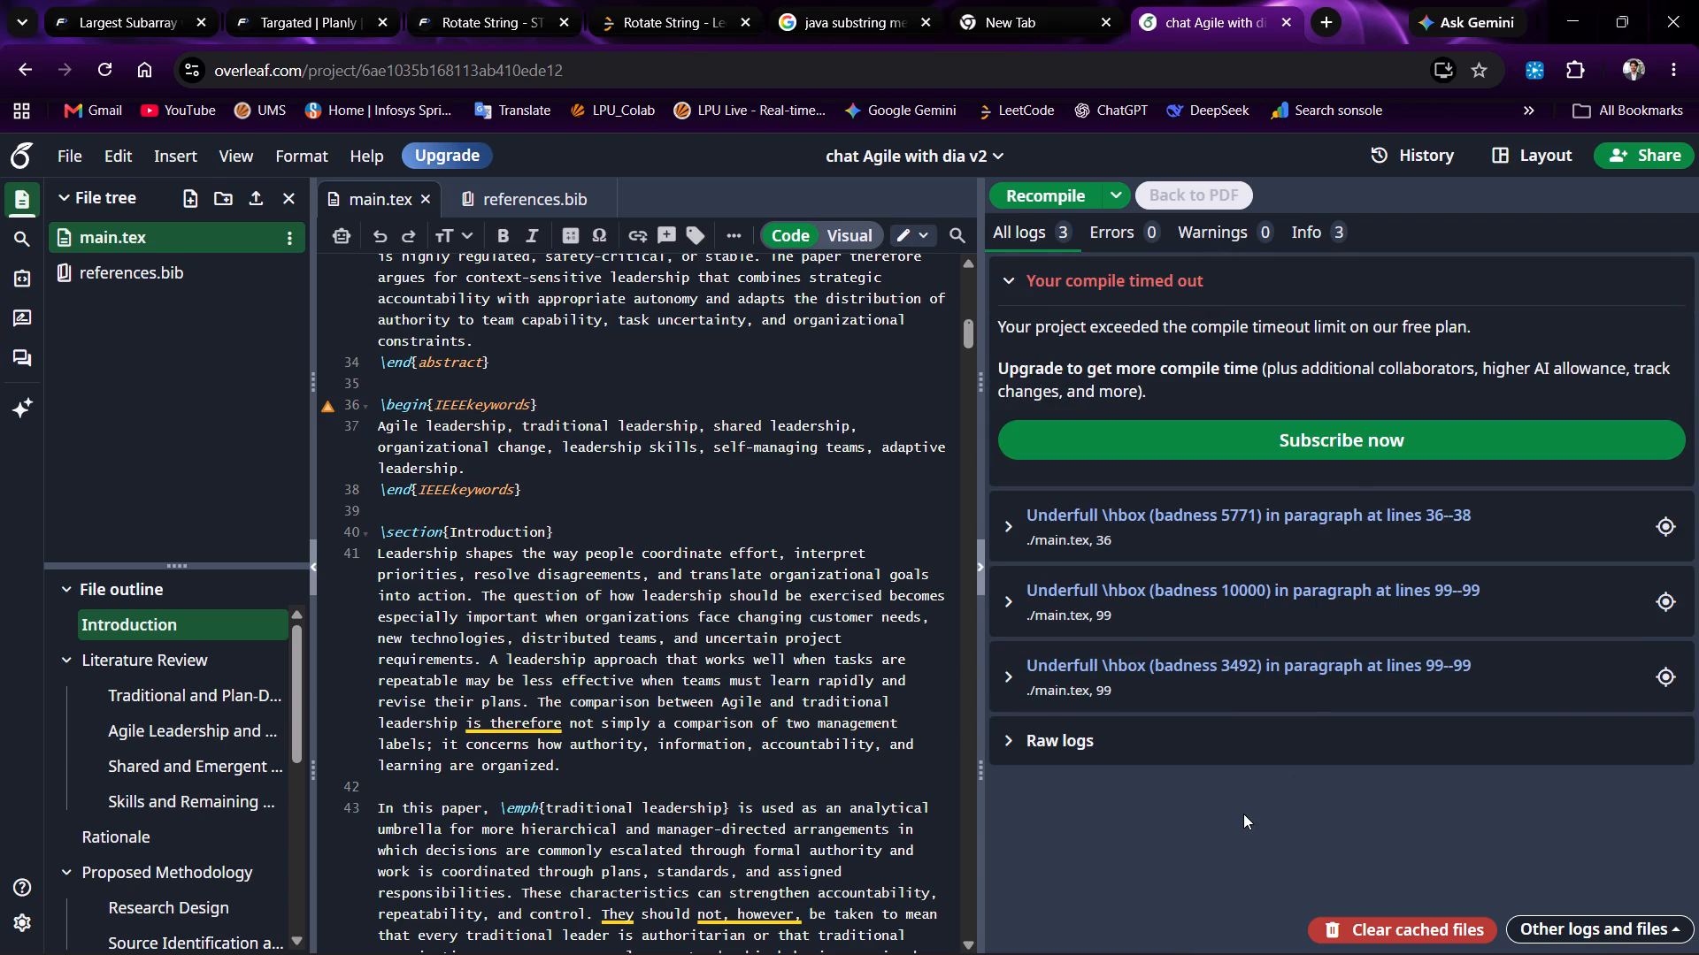
Recompile the project and clear its cached files.
click(1043, 196)
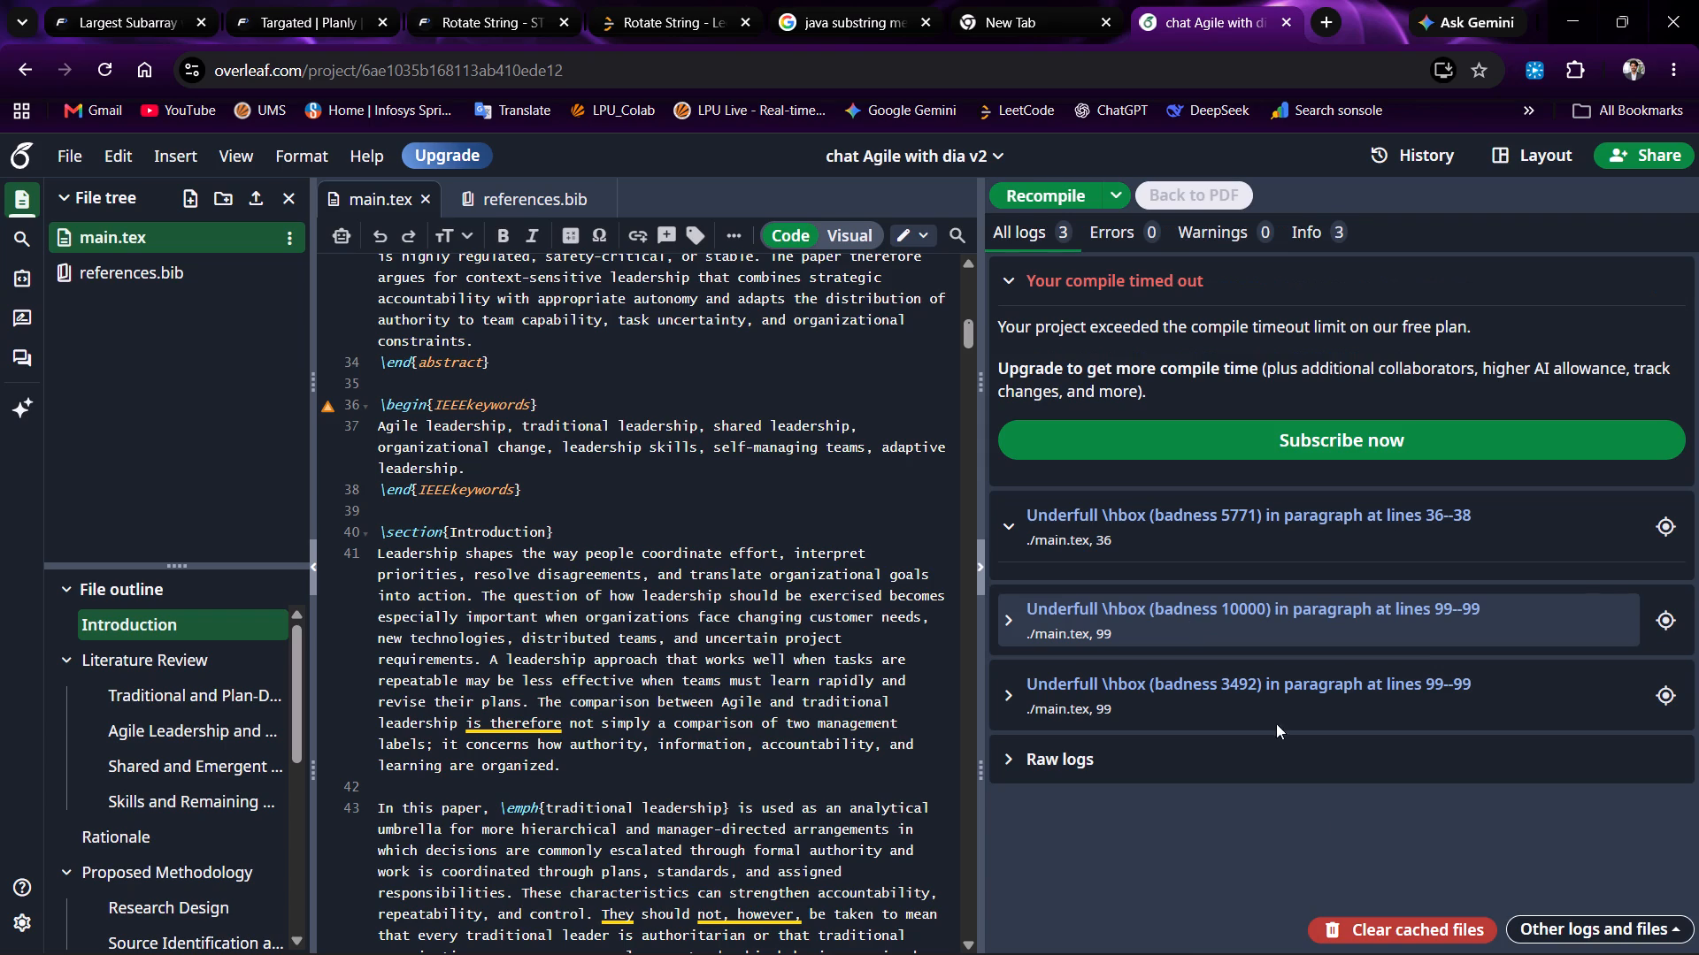
click(1312, 853)
click(1412, 928)
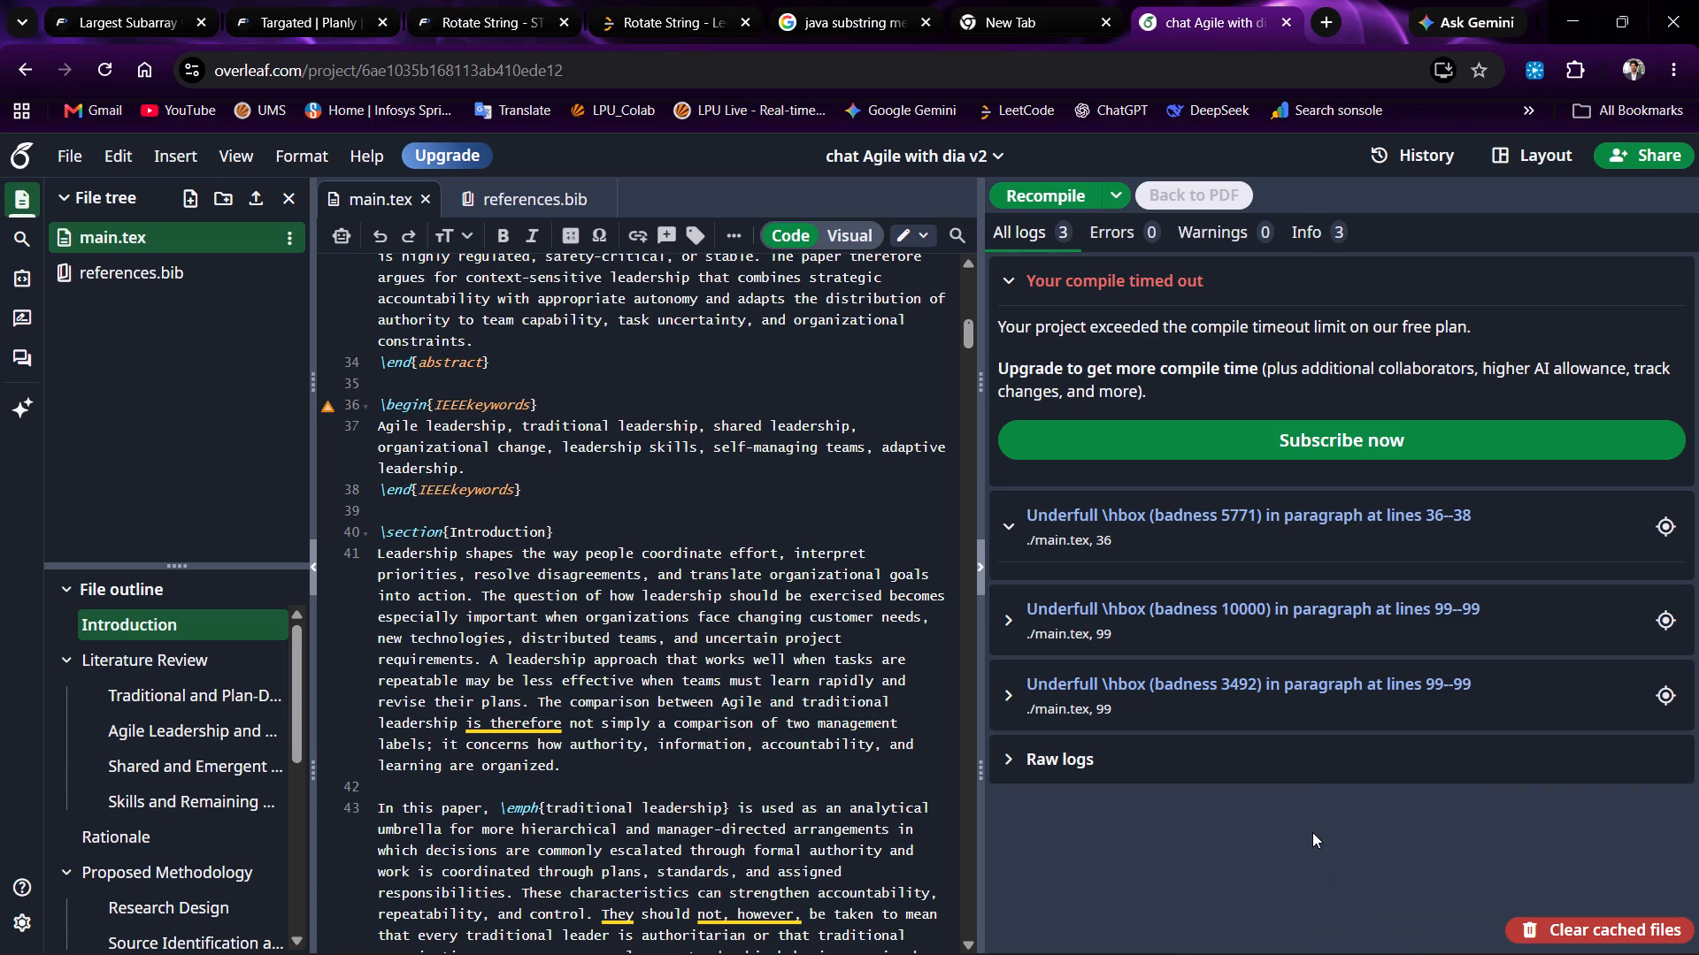
Capture a screenshot of the compile log area with the timeout message and the underfull box entries.
key(shift+super+s)
drag(924, 169, 1698, 933)
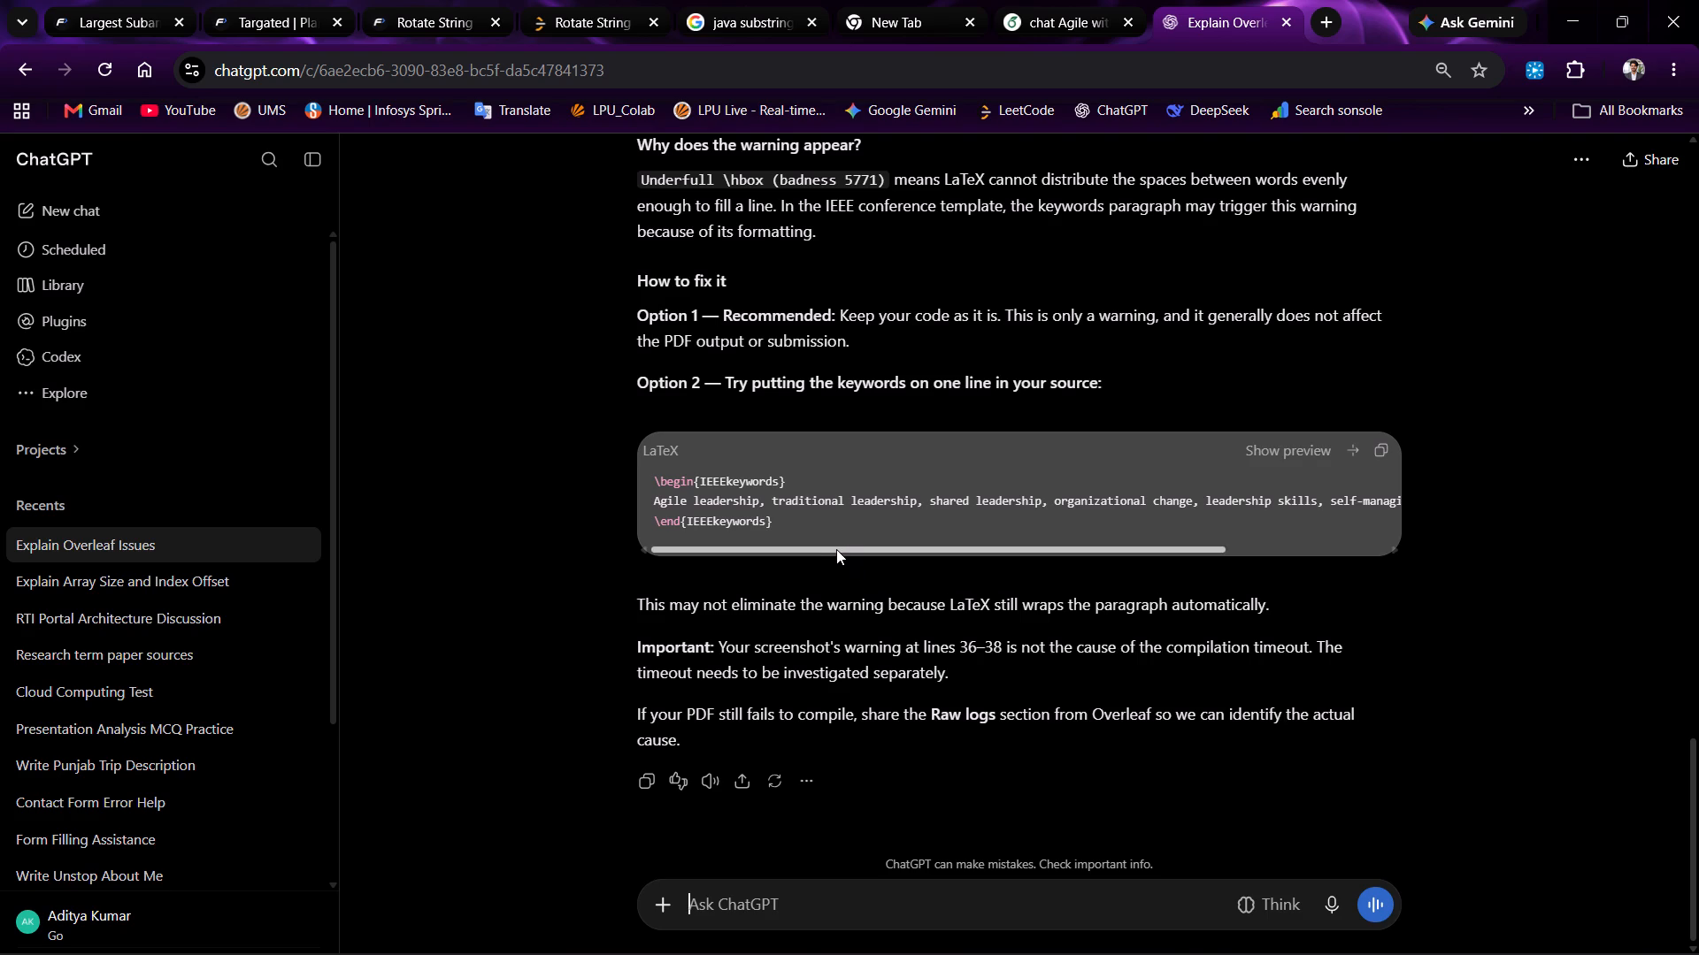
drag(836, 549, 1071, 531)
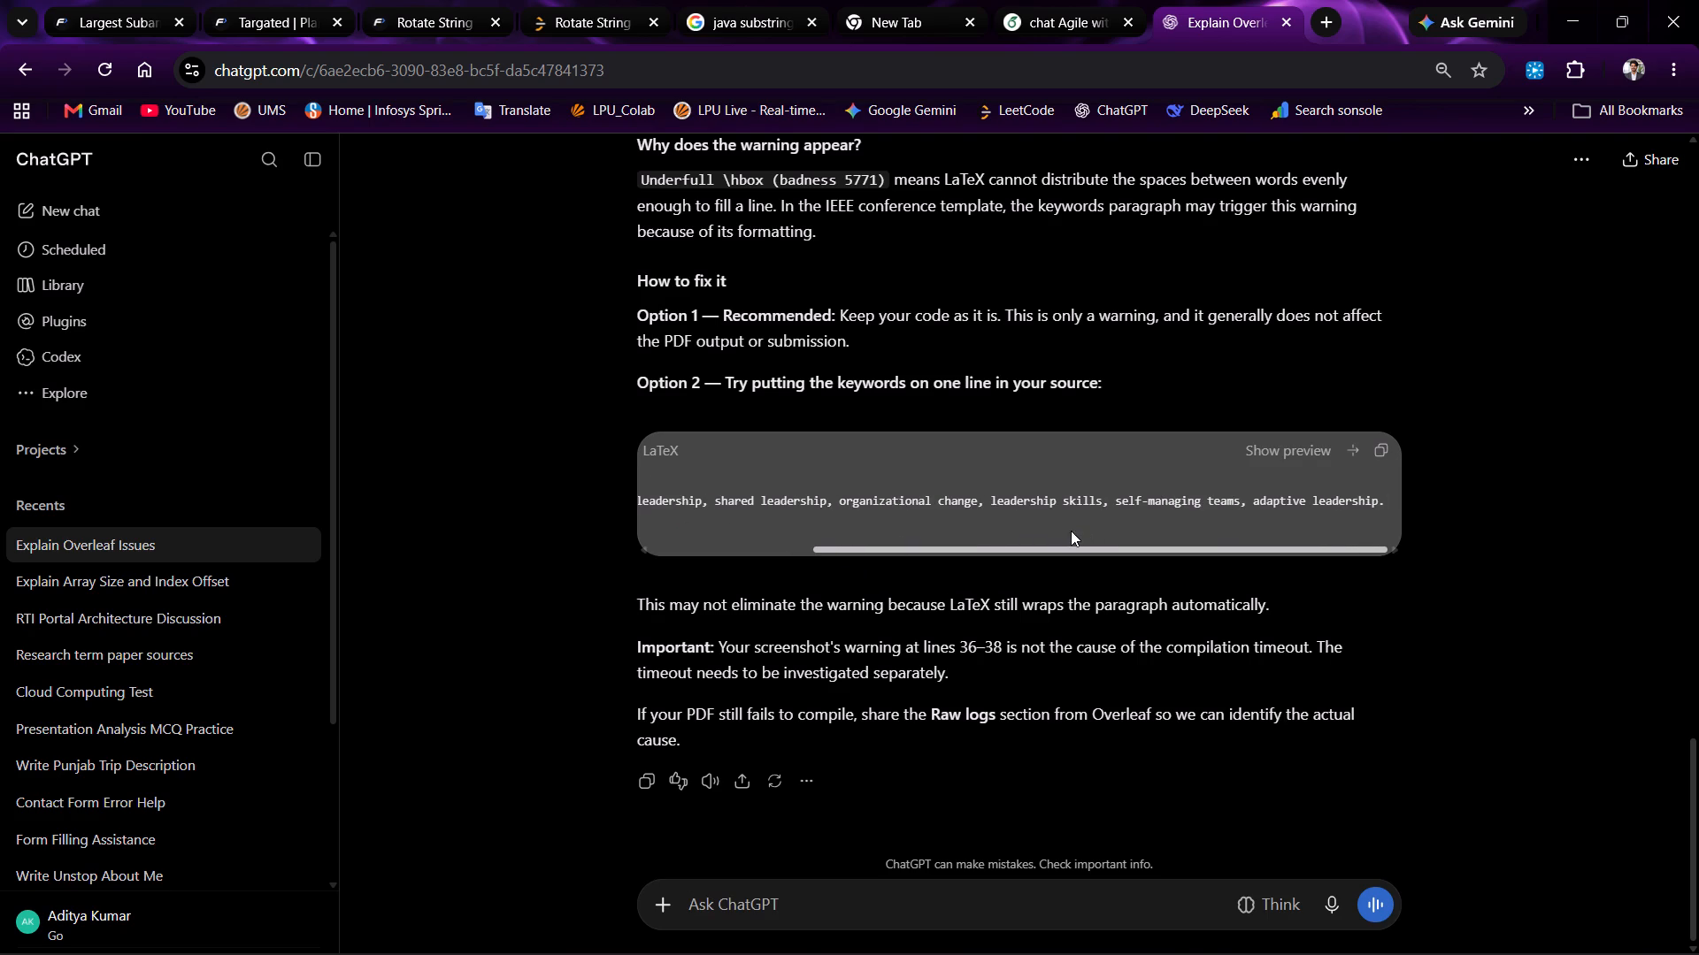
drag(1071, 531, 790, 555)
scroll(862, 618, down, 1)
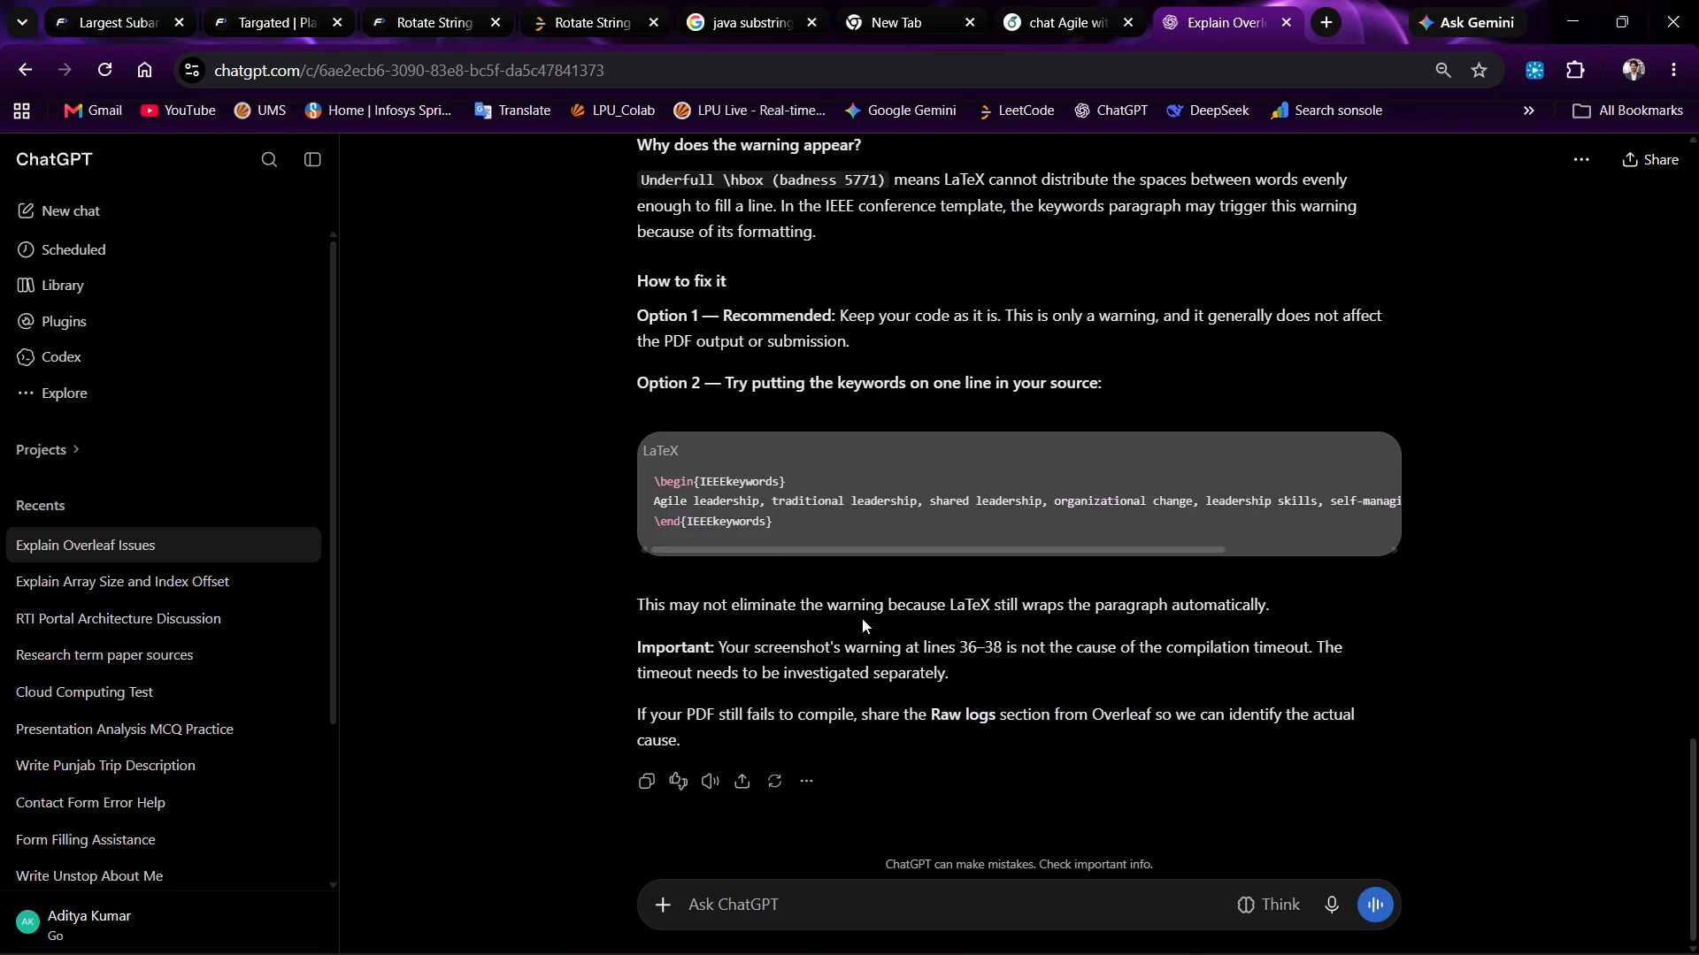
scroll(862, 618, down, 1)
Return to the Overleaf project and look through the compiled PDF down to the references on page 7.
click(1039, 0)
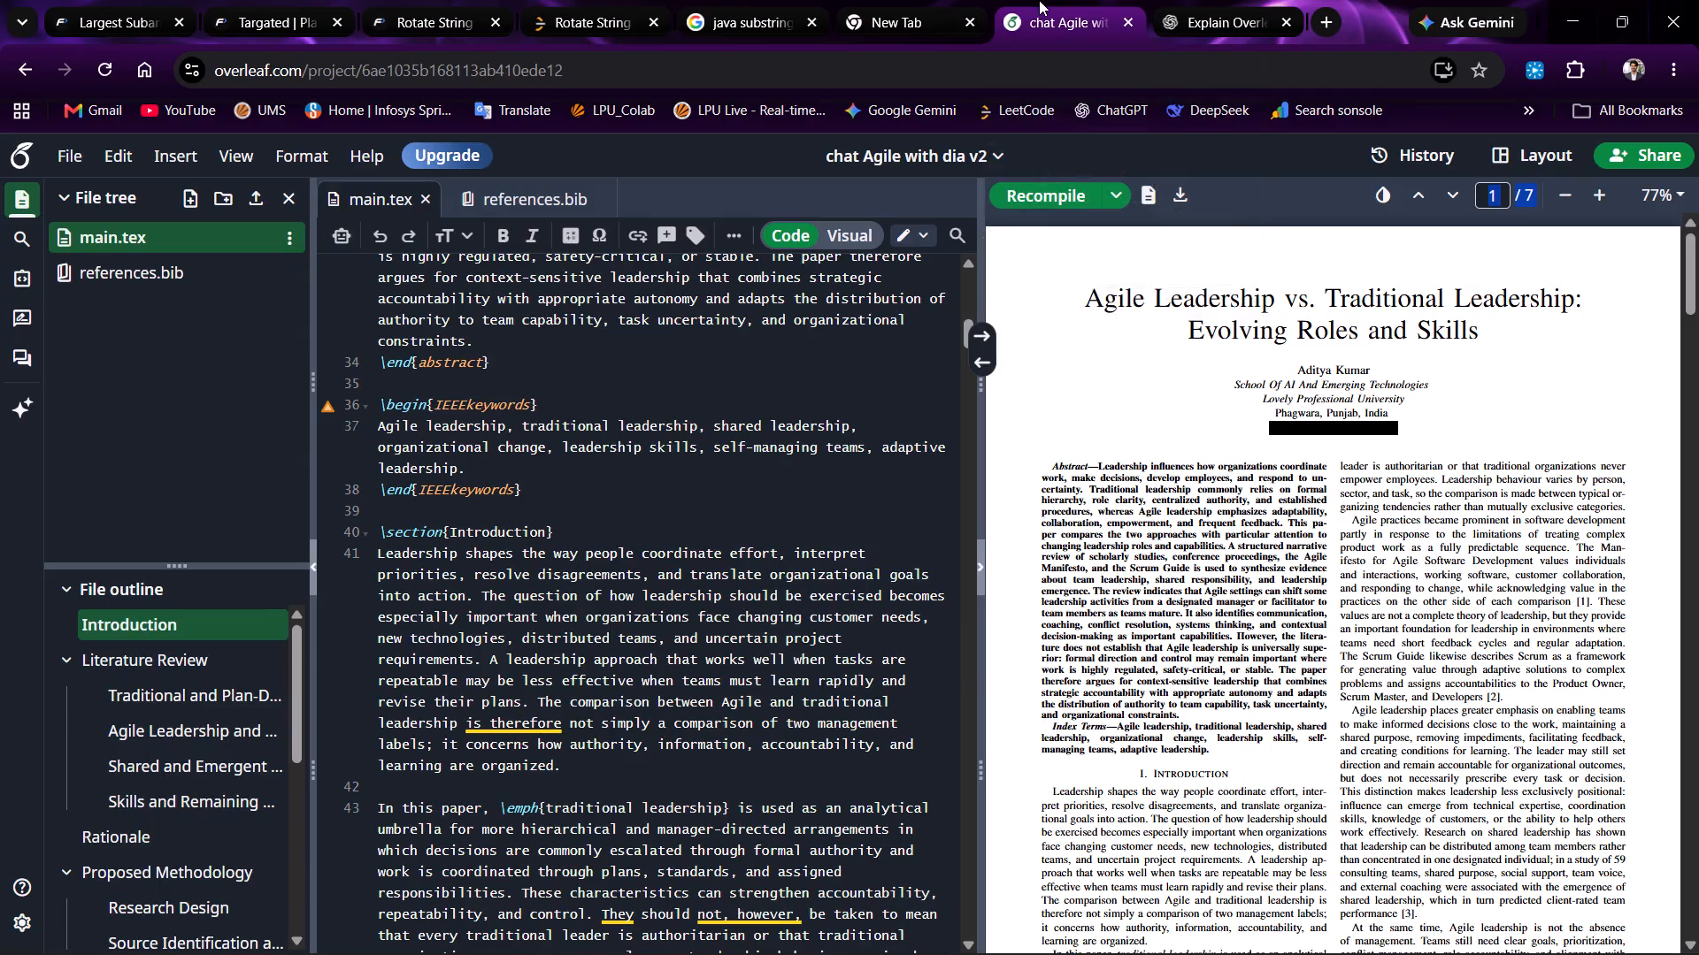
scroll(1400, 672, down, 15)
scroll(1400, 672, down, 6)
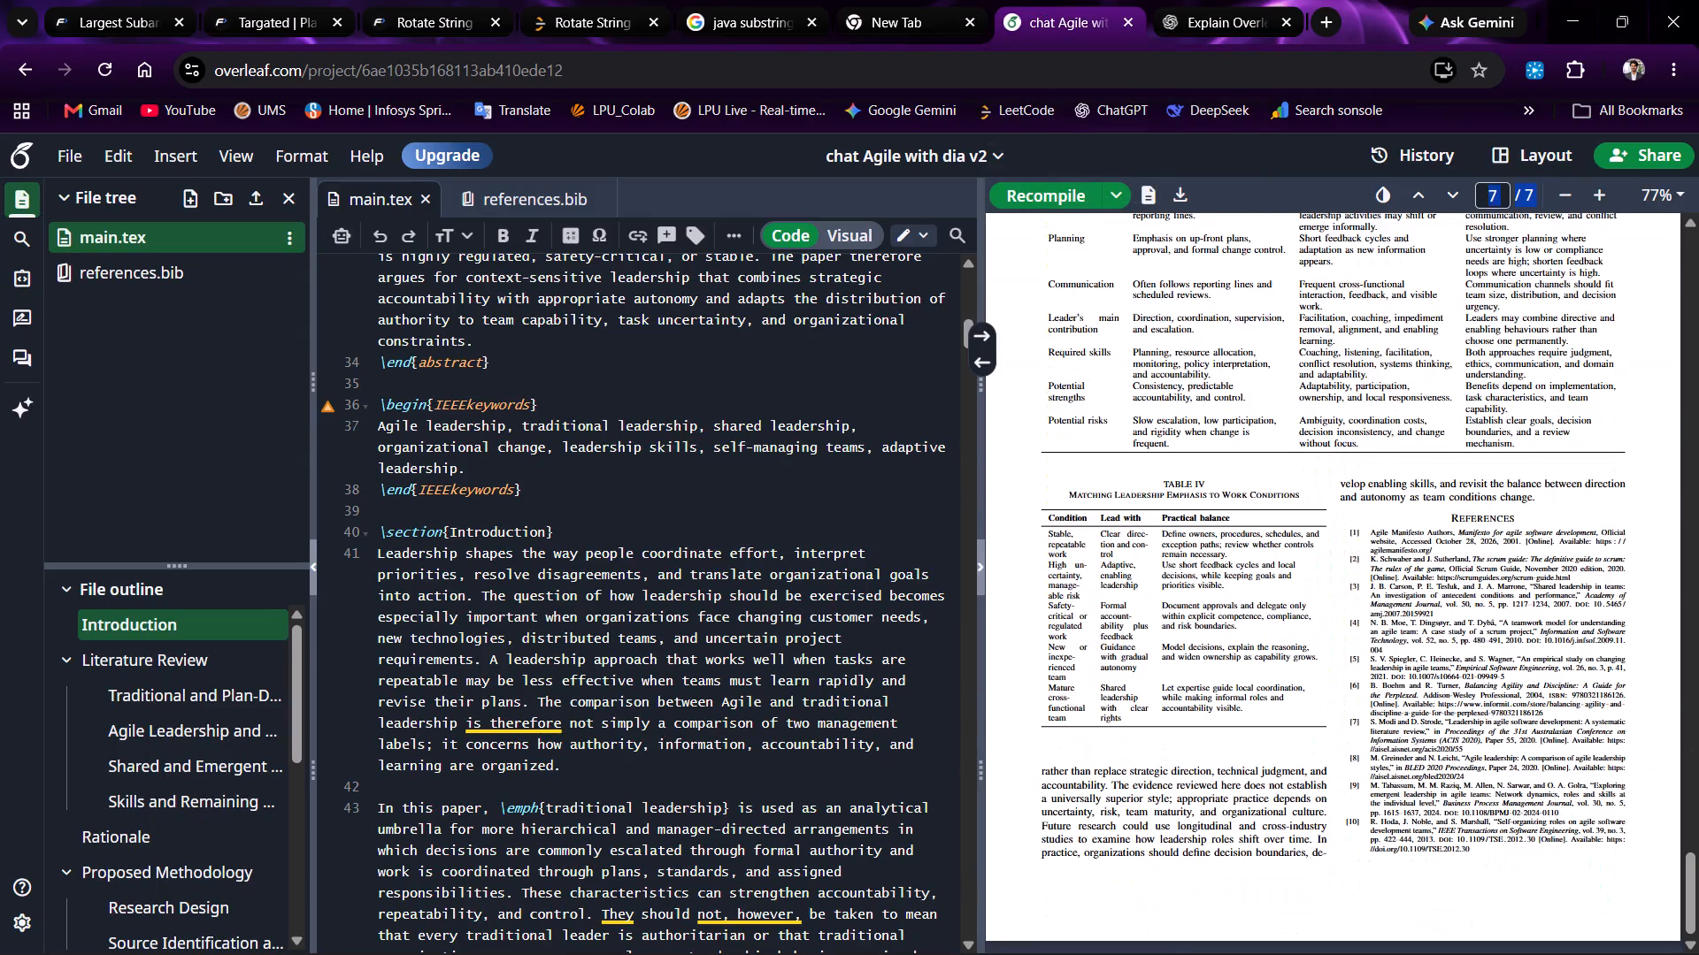
scroll(1400, 672, down, 4)
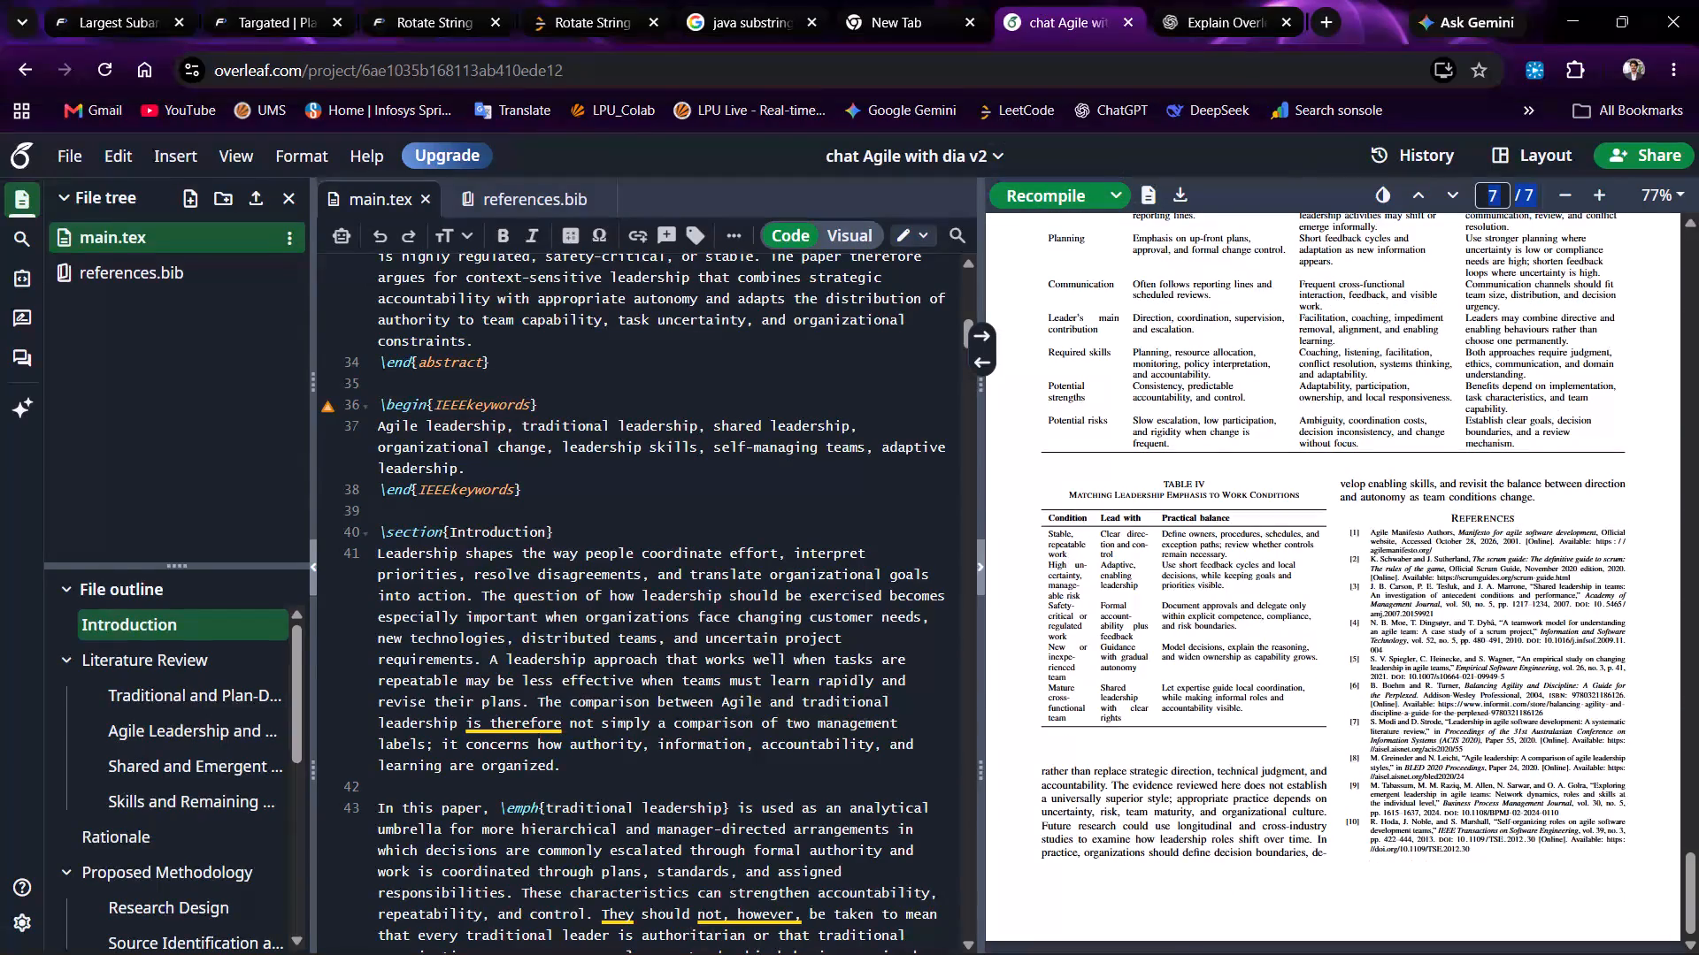
scroll(1340, 527, up, 1)
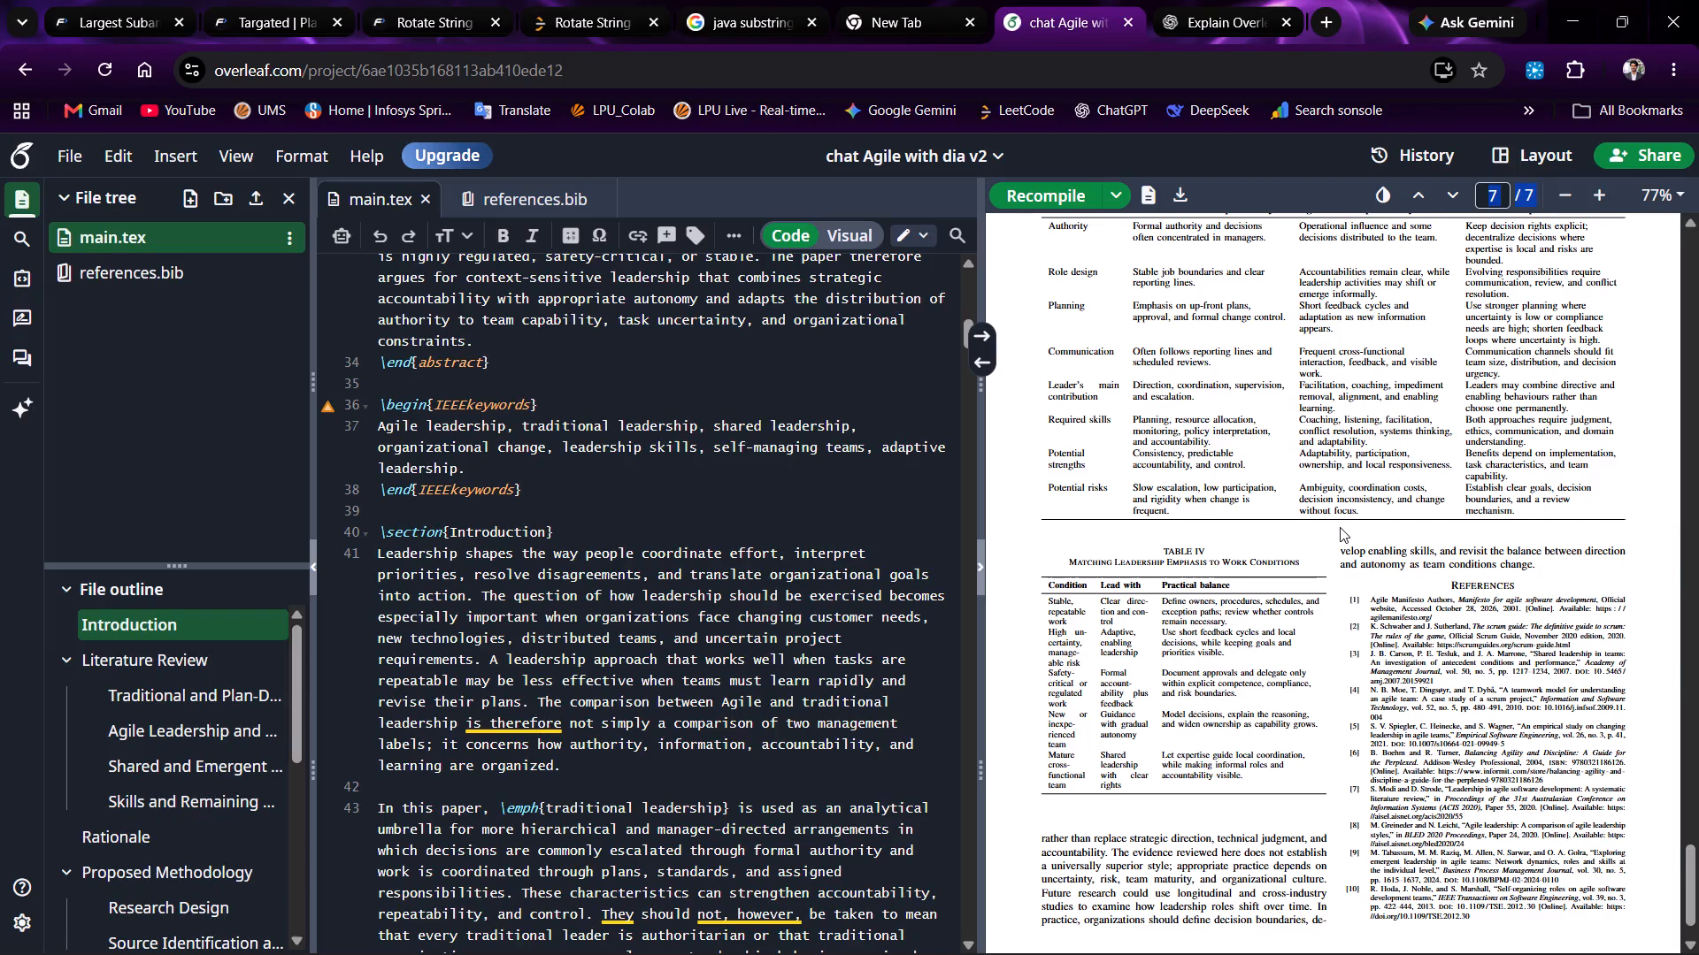
Look over the main.tex code around the abstract, the IEEEkeywords block and the Introduction section.
scroll(561, 498, up, 1)
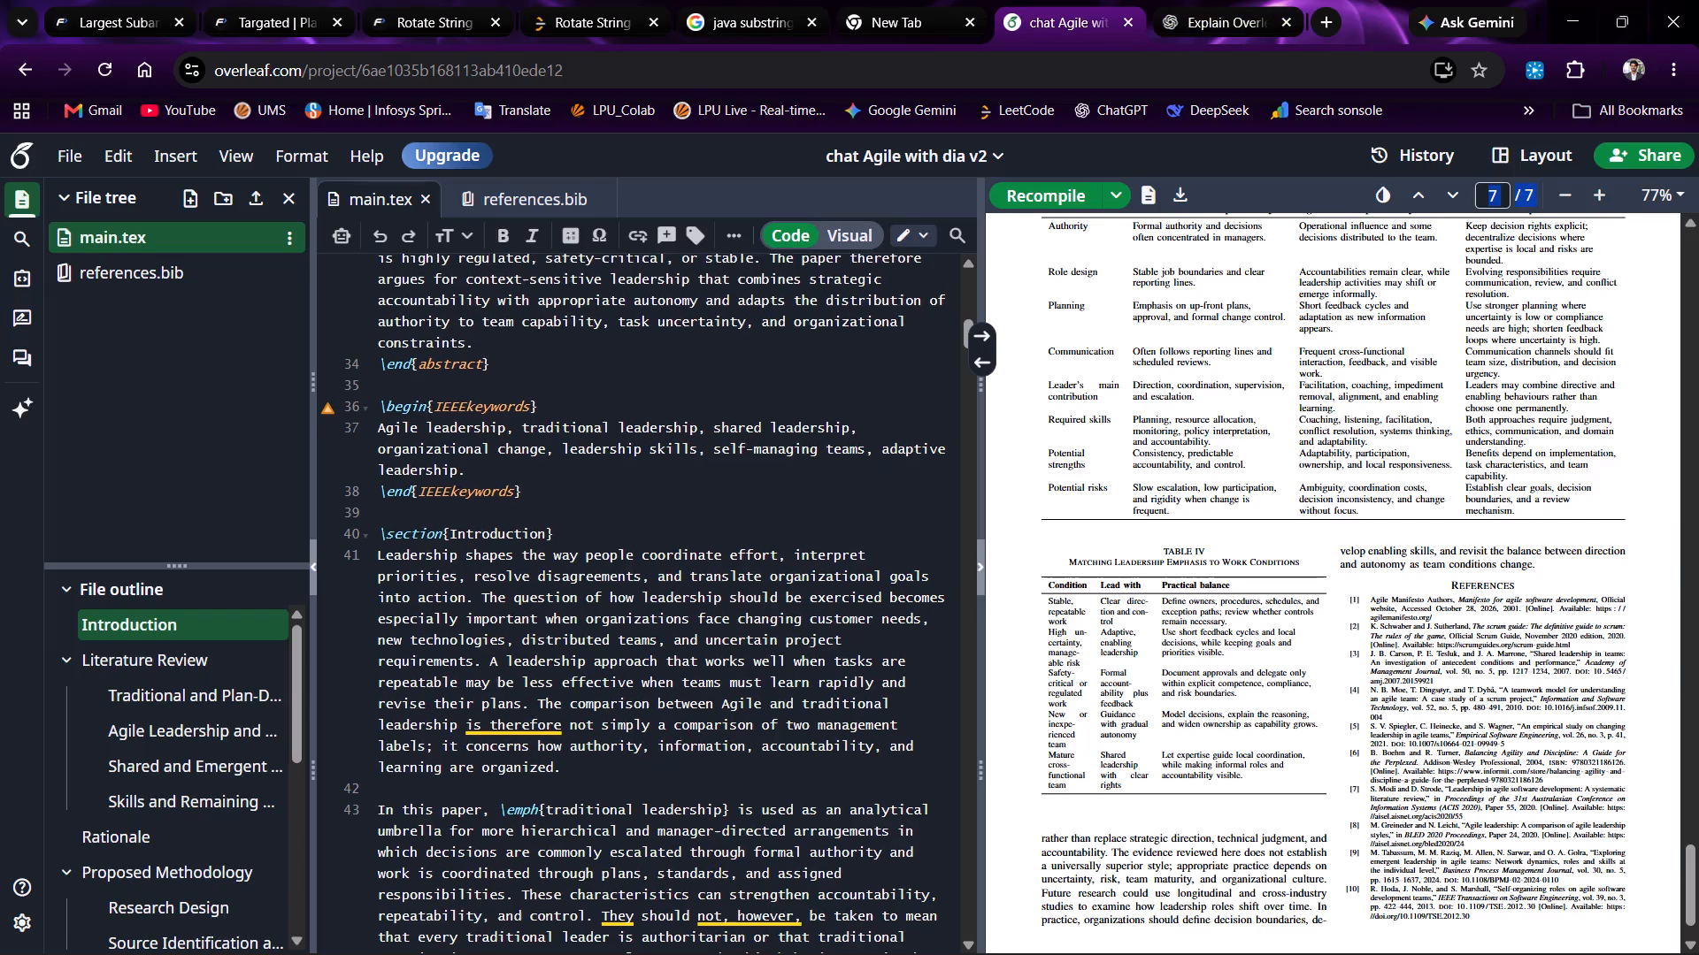
scroll(561, 498, up, 1)
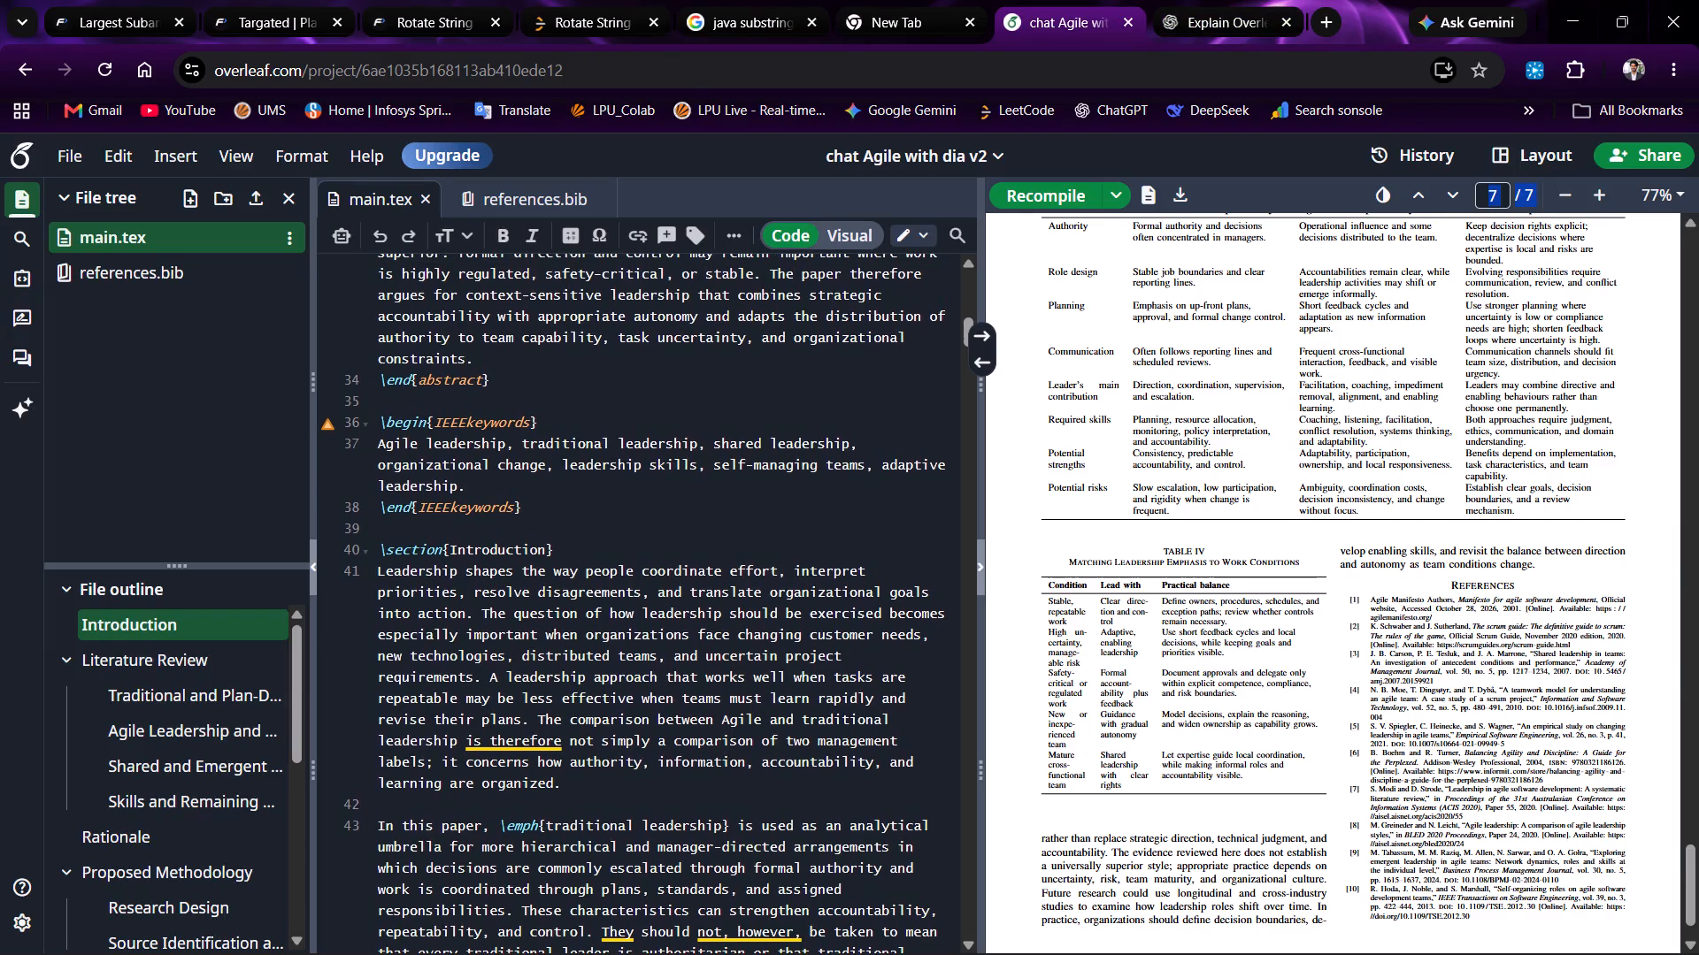
scroll(561, 498, up, 2)
scroll(561, 498, down, 1)
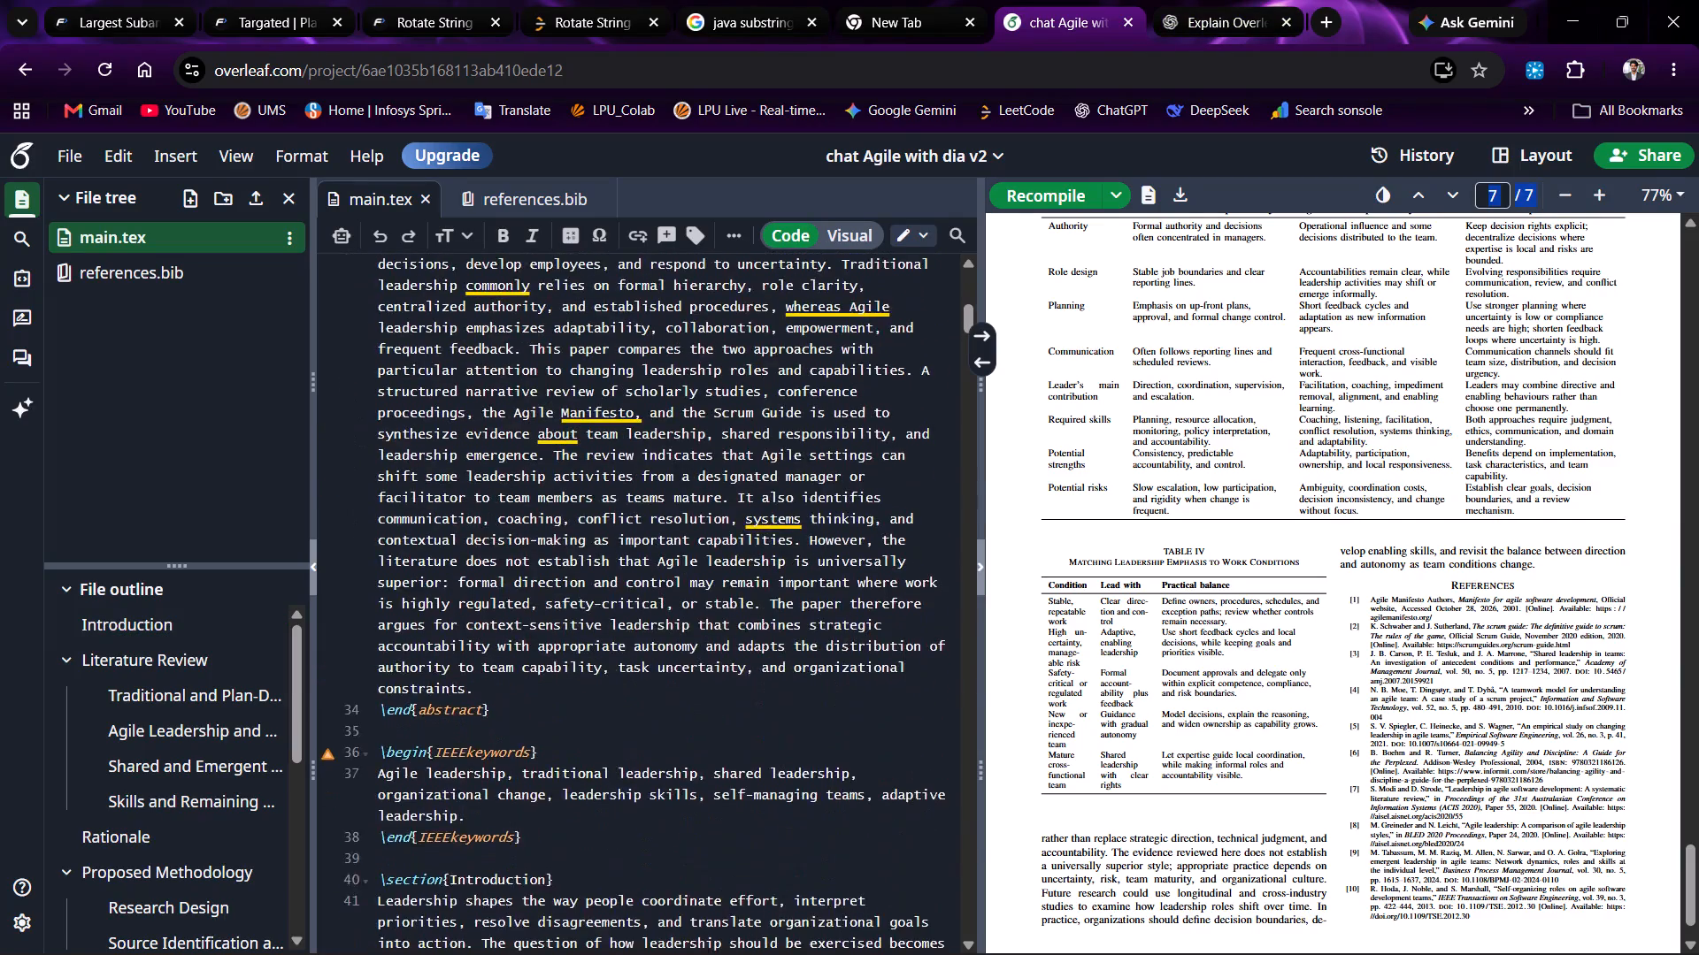
scroll(561, 498, down, 1)
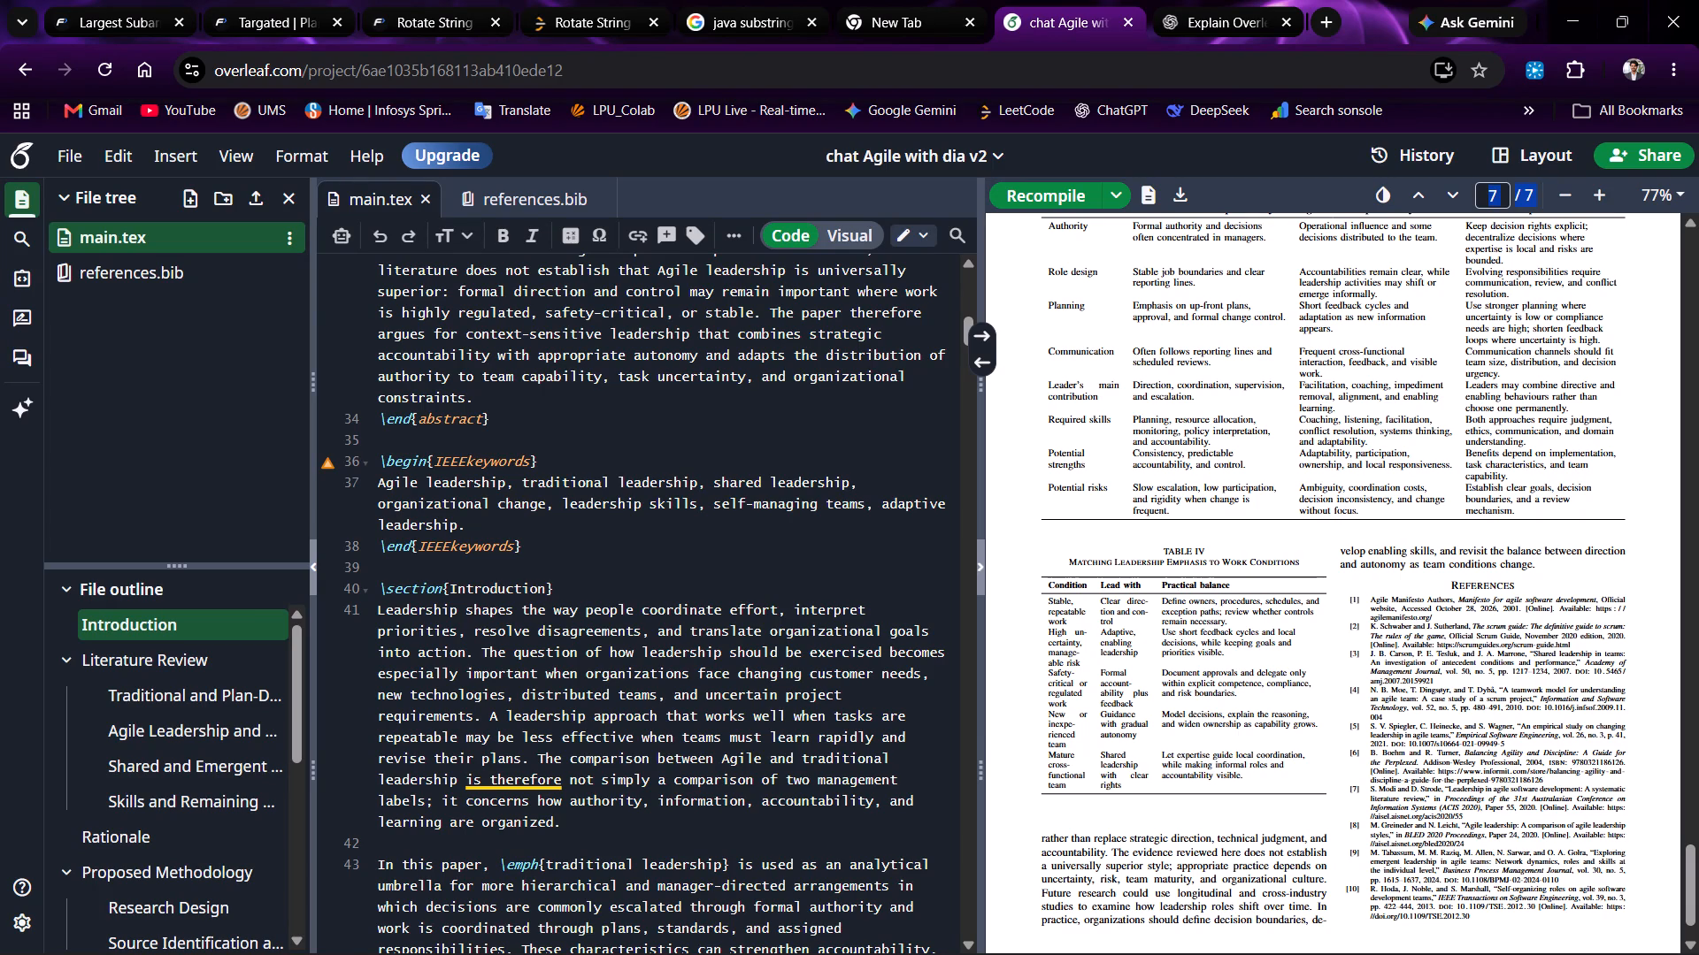
scroll(626, 495, down, 6)
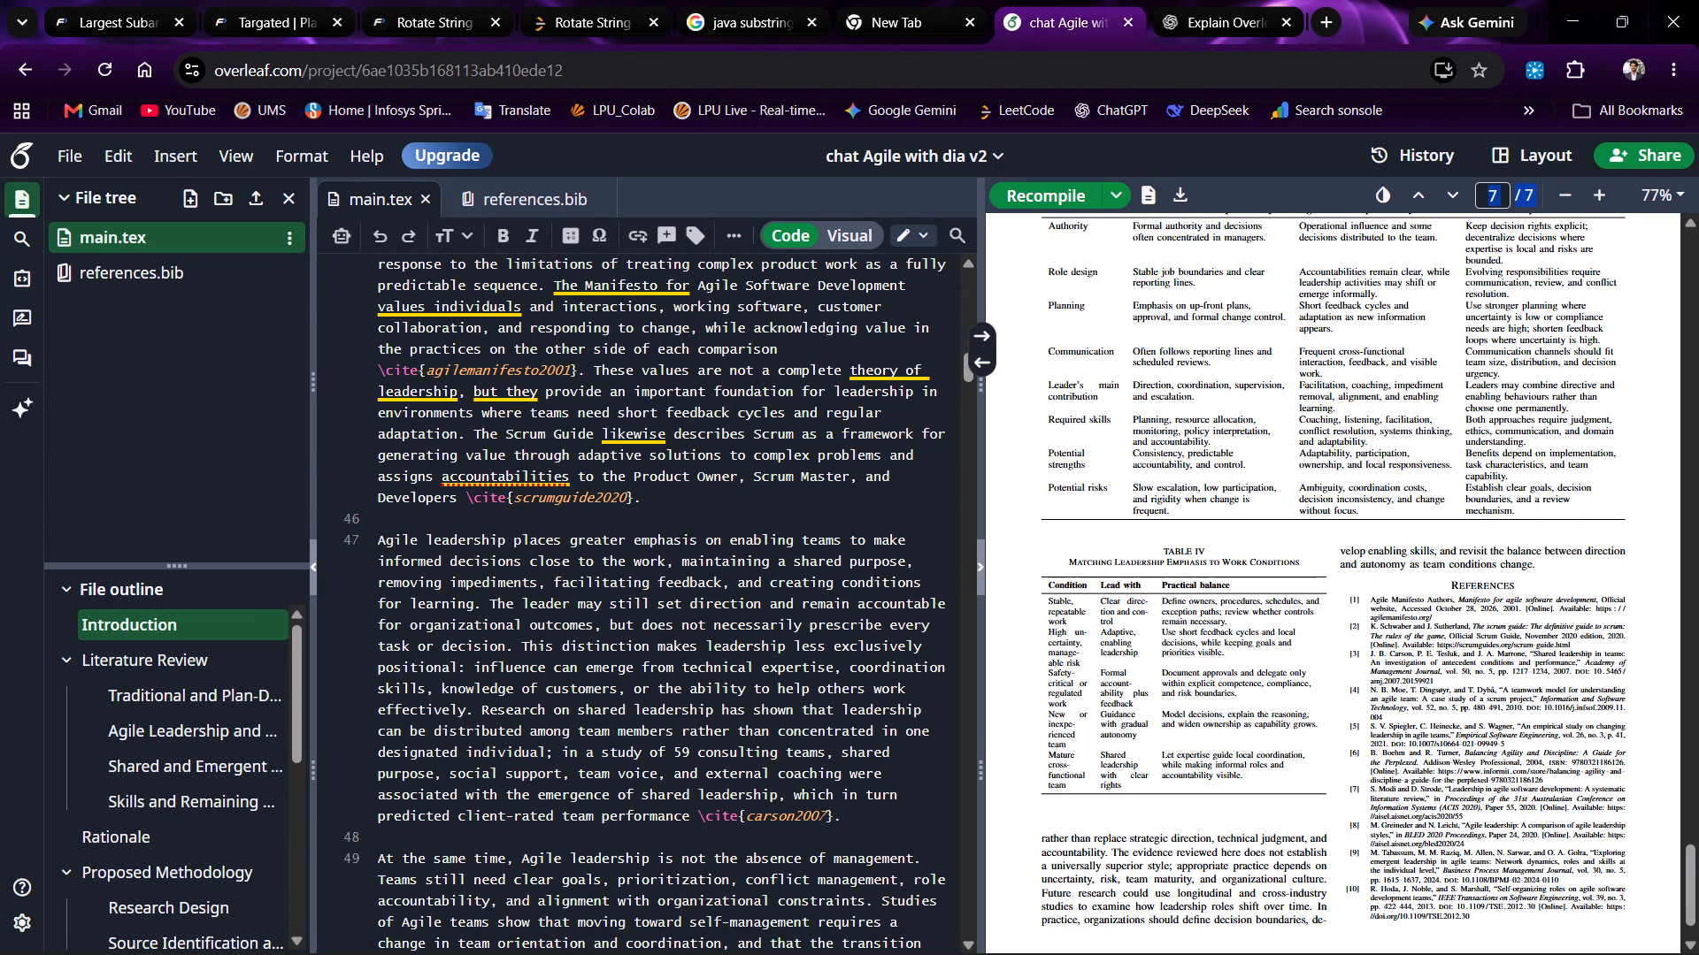
View the writing suggestion for "likewise" in the Introduction's Scrum Guide sentence and close it without applying it.
double_click(629, 438)
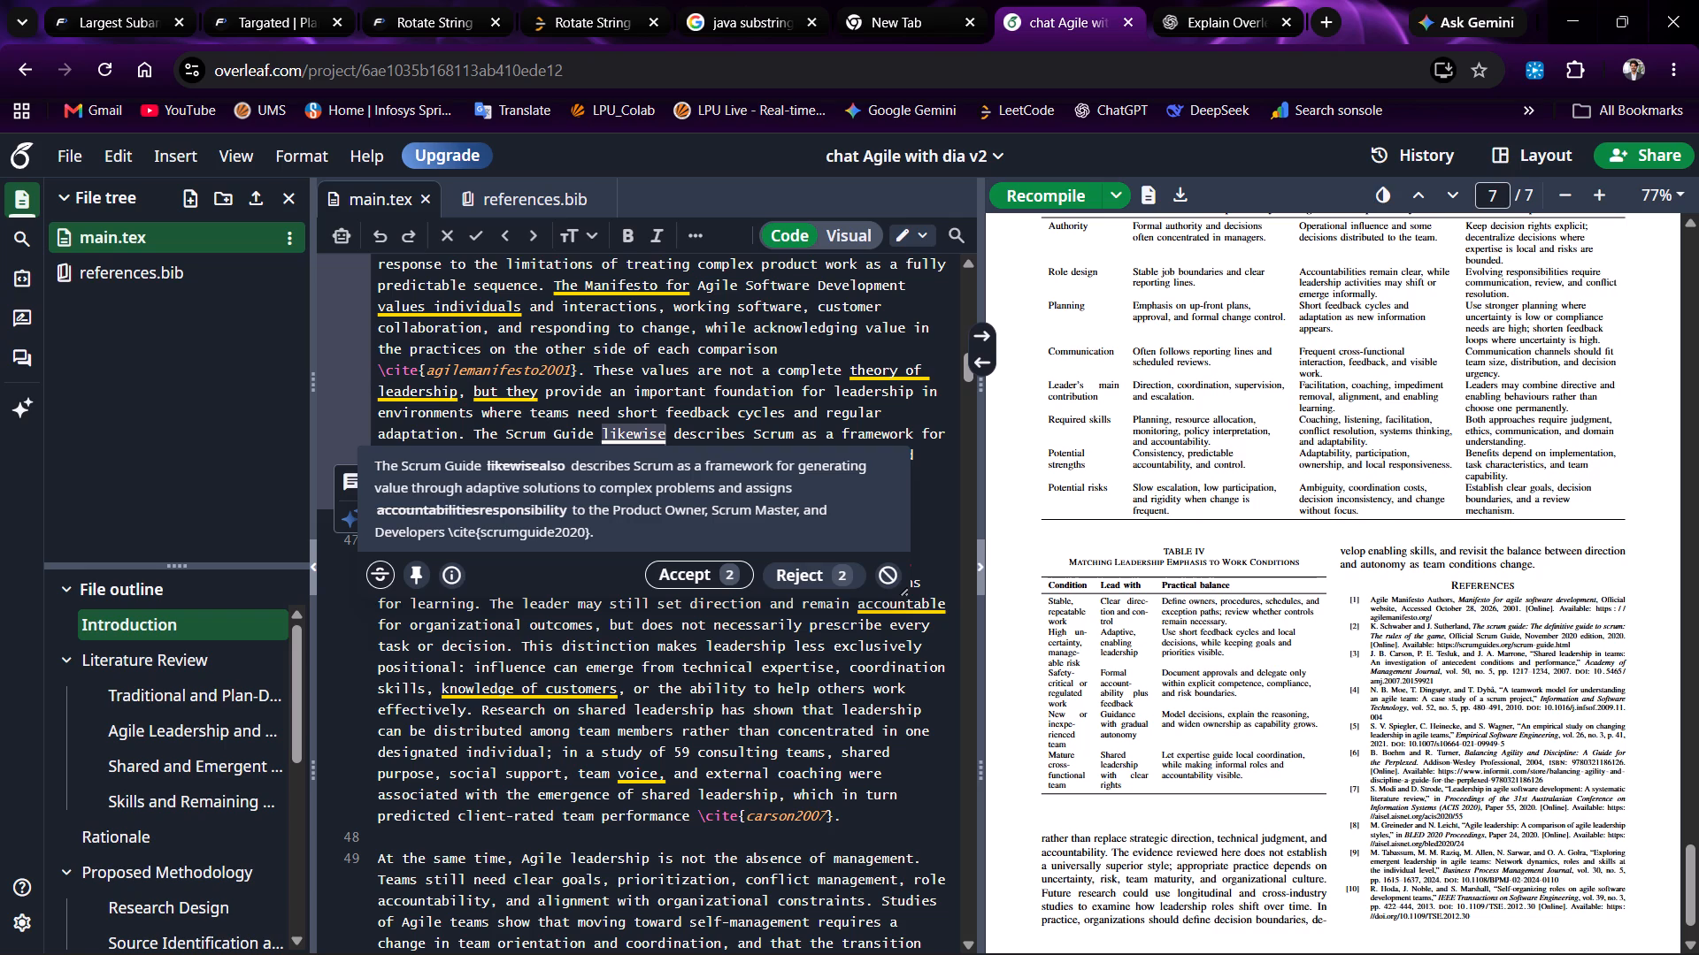
click(755, 372)
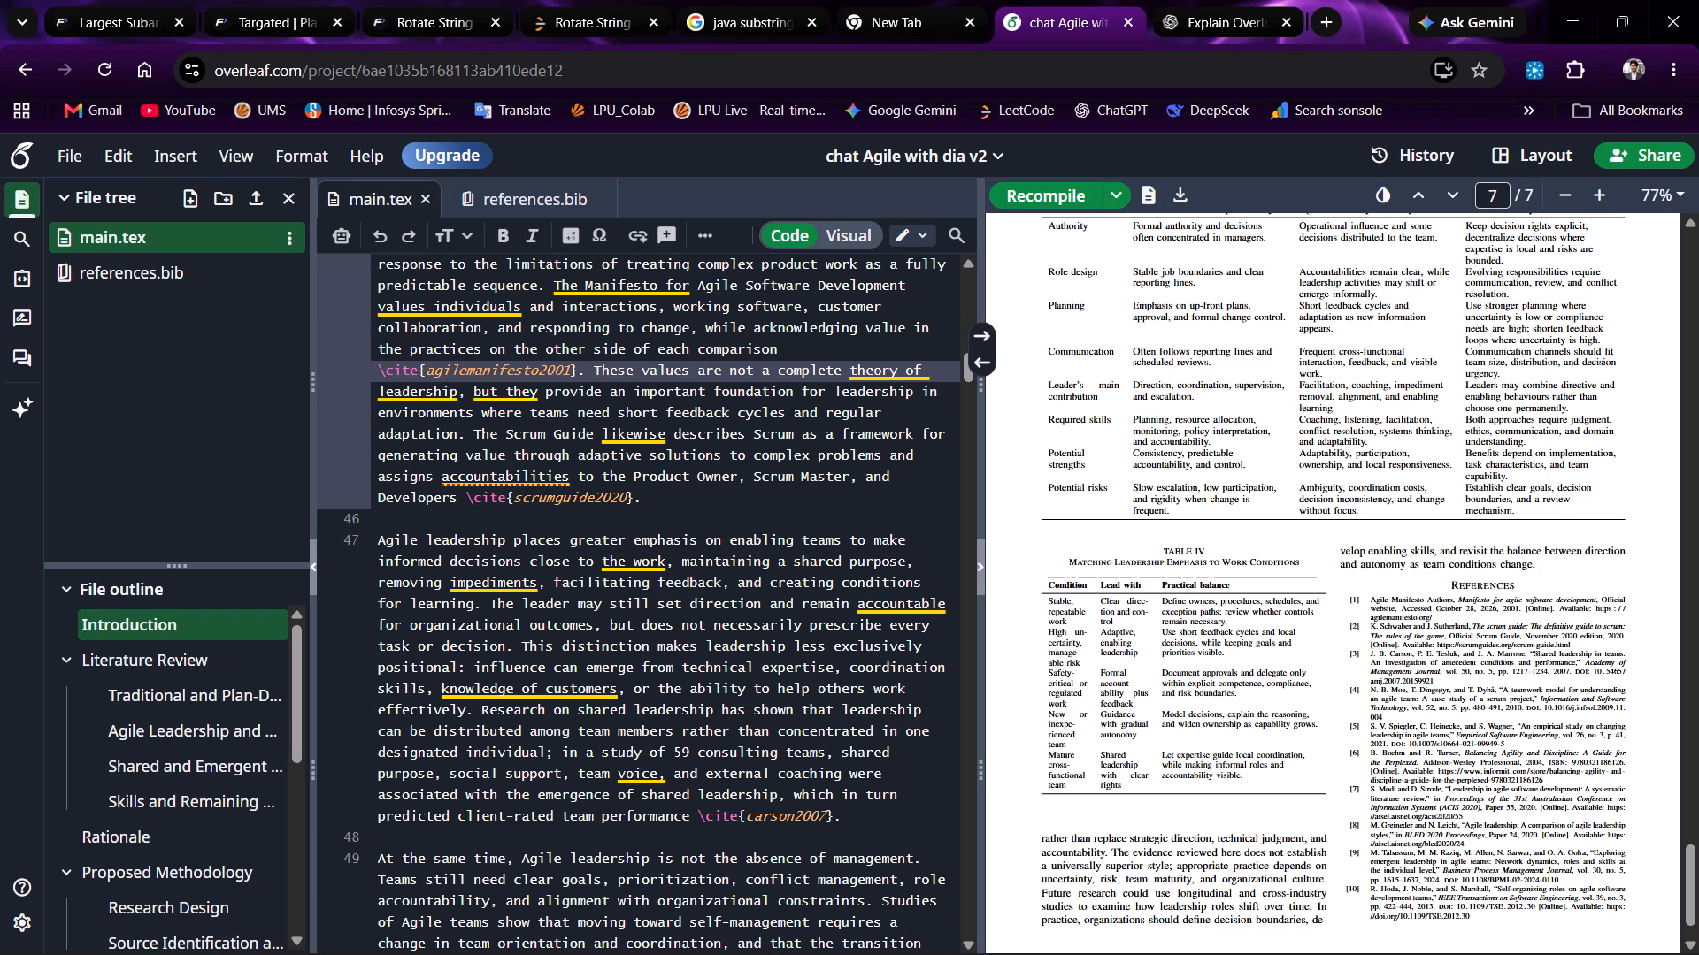
Examine the main.tex code from the Introduction through the Literature Review to the end of its study table for flagged lines.
scroll(755, 372, down, 7)
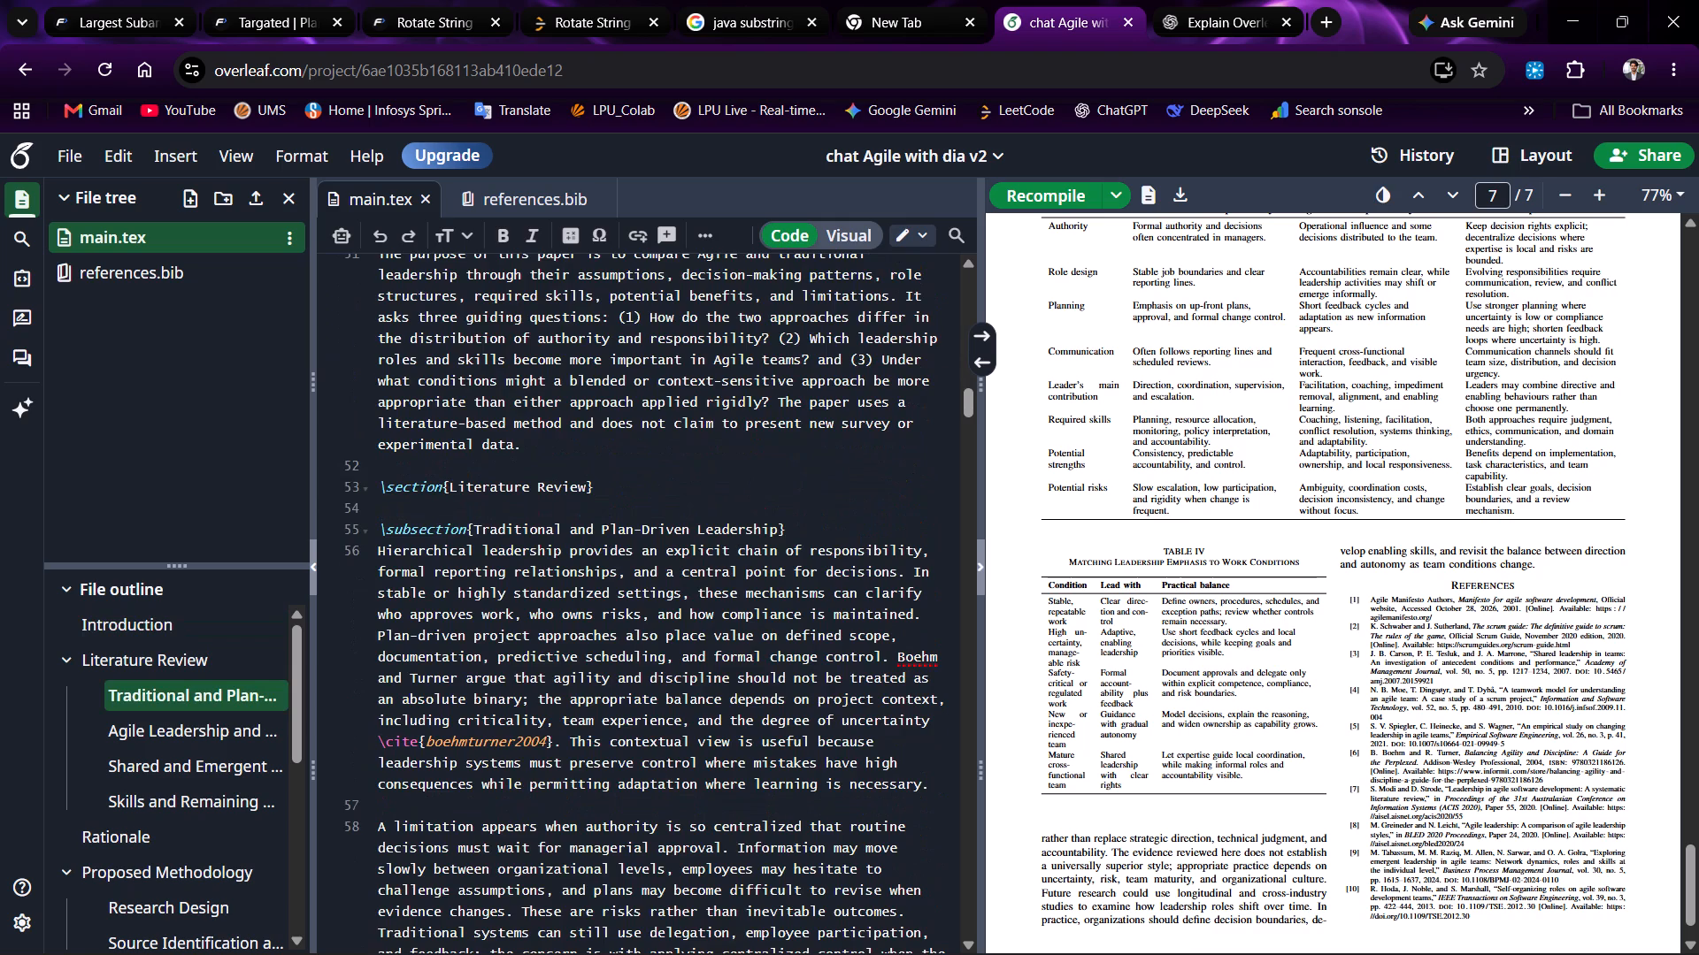
scroll(755, 372, down, 7)
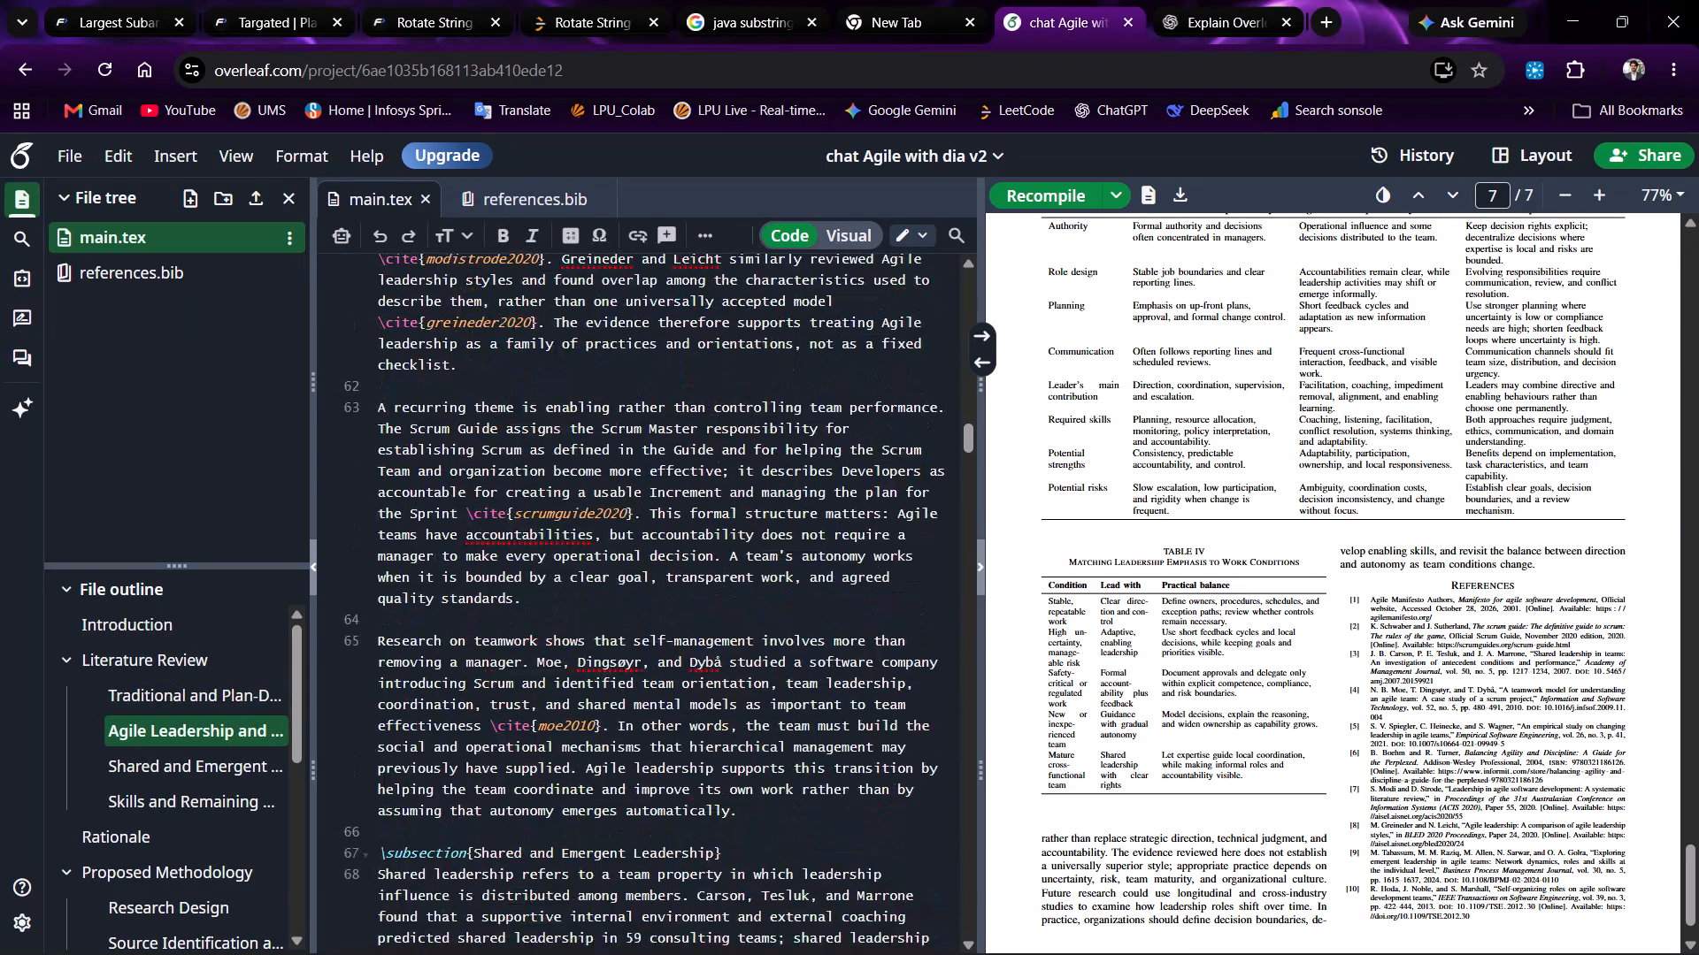
scroll(755, 372, down, 6)
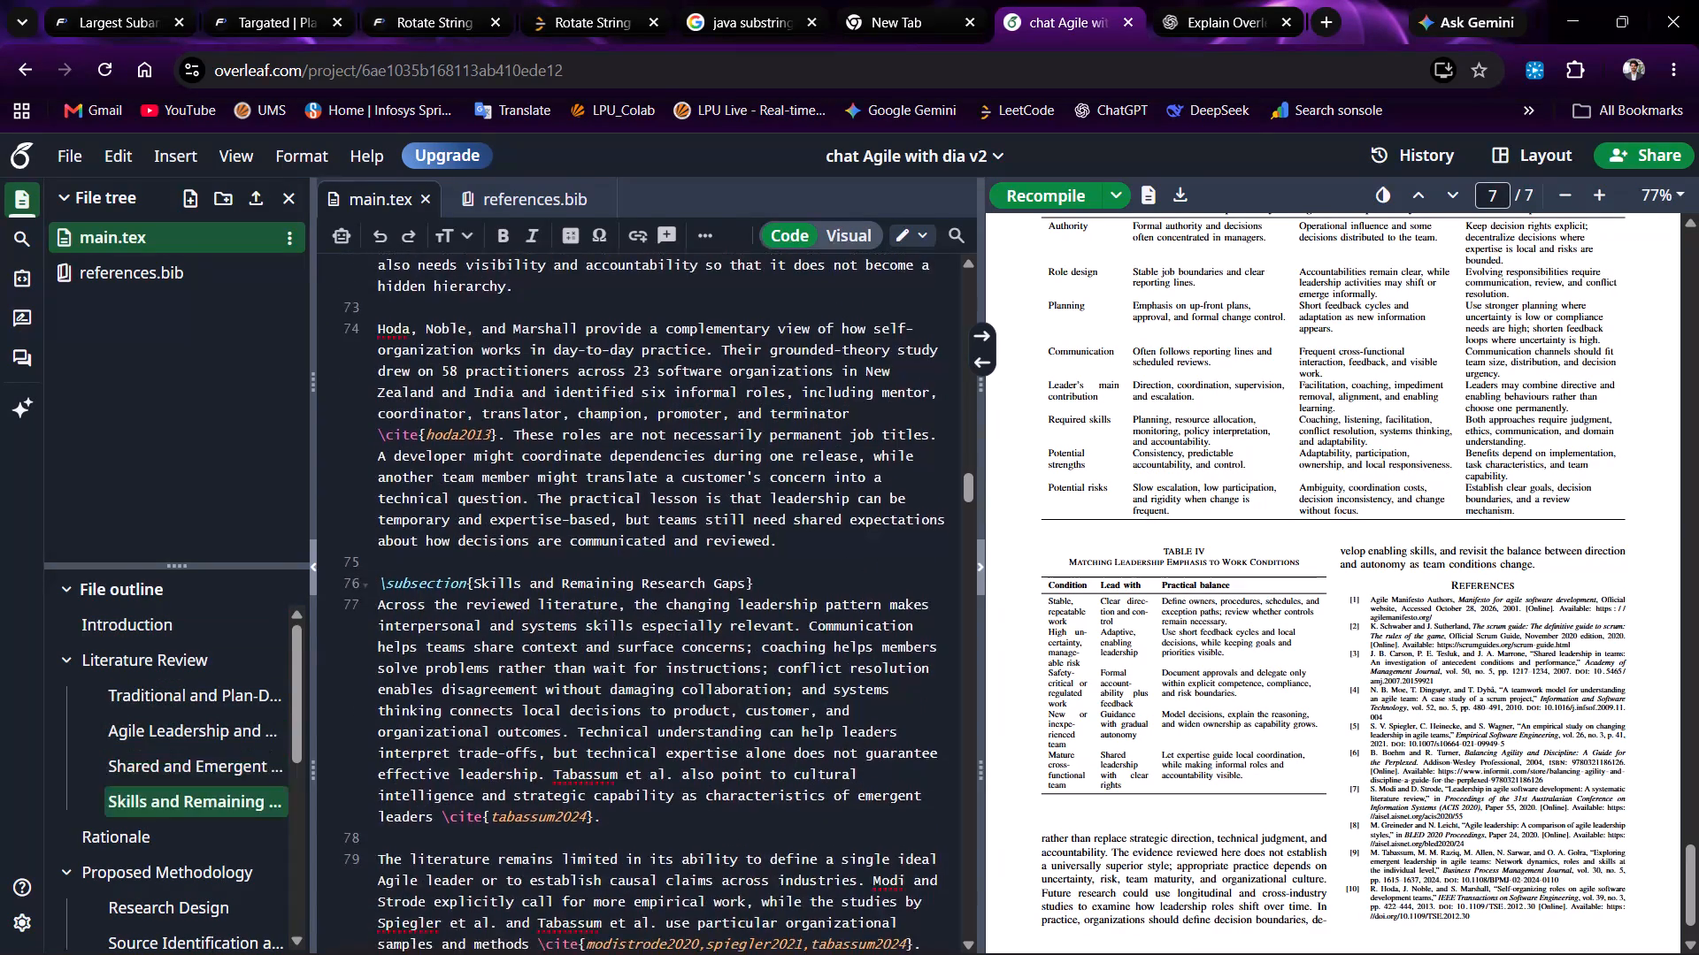
scroll(755, 372, down, 6)
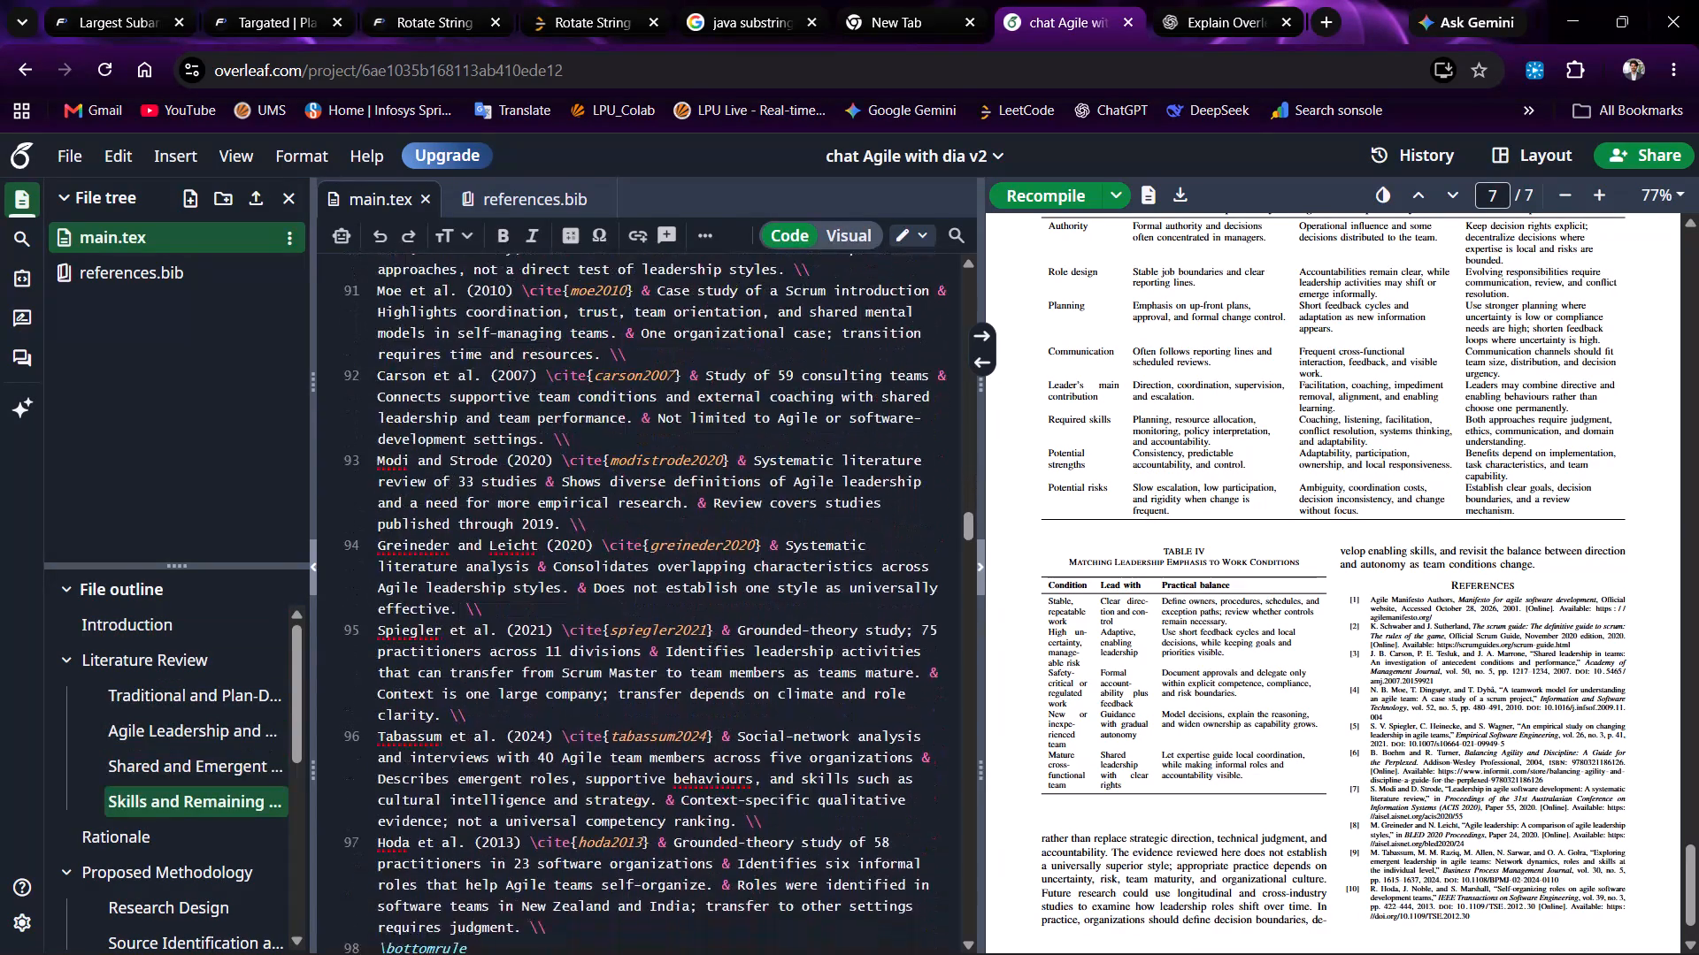
scroll(755, 372, down, 3)
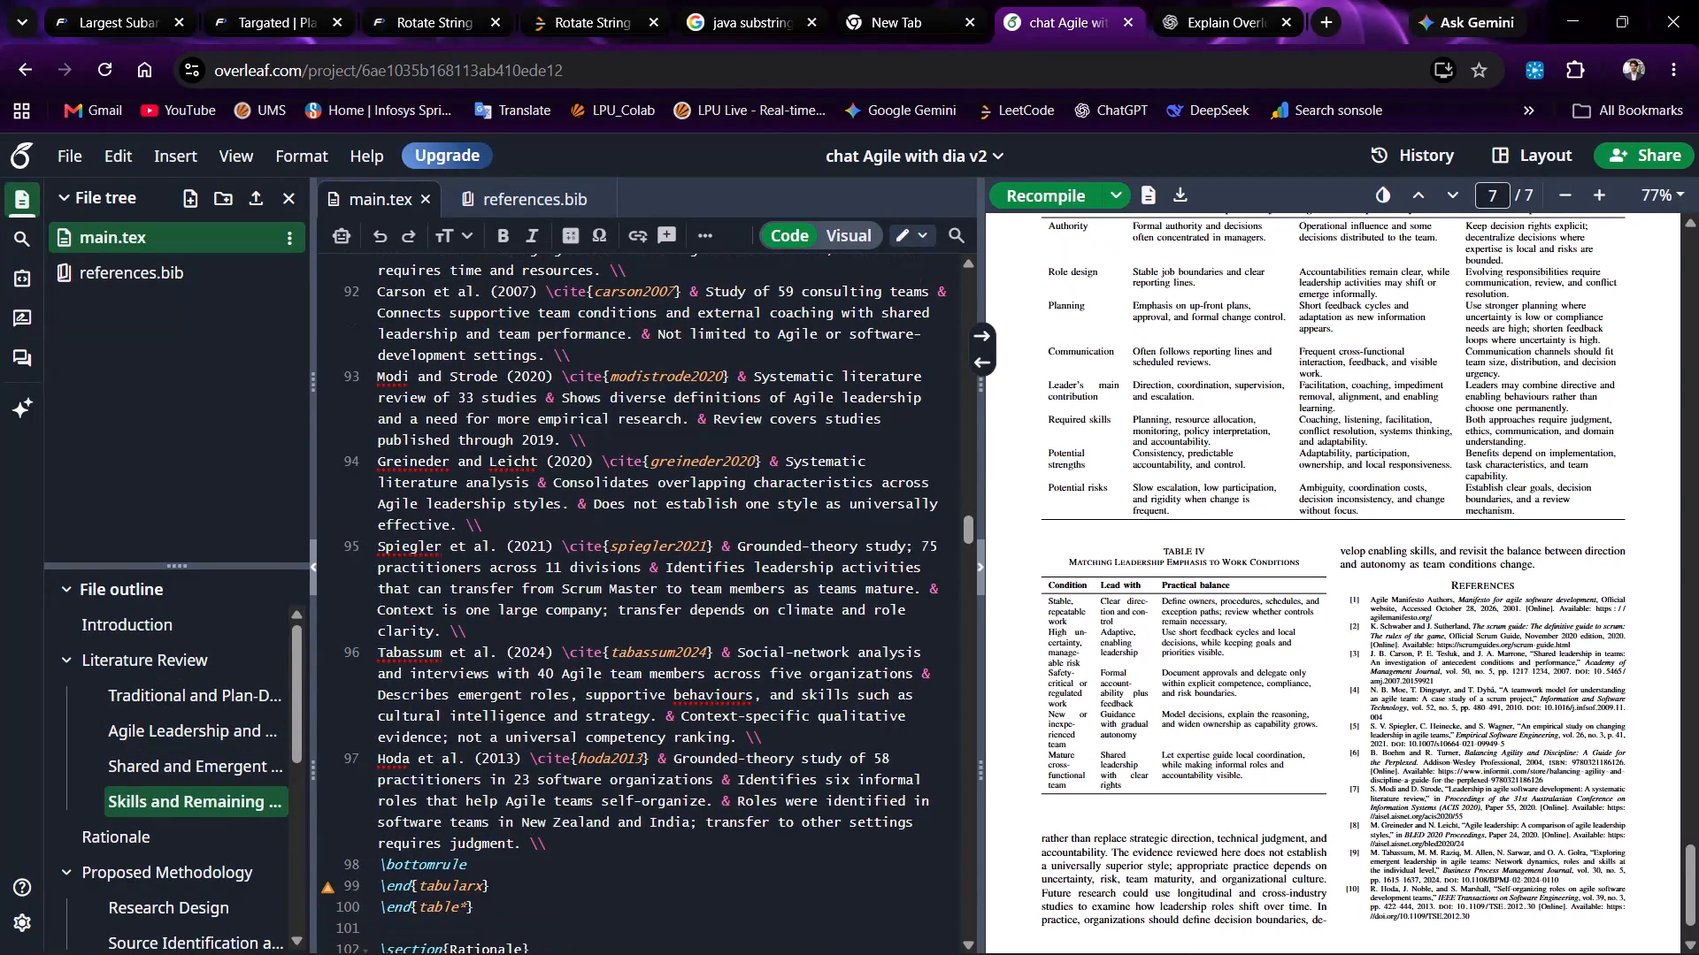
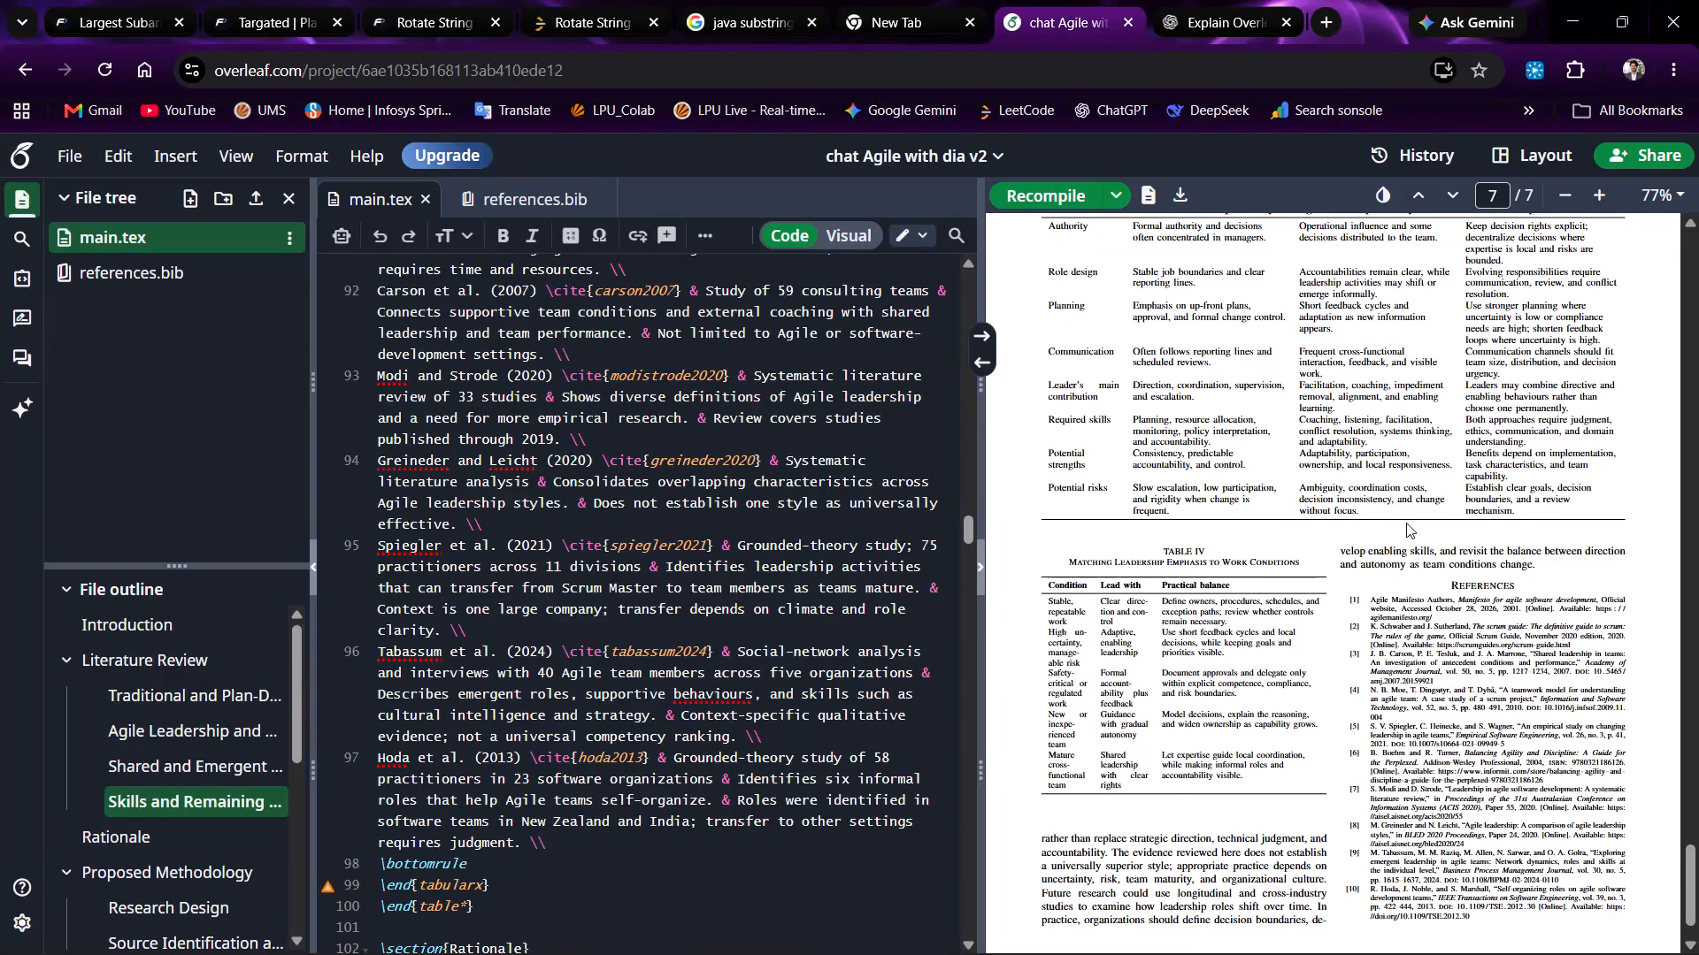
Look back through the compiled PDF to page 1 and review its title, abstract and Introduction alongside the main.tex code.
scroll(1418, 539, up, 14)
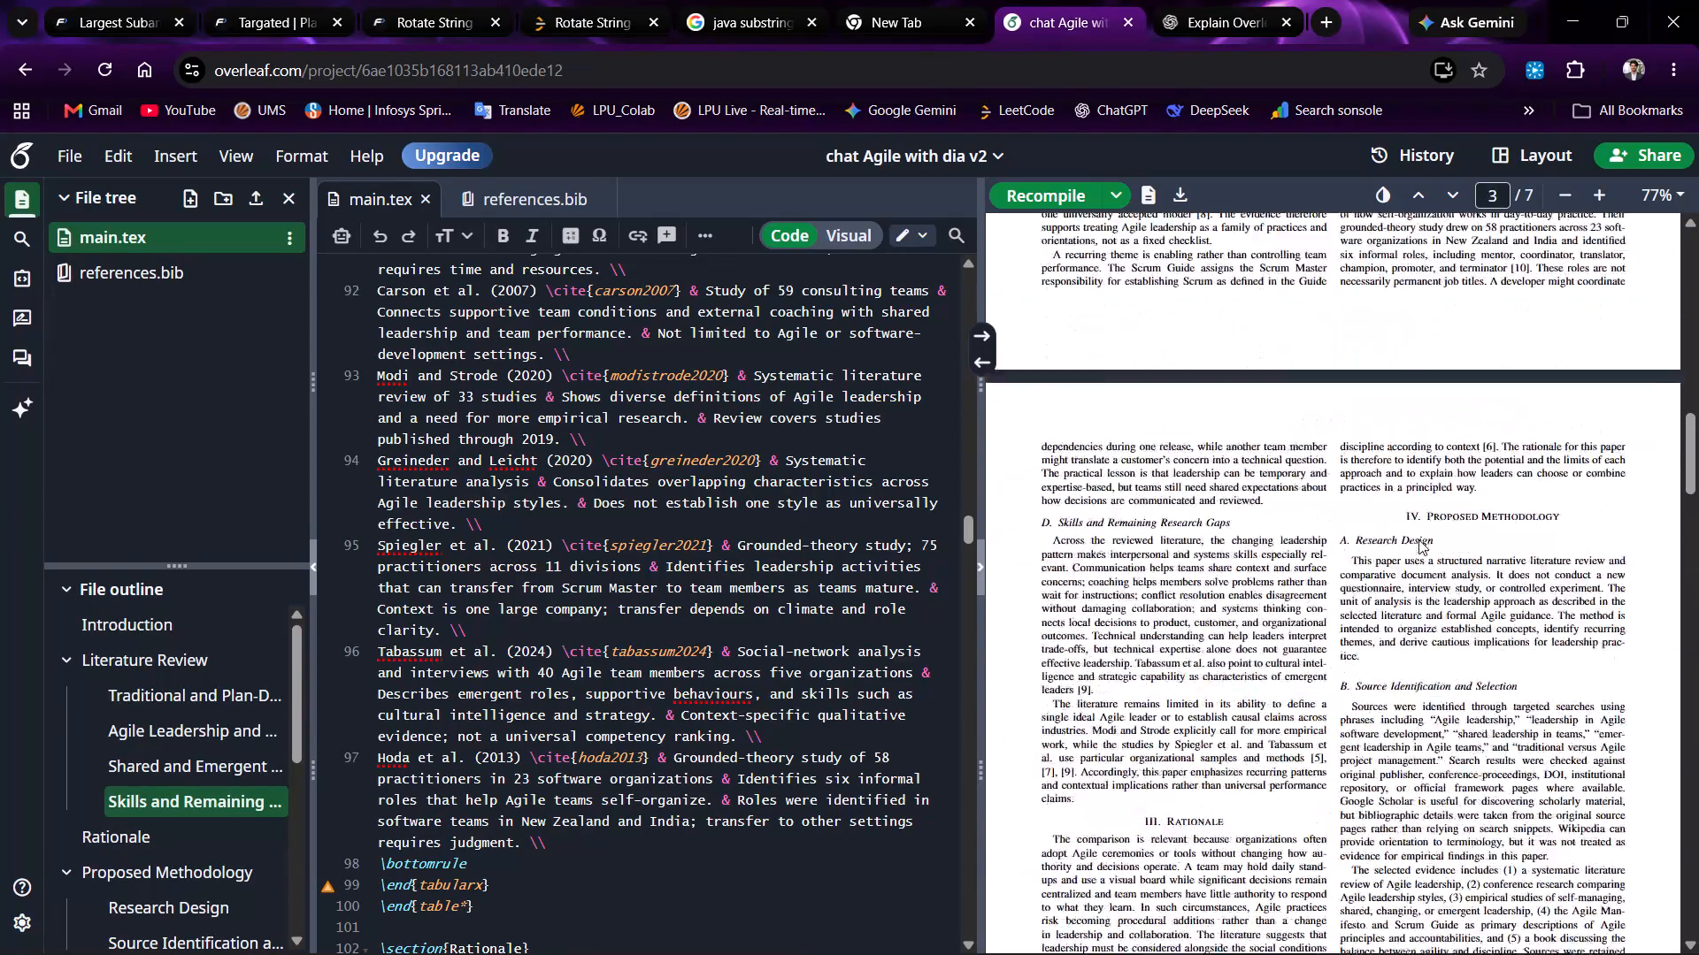
scroll(1418, 539, up, 6)
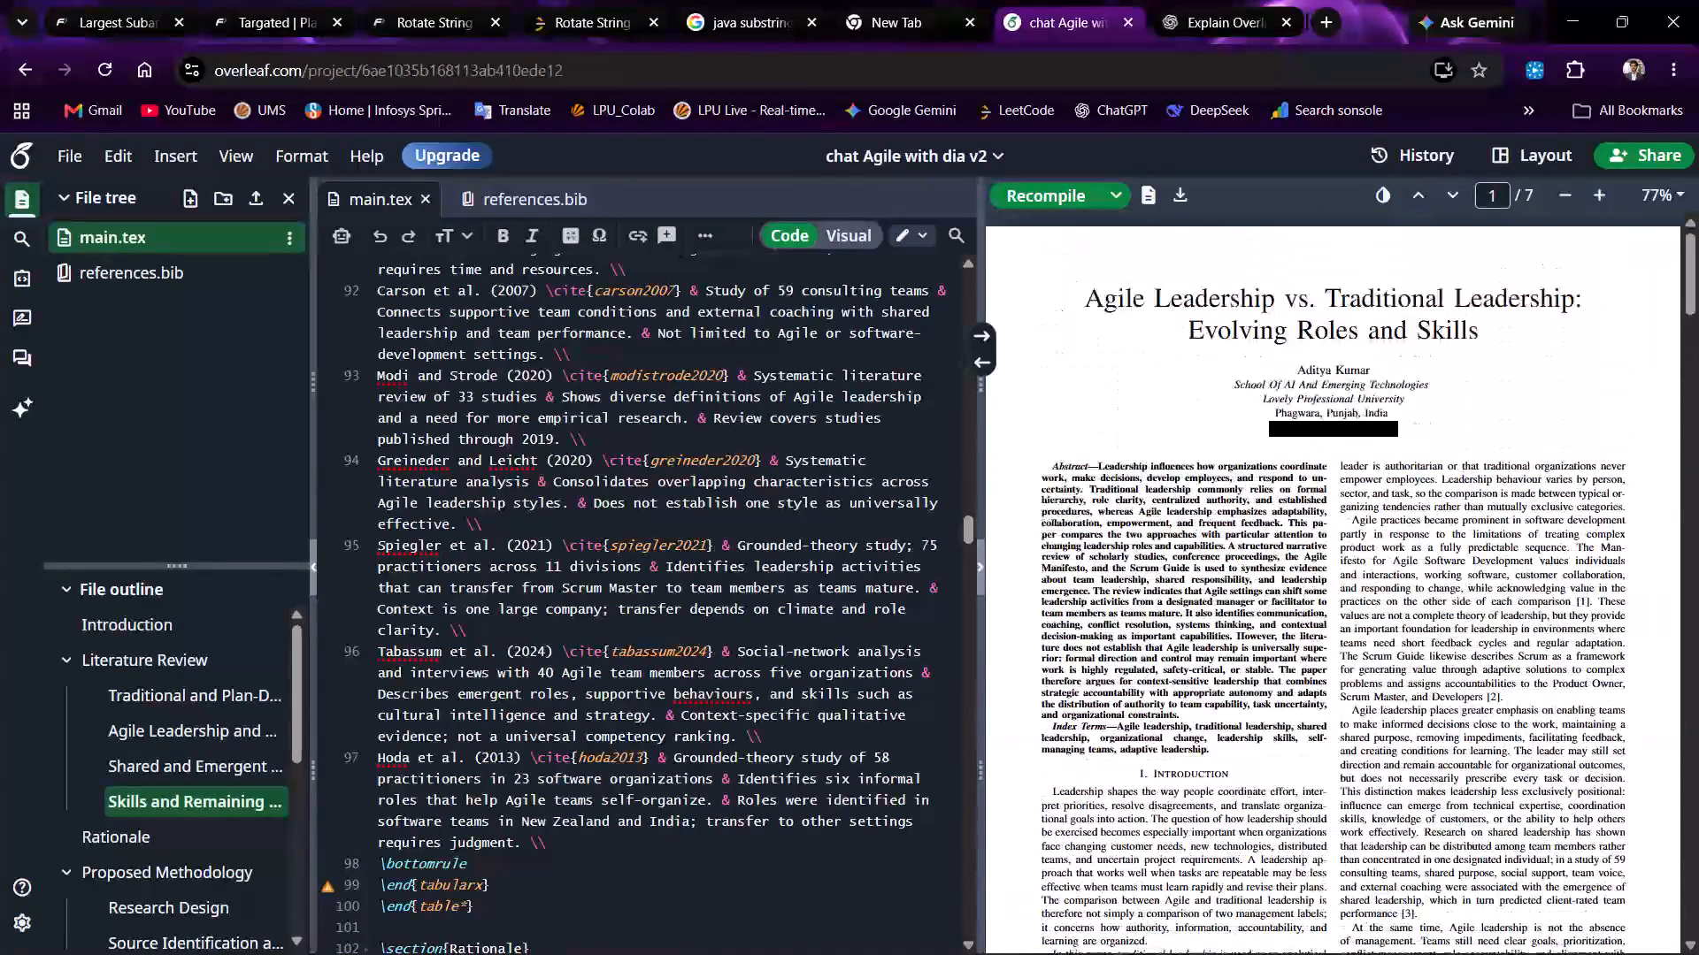
scroll(1418, 539, down, 1)
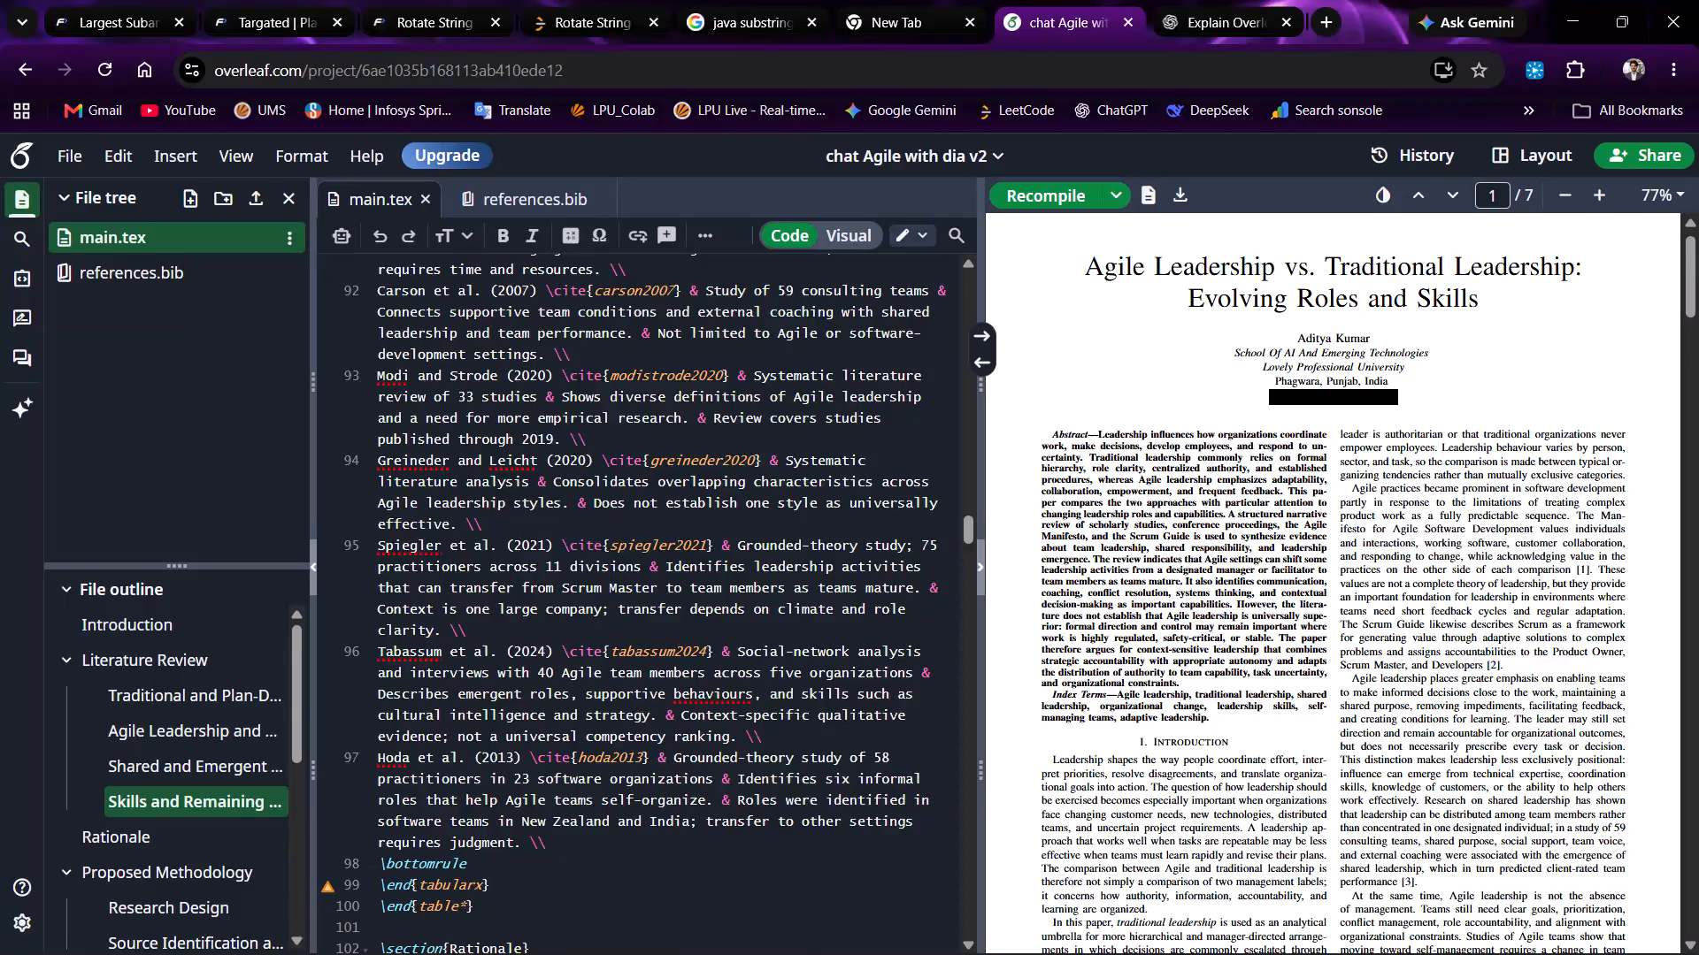
scroll(580, 598, down, 2)
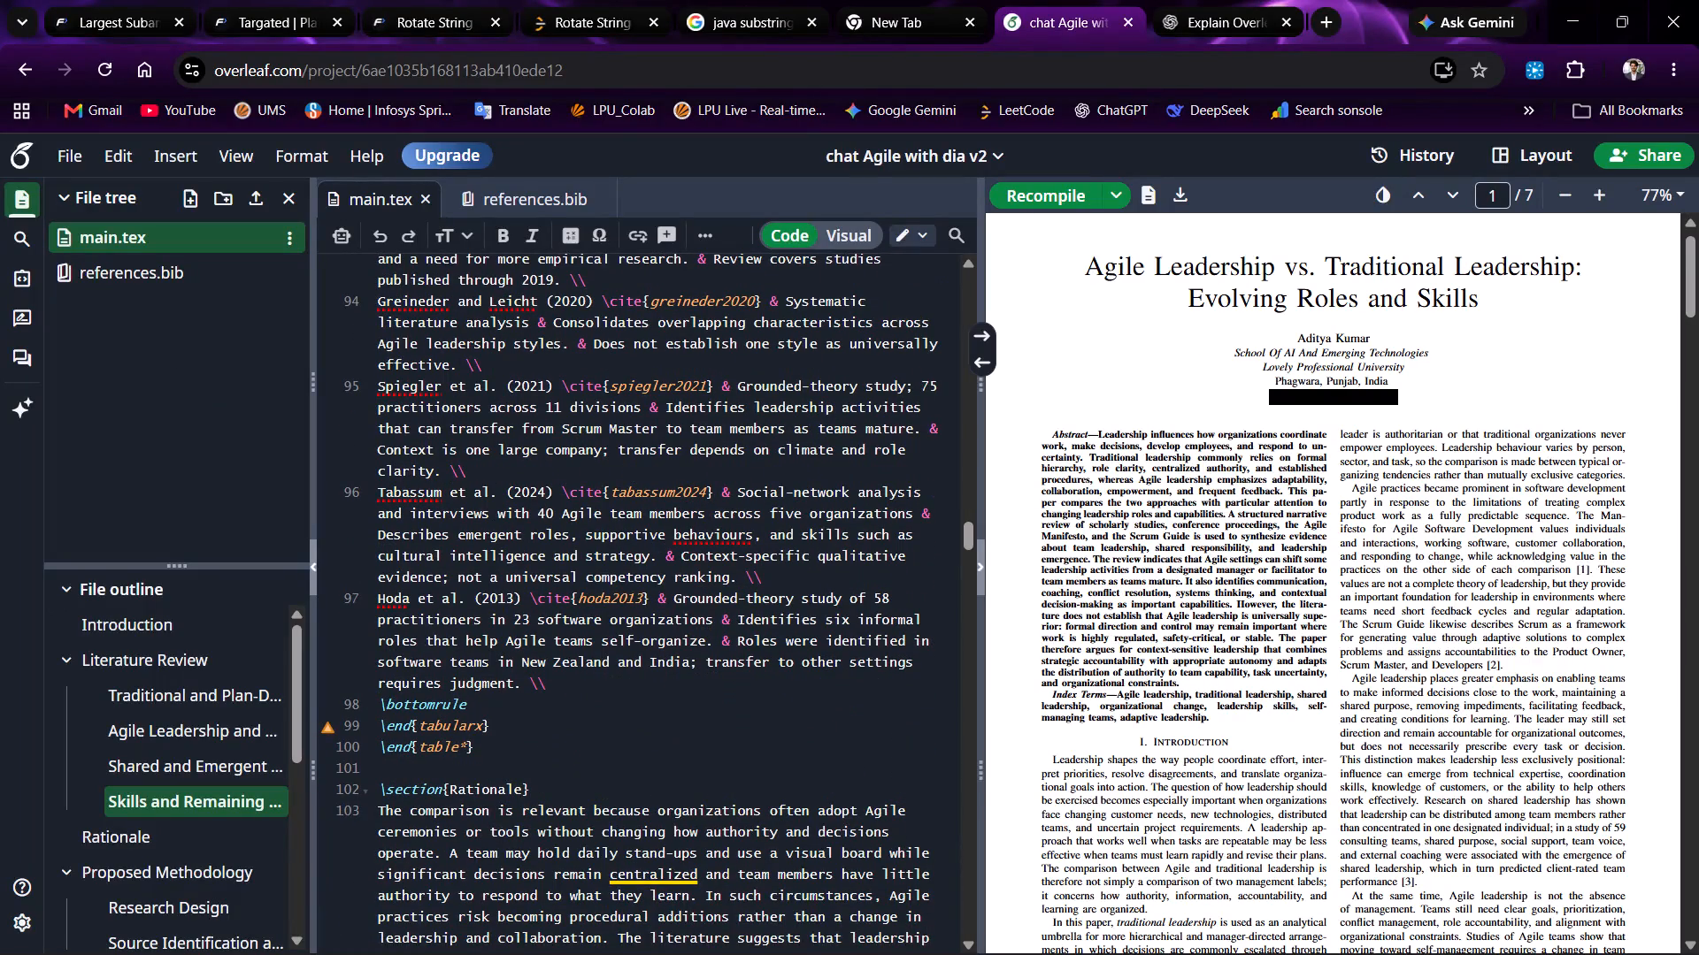
scroll(1188, 886, down, 4)
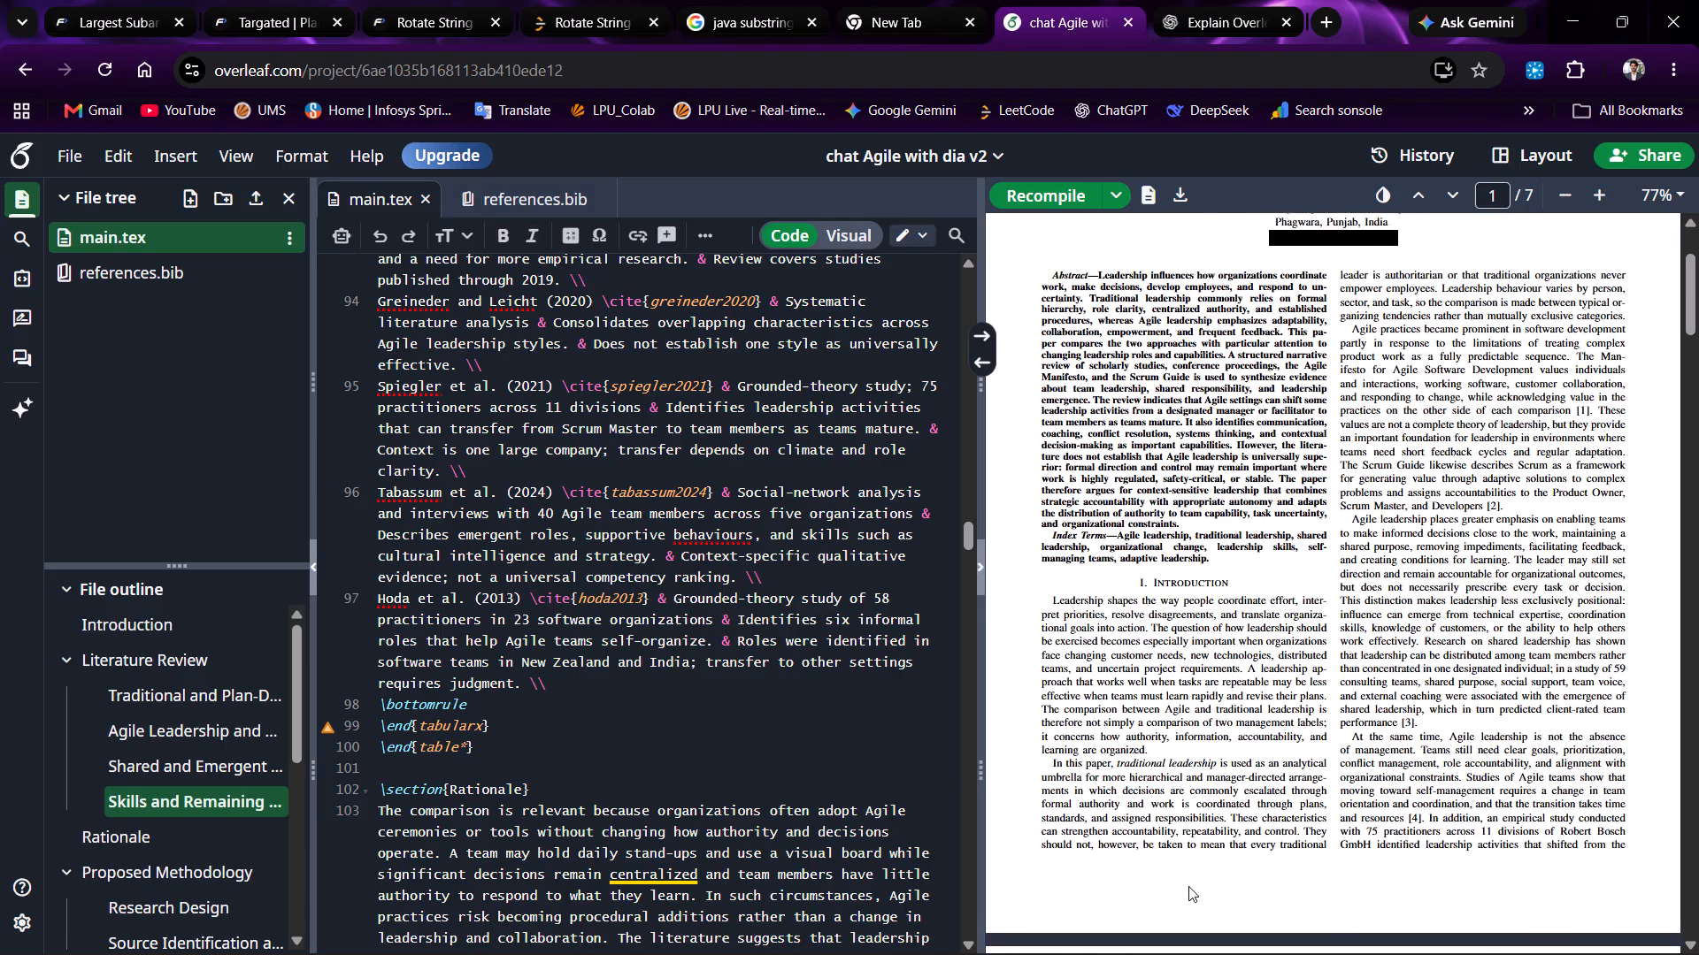
scroll(1188, 886, down, 1)
scroll(1188, 886, up, 5)
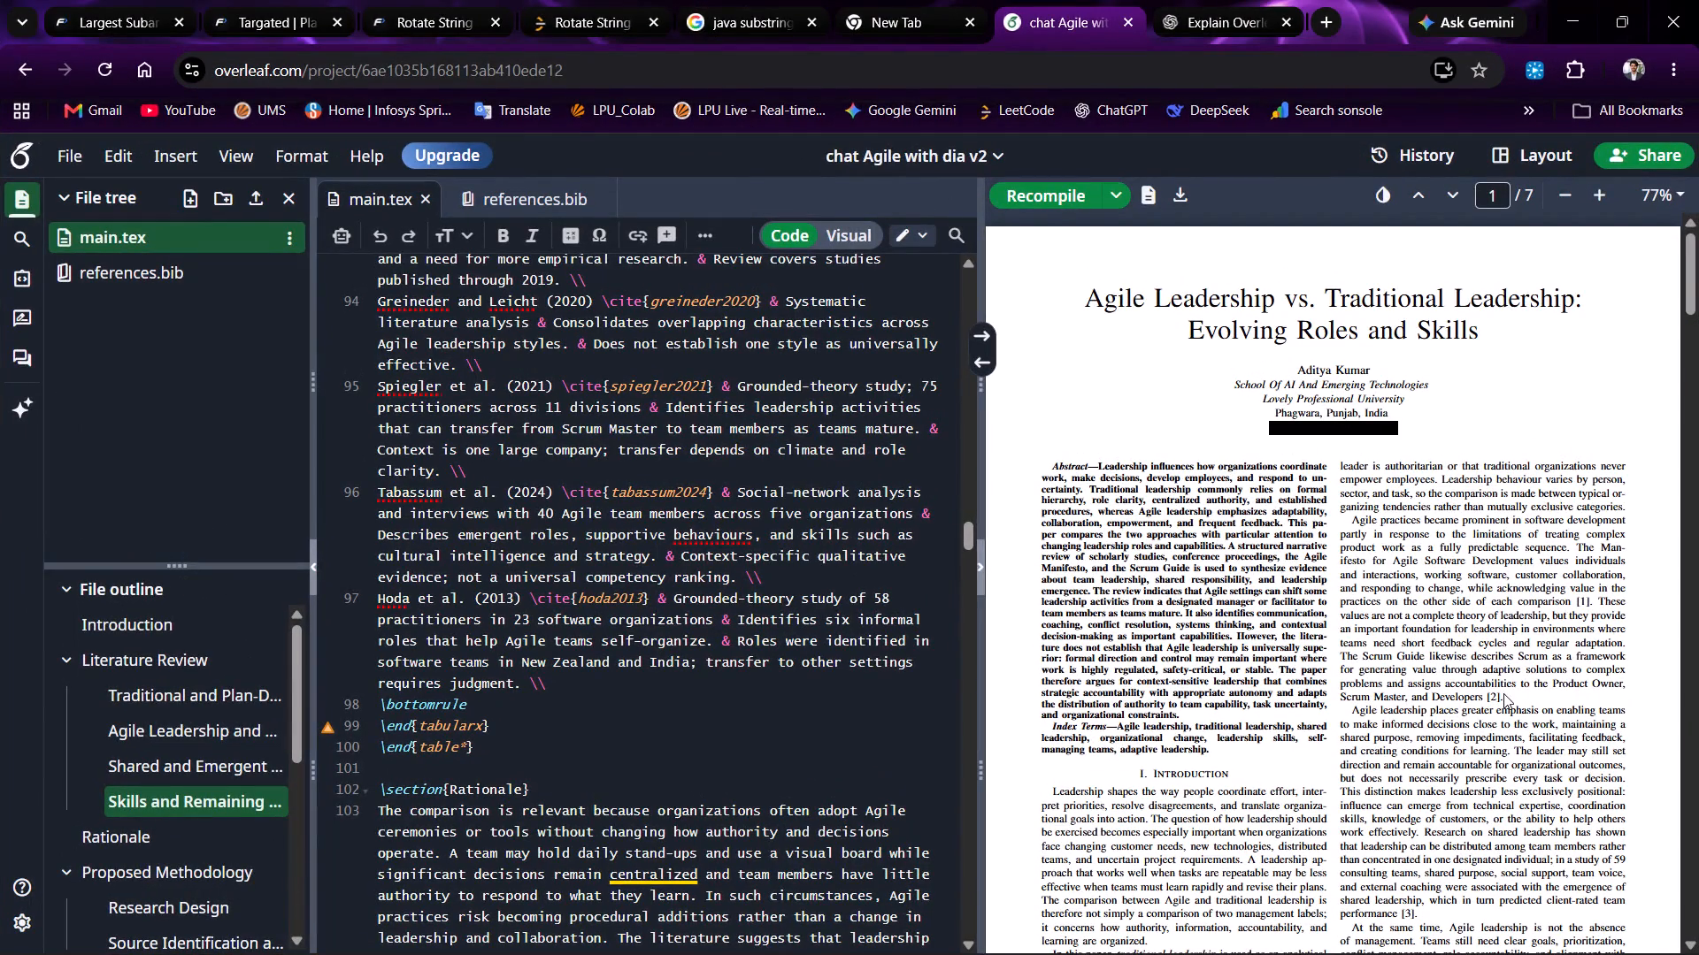
Go through the compiled PDF to page 7 and examine the References list and Table IV up close.
scroll(1503, 693, down, 9)
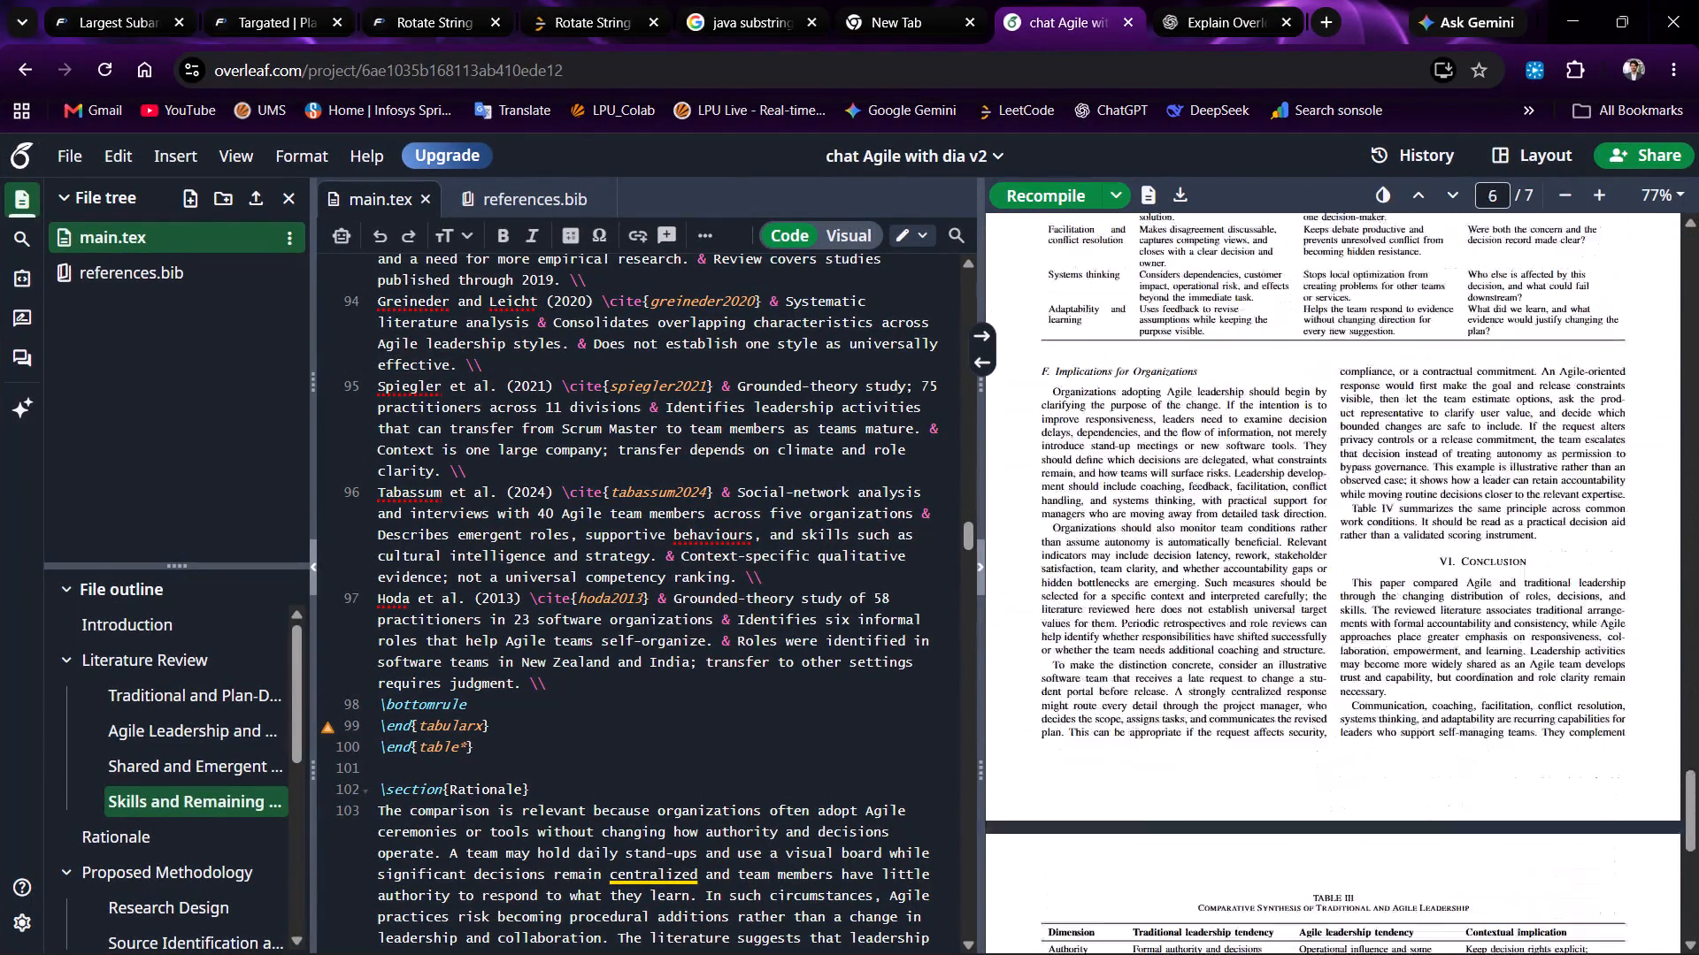
scroll(1503, 693, down, 1)
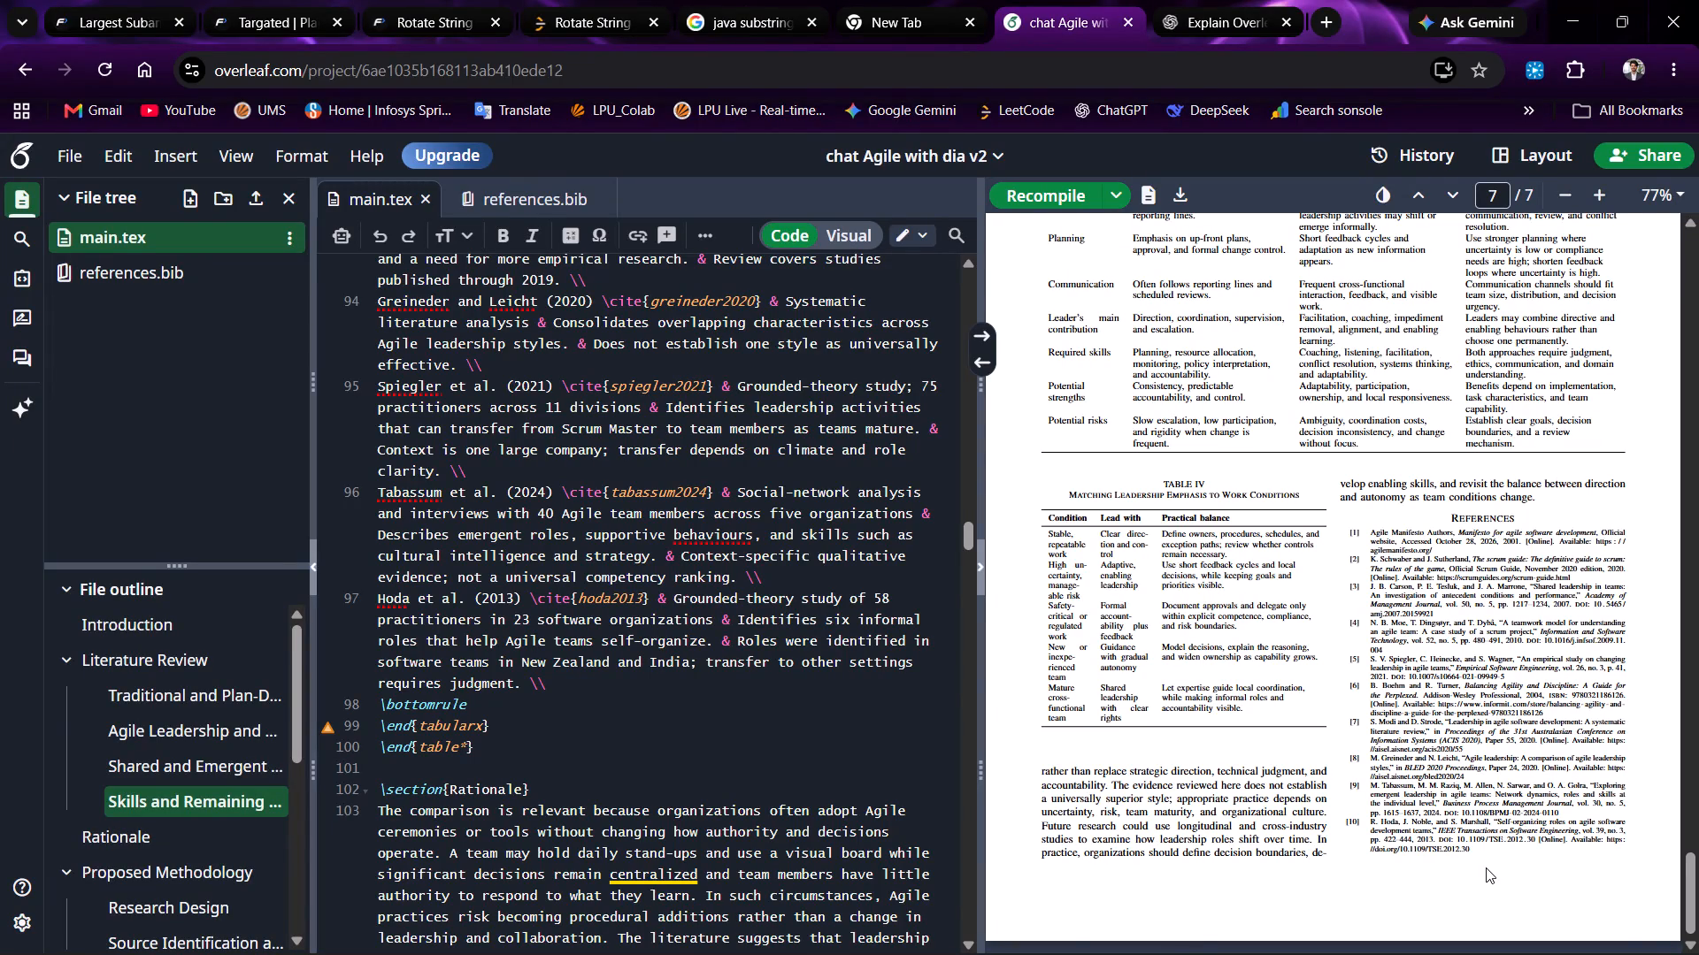
scroll(1486, 867, left, 1)
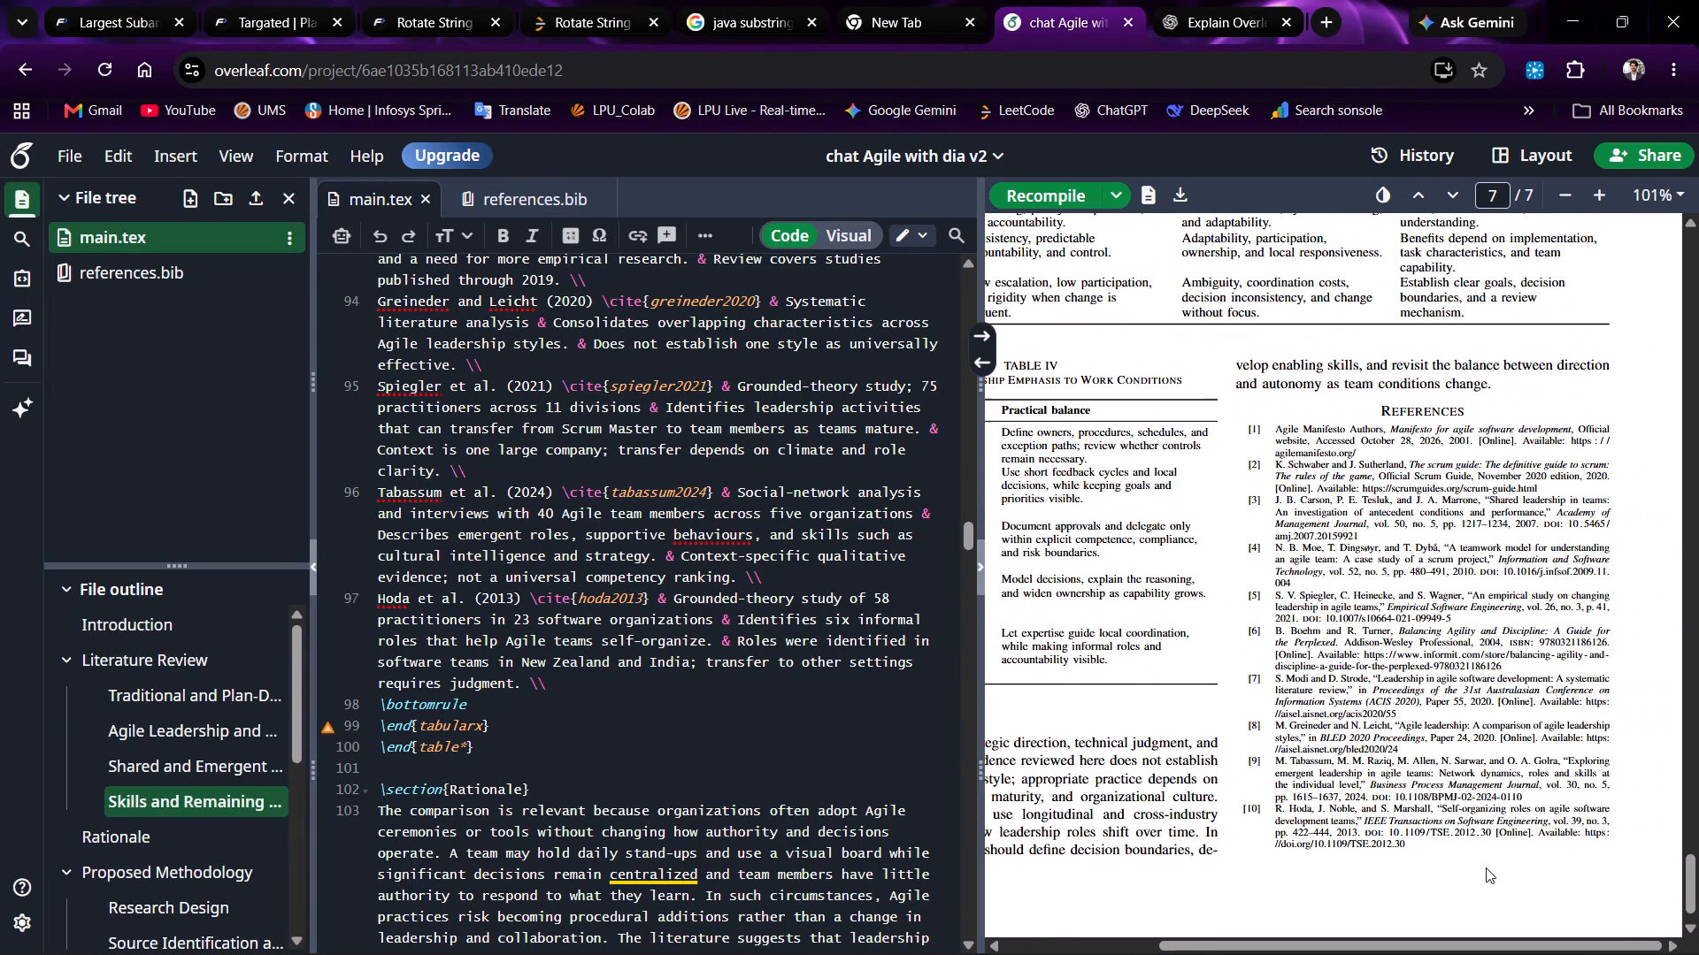
scroll(1486, 867, left, 2)
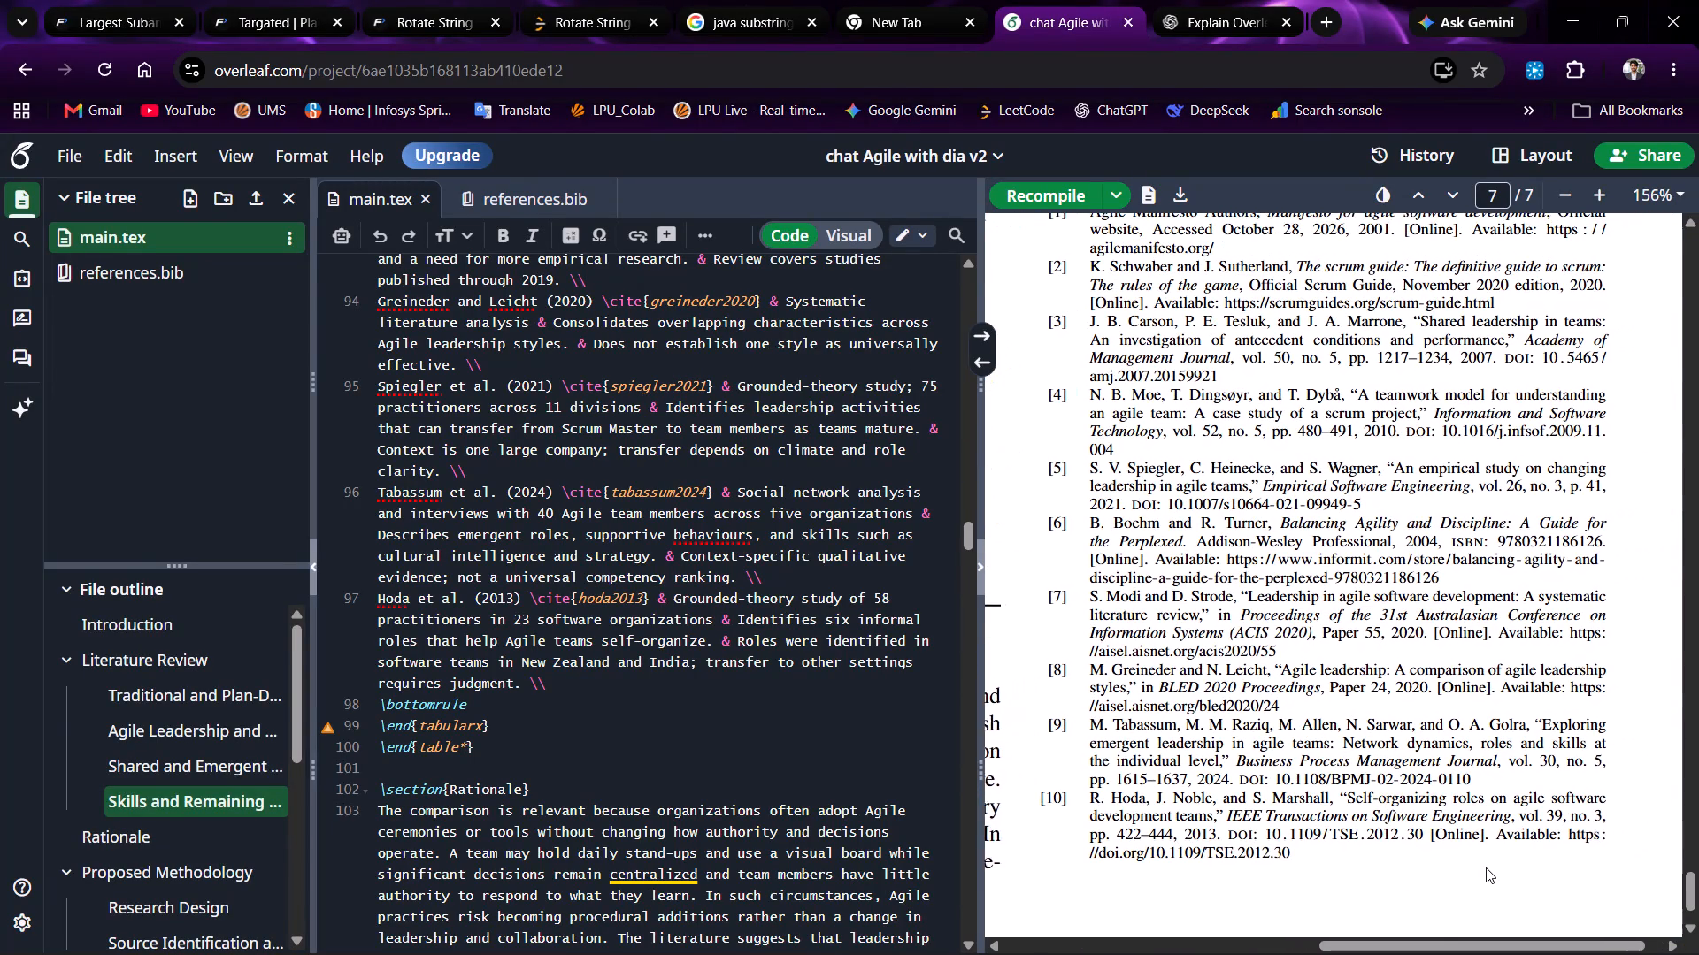
scroll(1486, 867, left, 1)
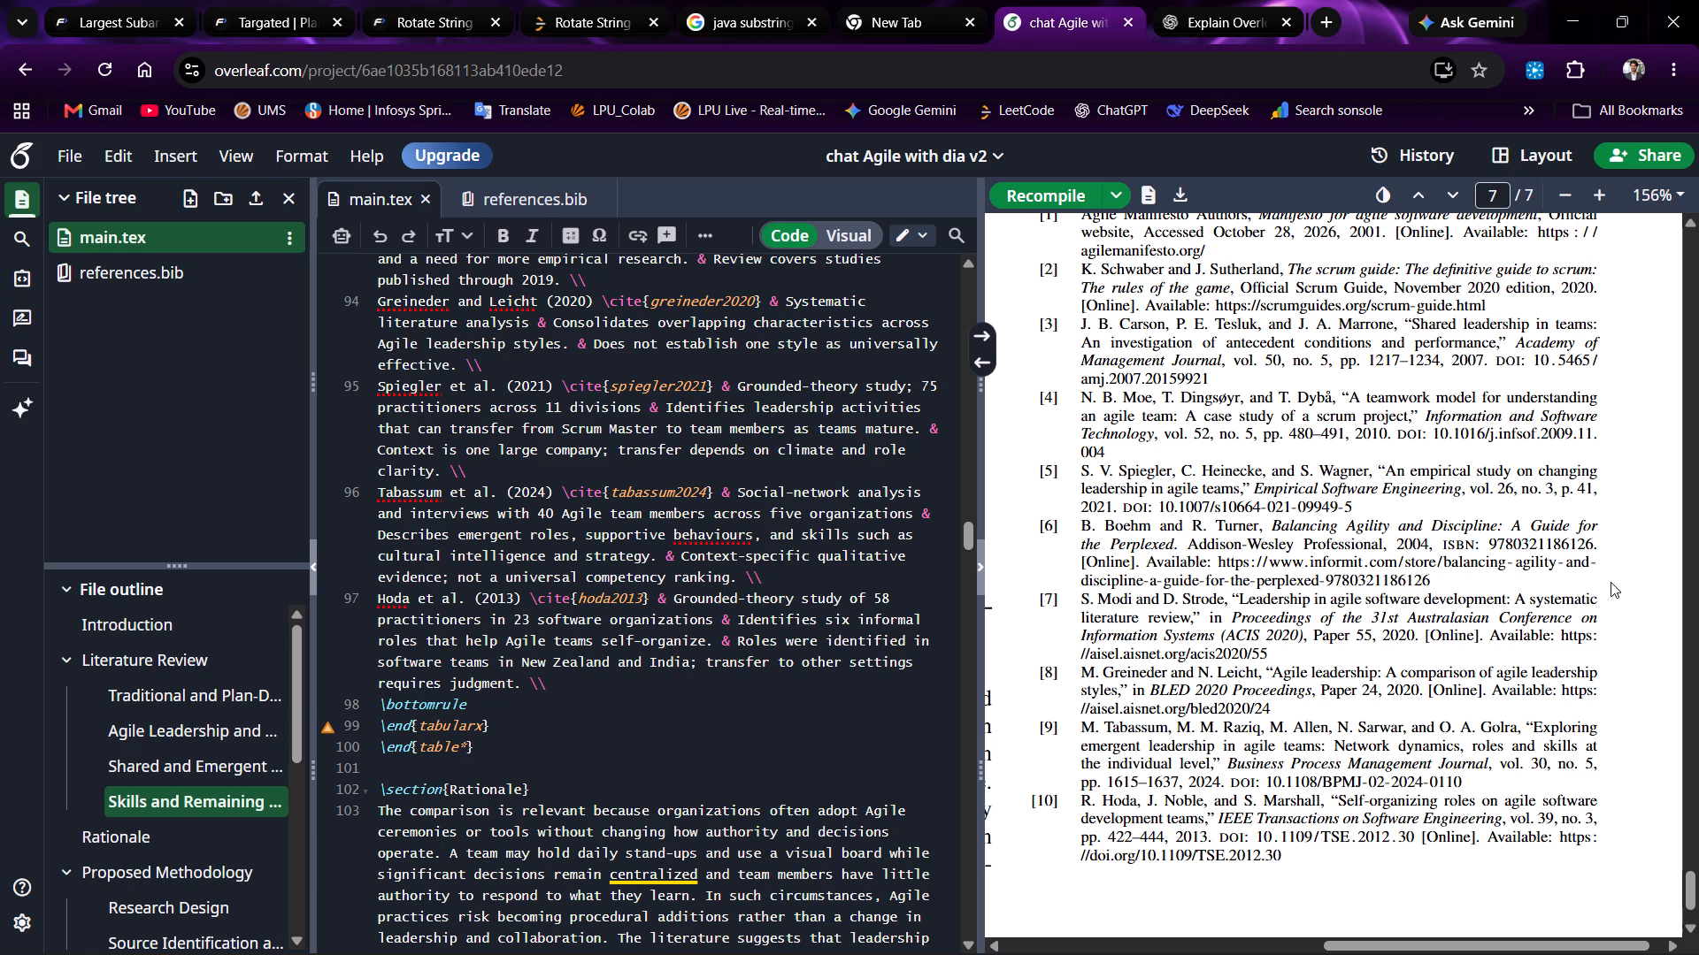
scroll(1611, 582, right, 1)
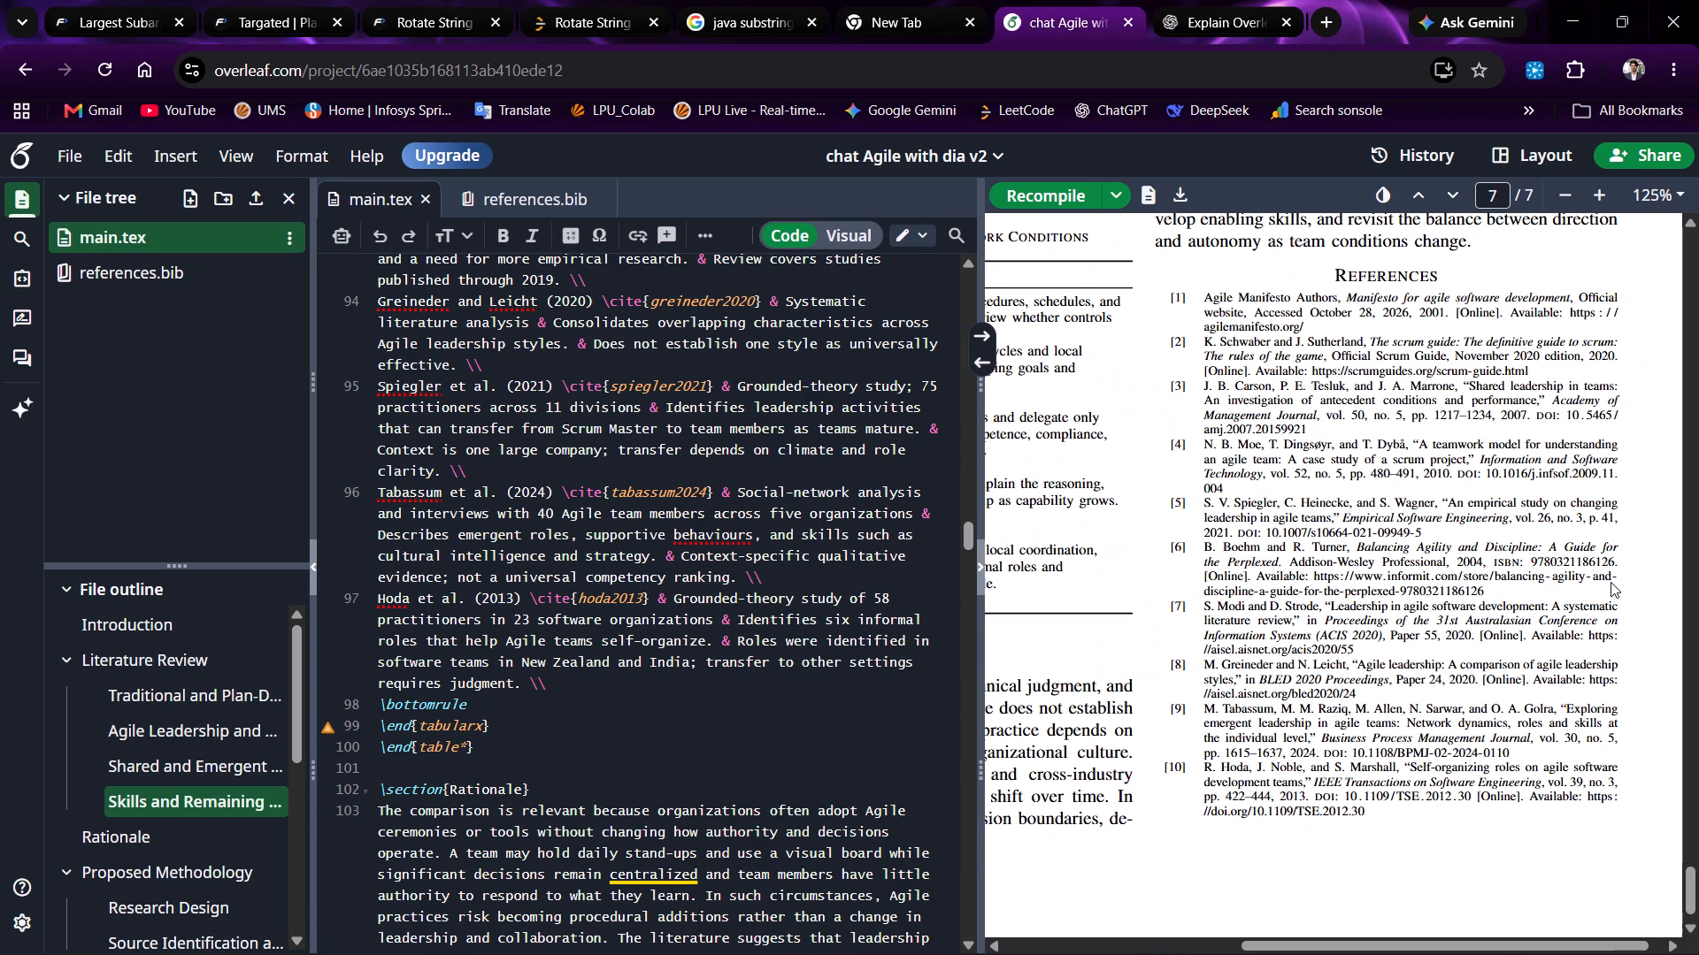
scroll(1611, 582, right, 1)
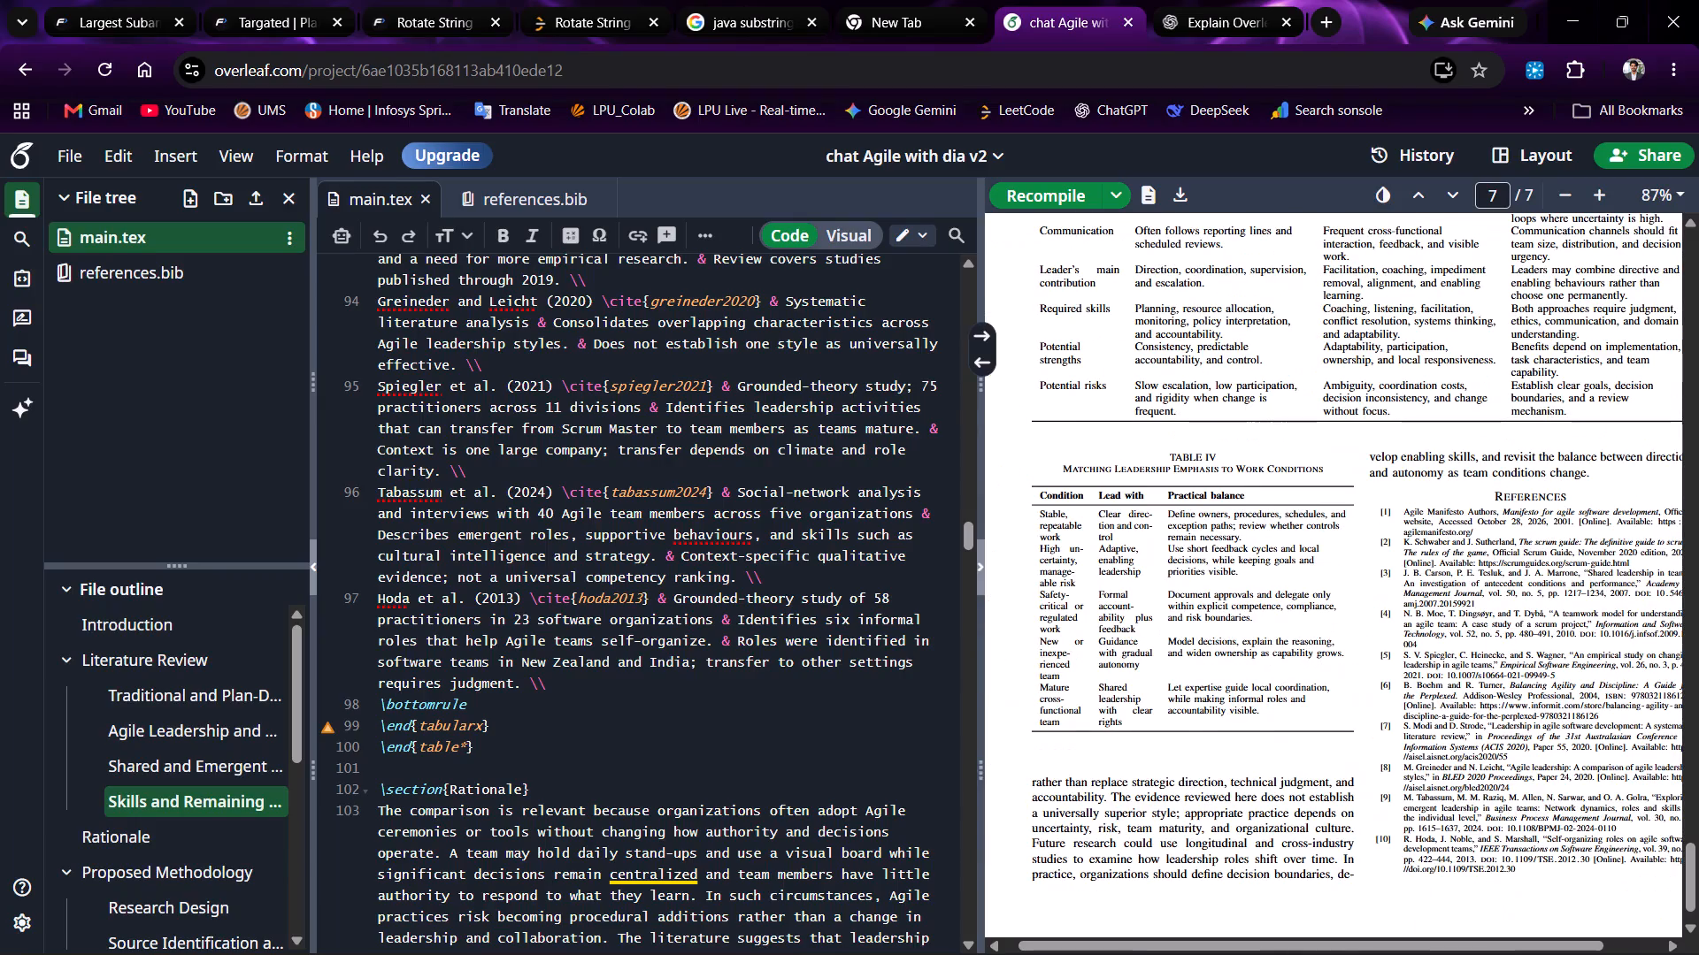
Return through the compiled PDF to page 1 and examine the title block, abstract and Introduction layout.
scroll(1413, 508, up, 16)
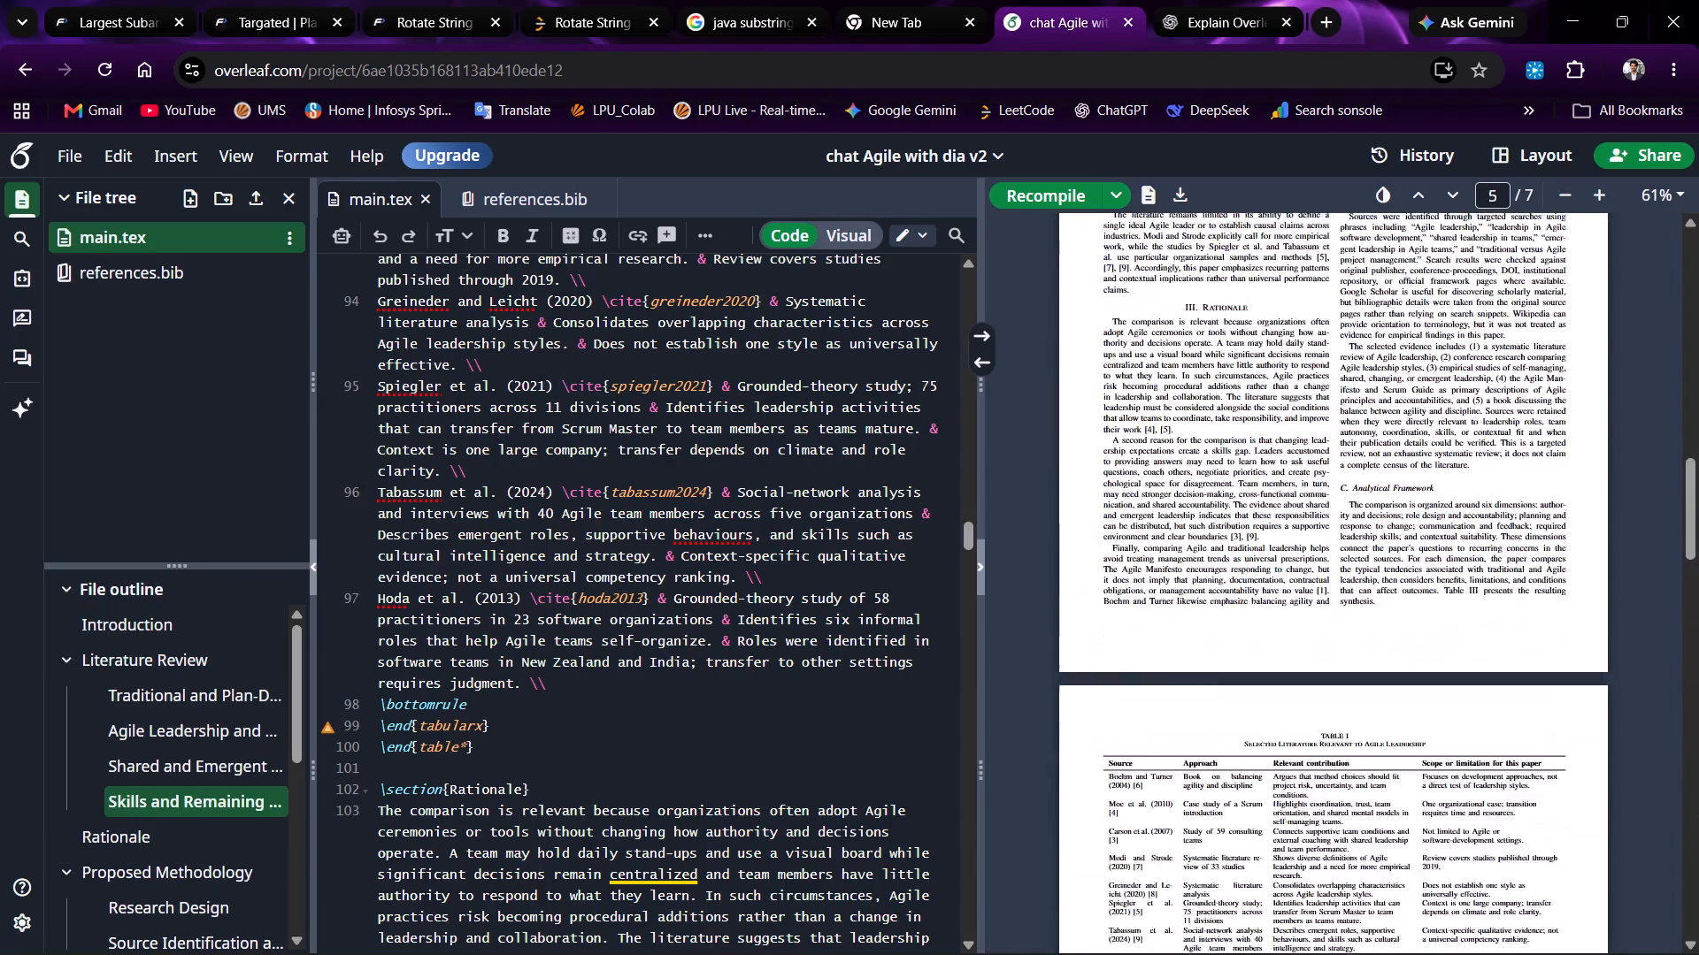
scroll(1413, 508, up, 3)
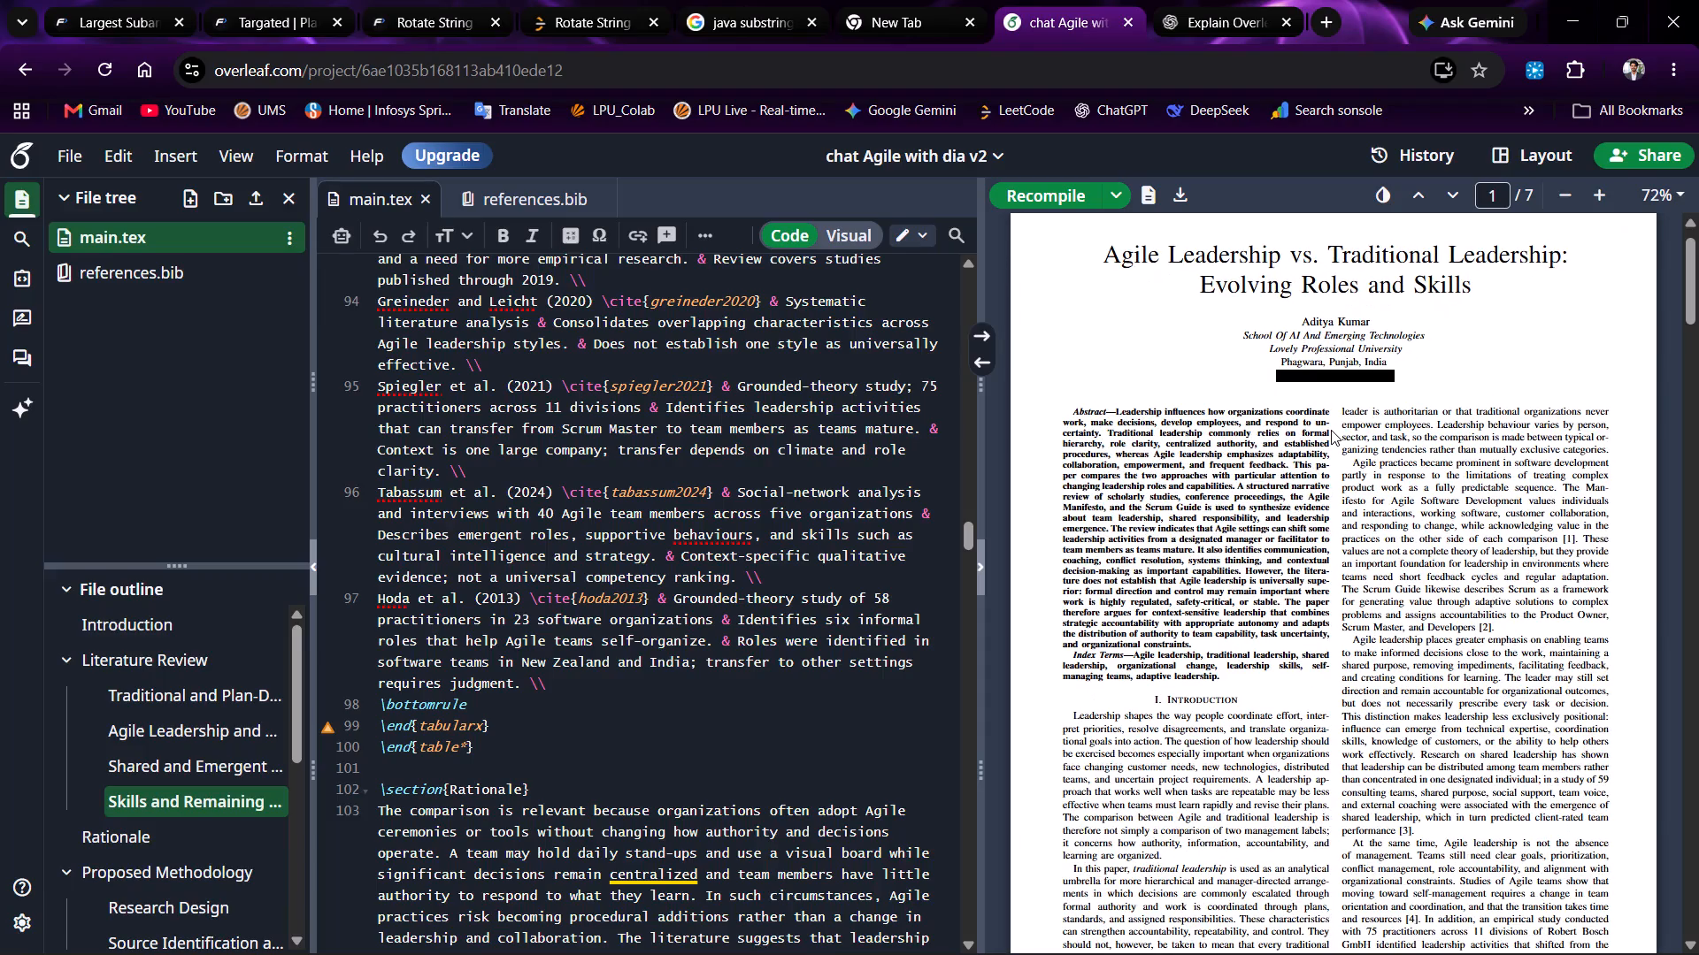
scroll(1331, 430, down, 1)
scroll(1331, 430, right, 1)
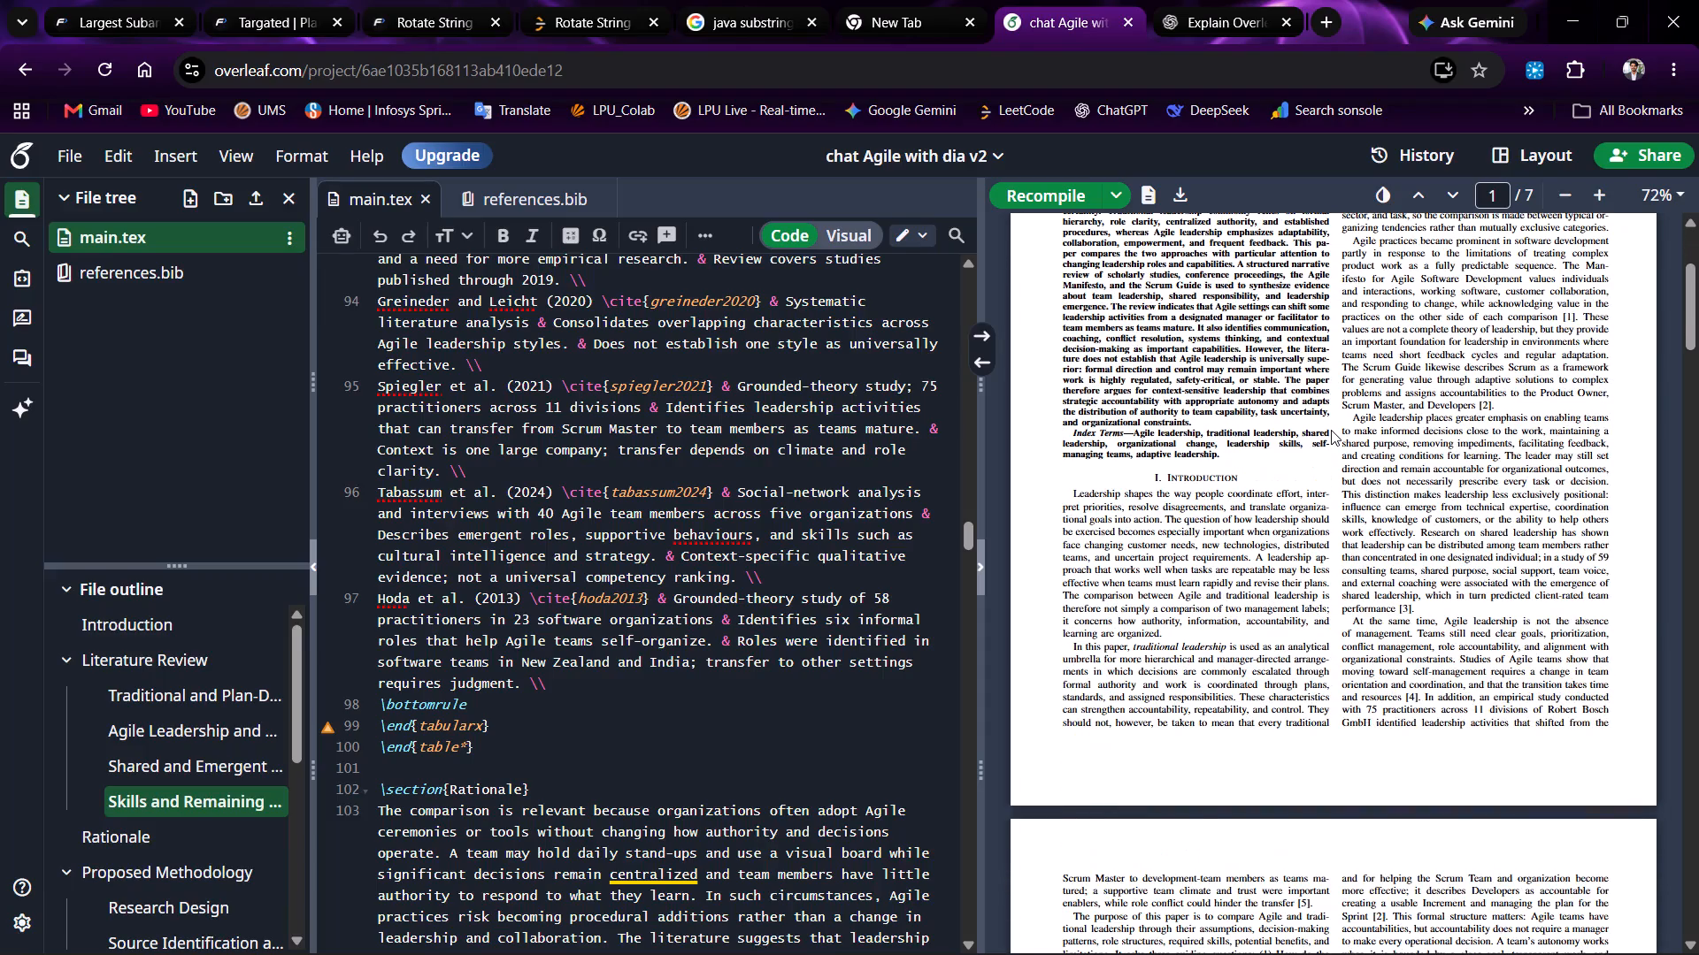
scroll(1331, 430, right, 1)
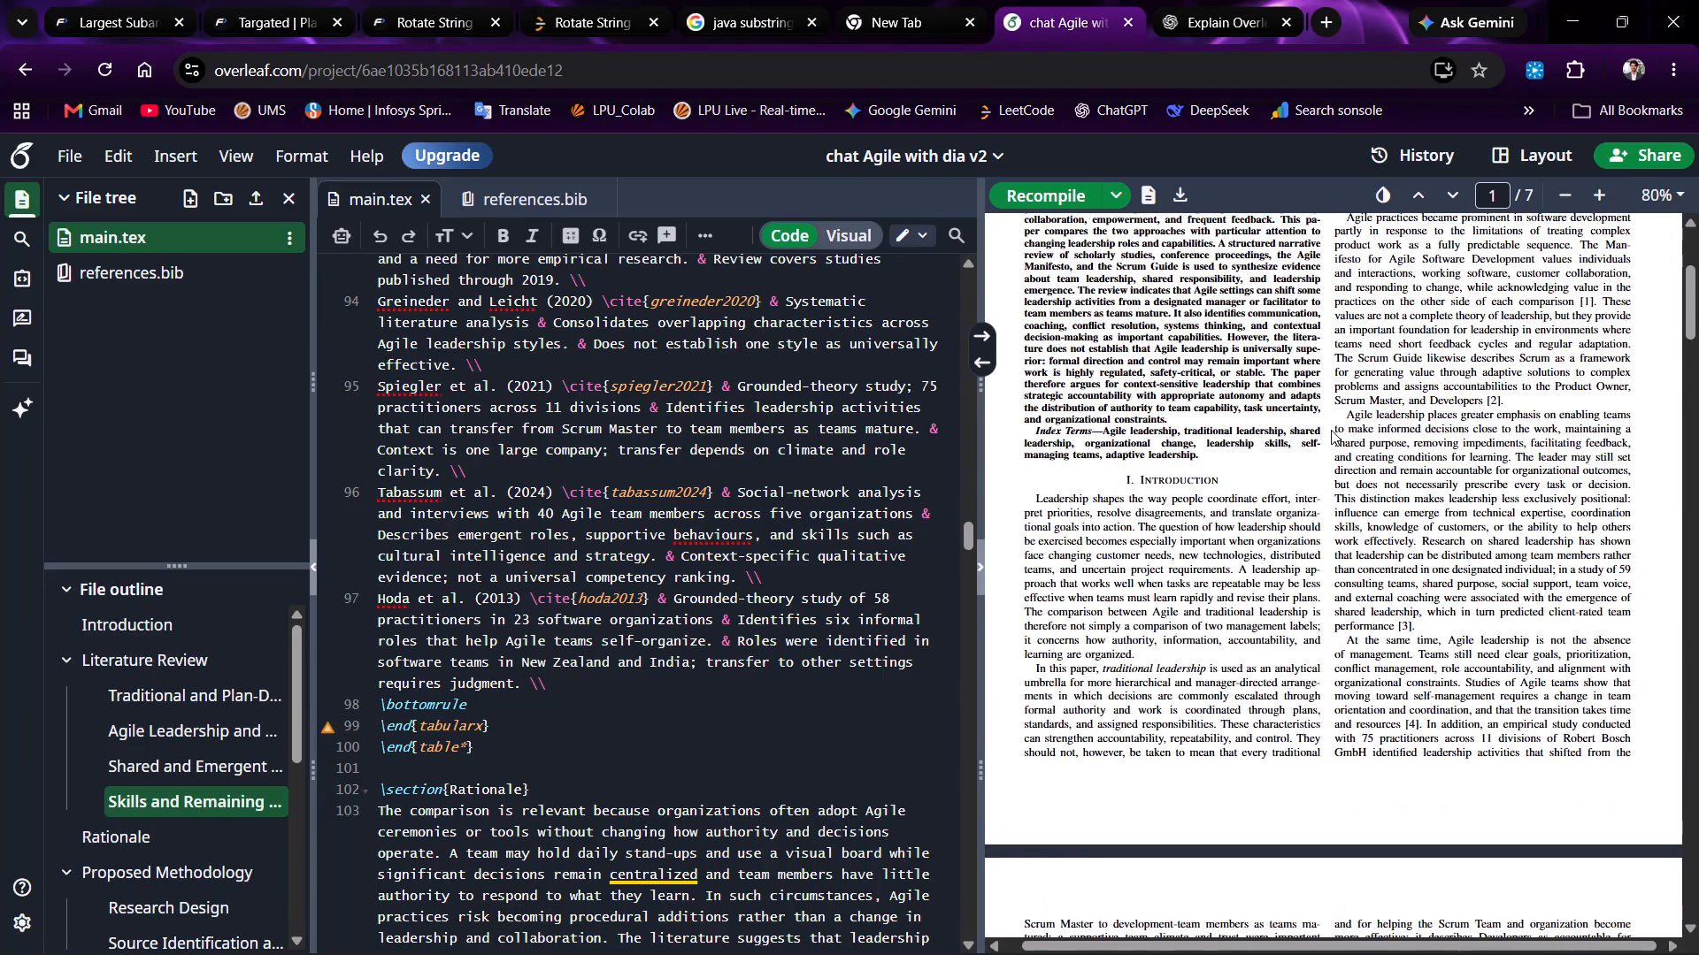
scroll(1331, 430, up, 5)
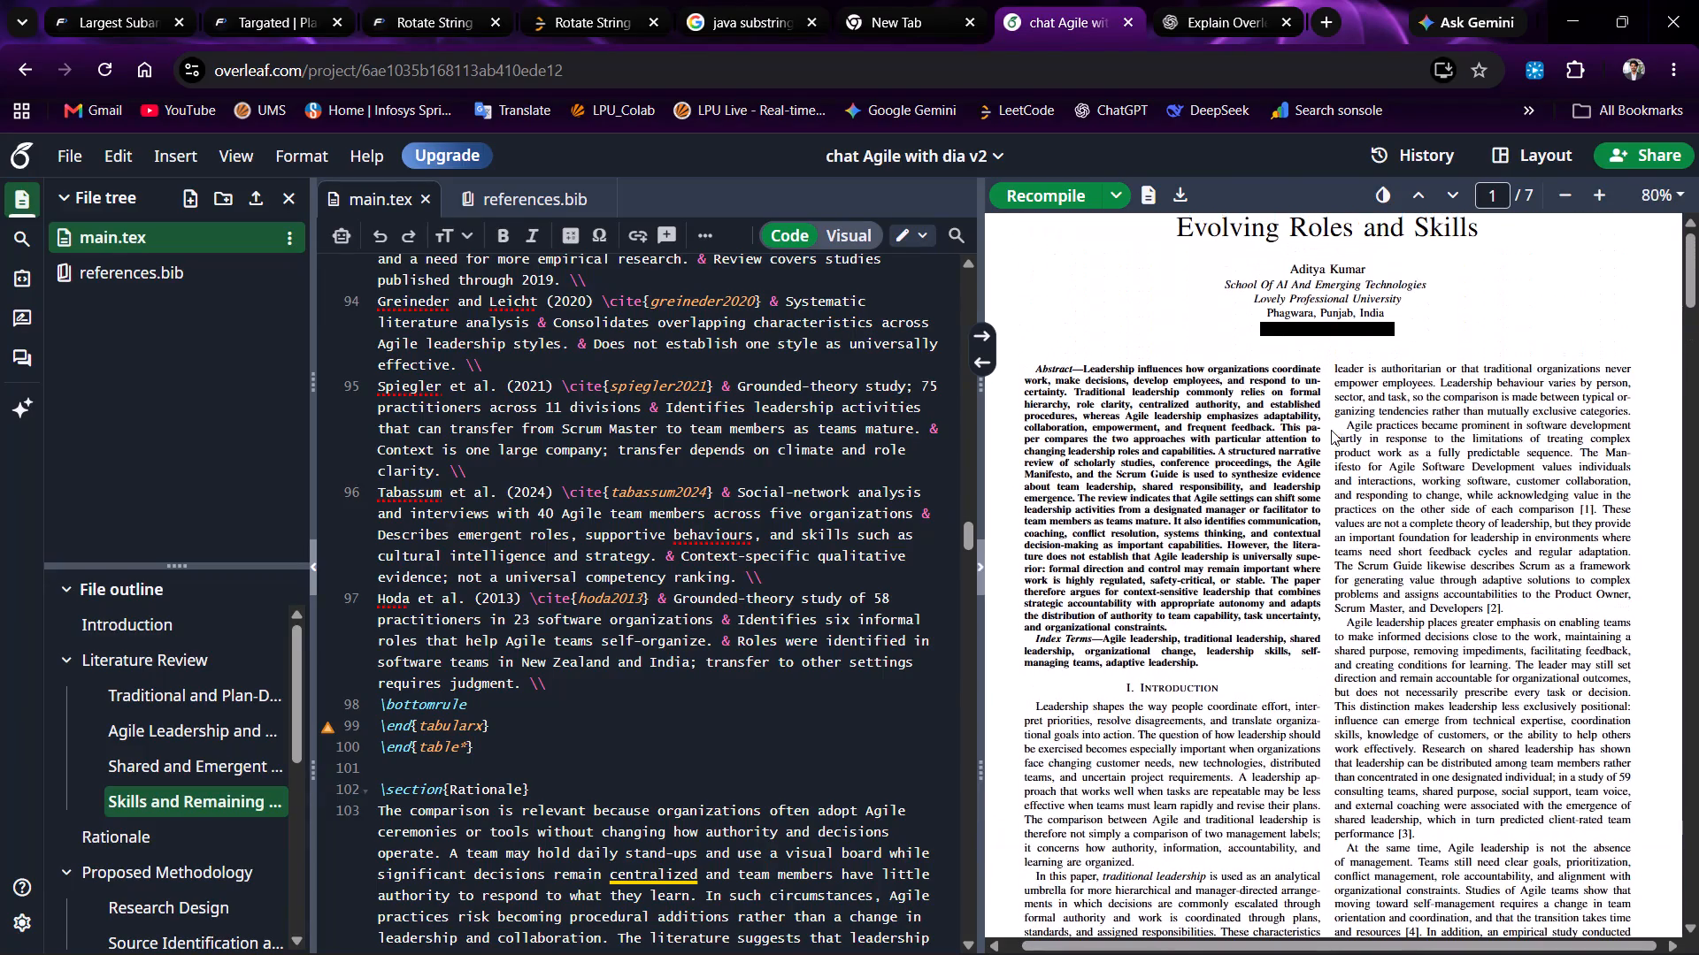
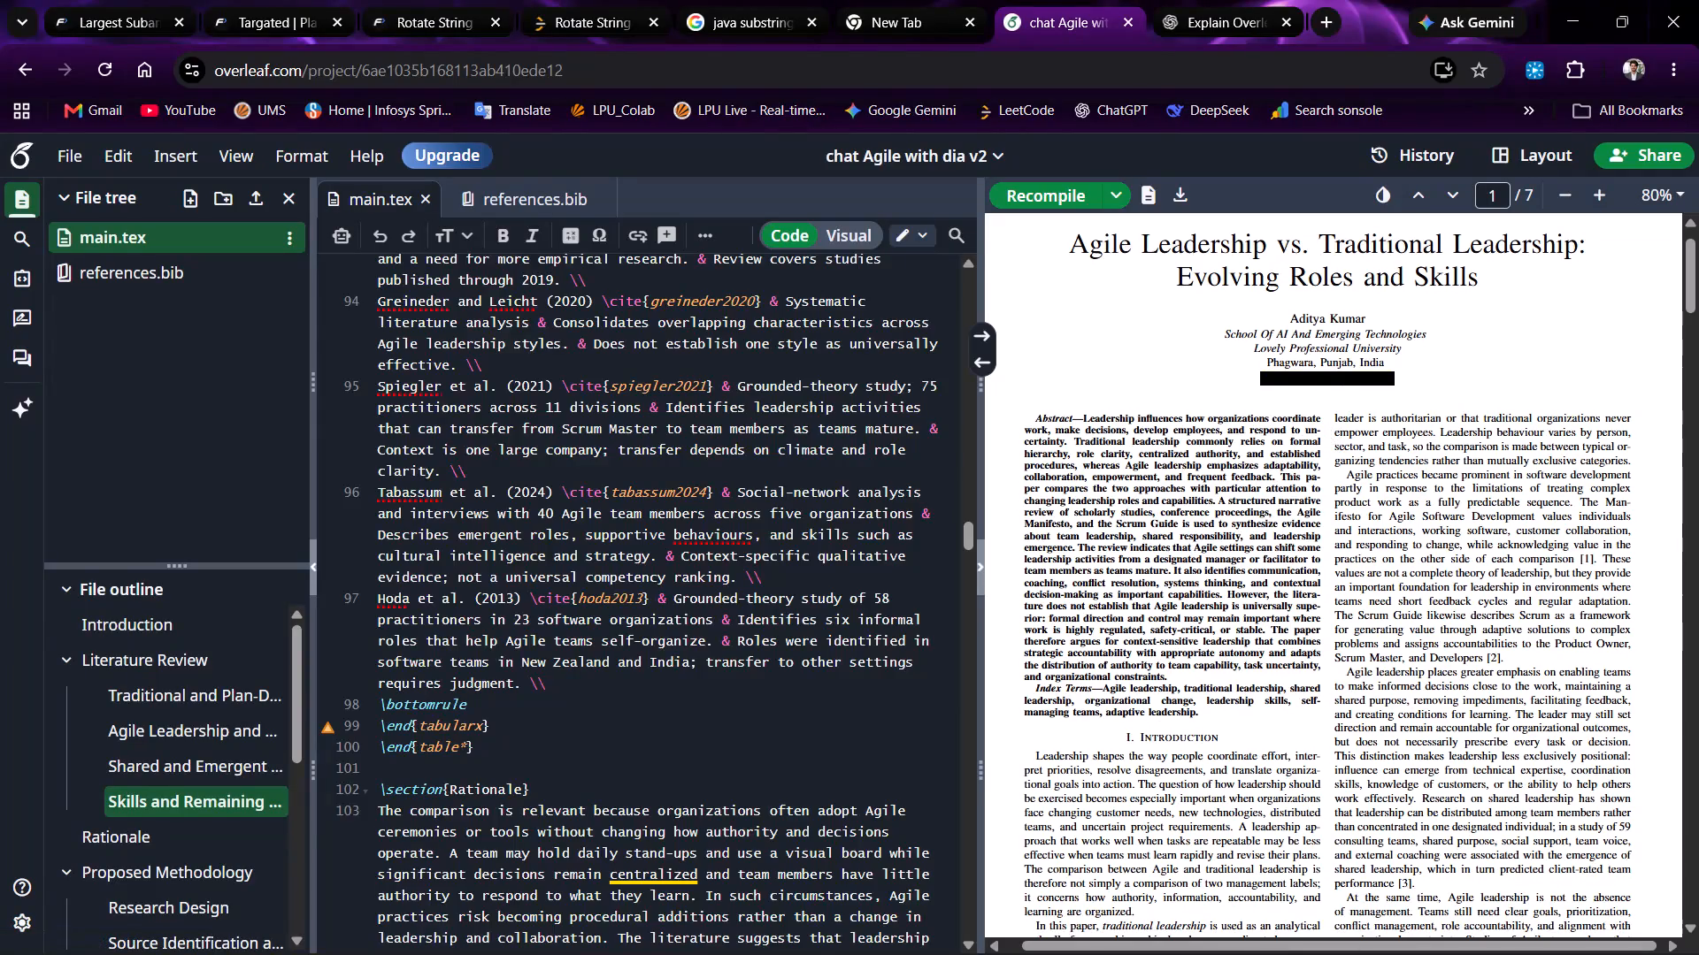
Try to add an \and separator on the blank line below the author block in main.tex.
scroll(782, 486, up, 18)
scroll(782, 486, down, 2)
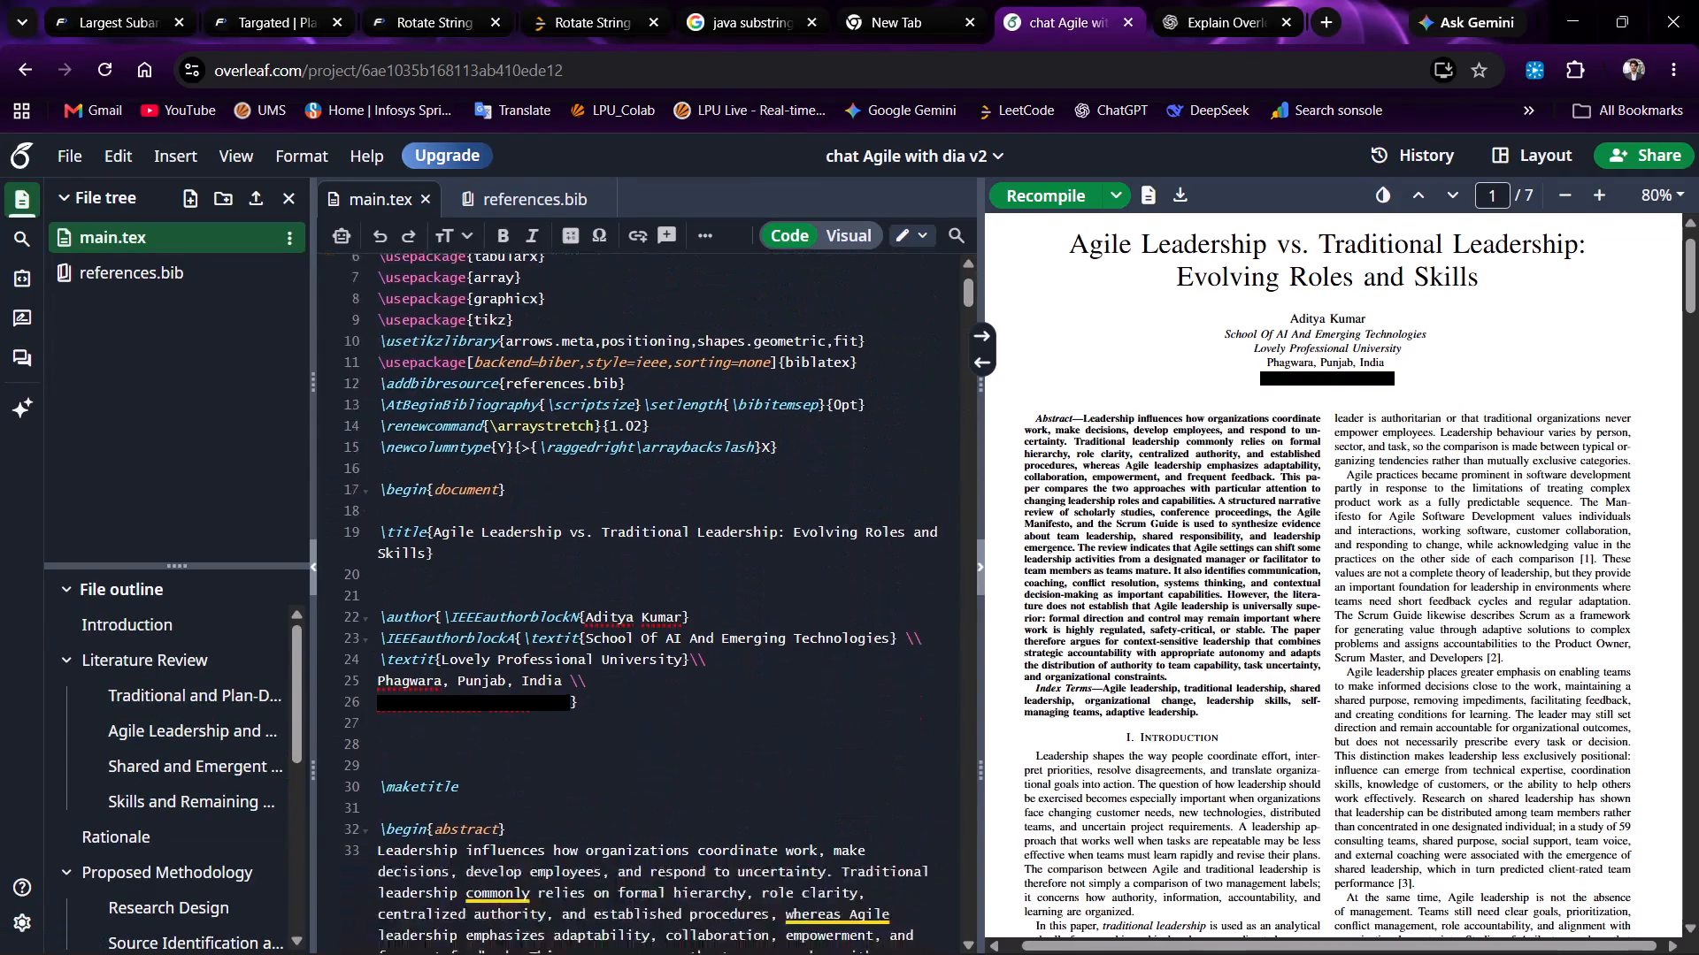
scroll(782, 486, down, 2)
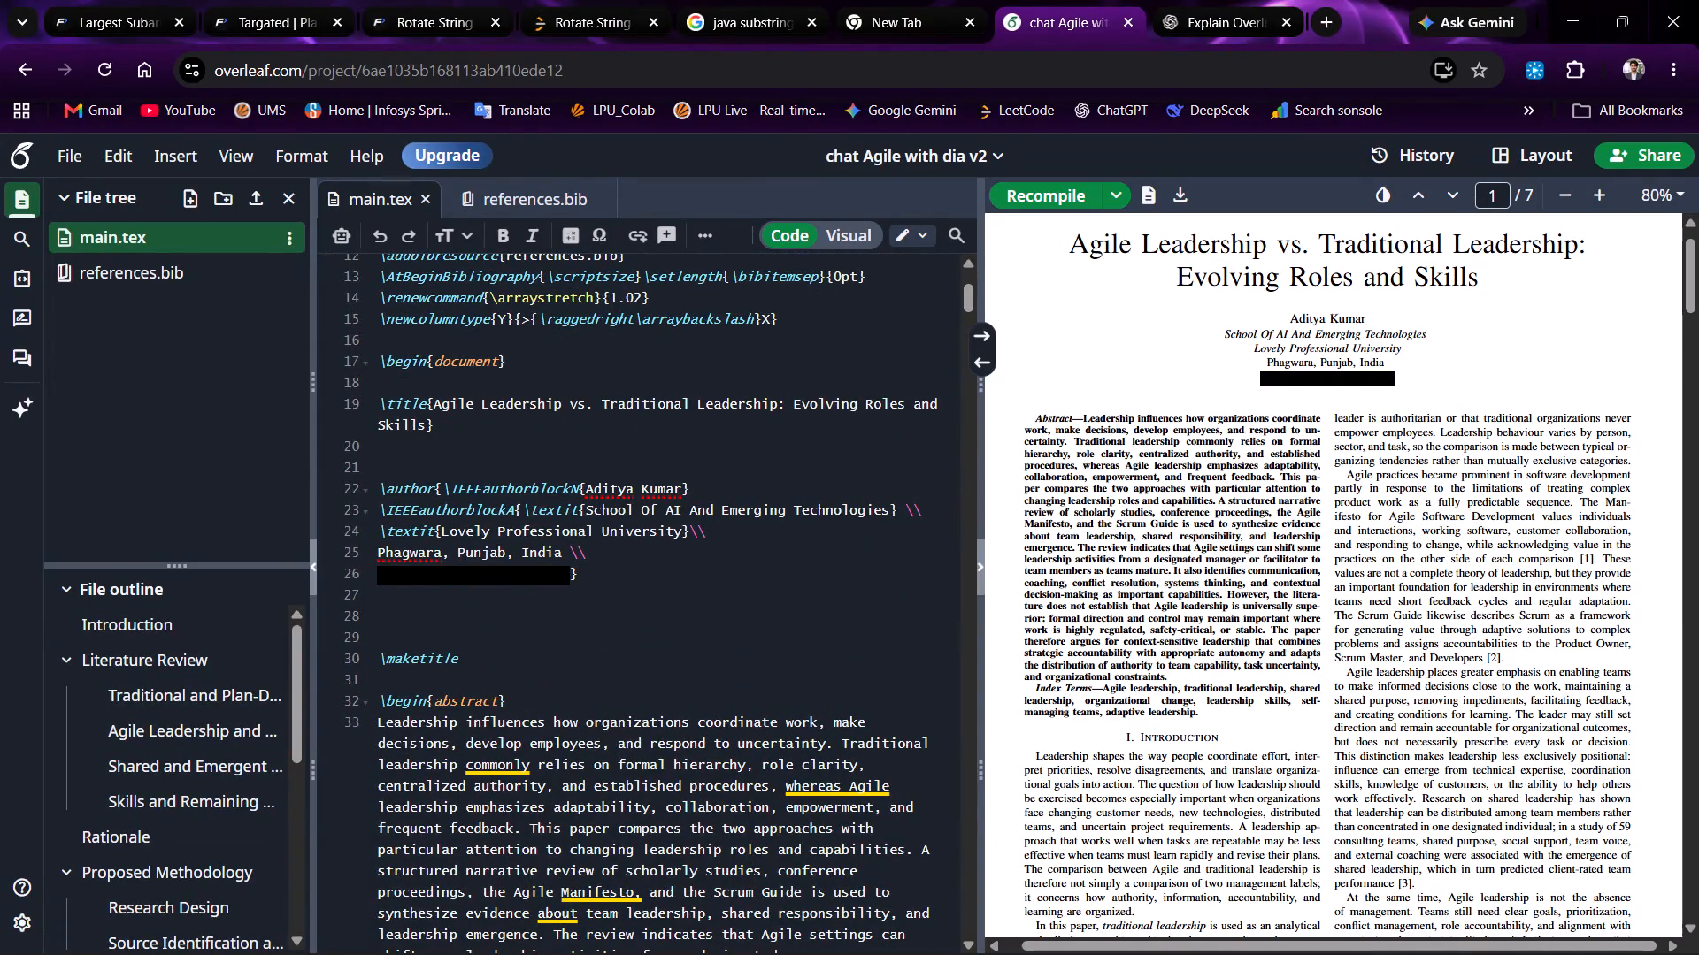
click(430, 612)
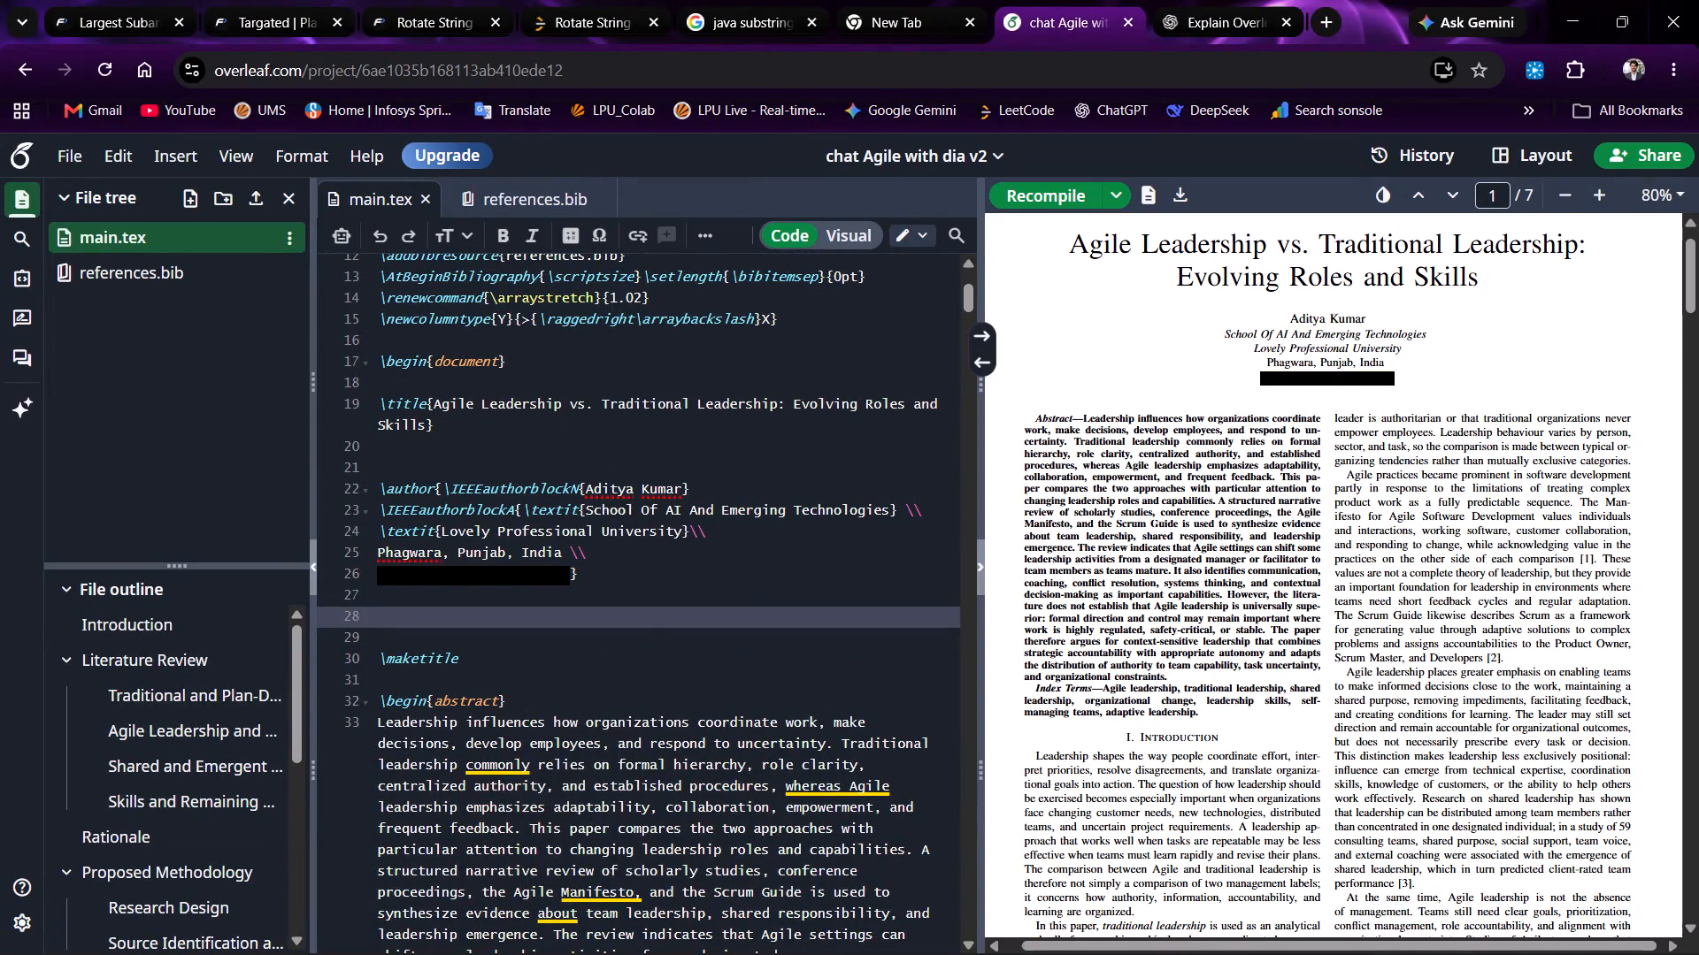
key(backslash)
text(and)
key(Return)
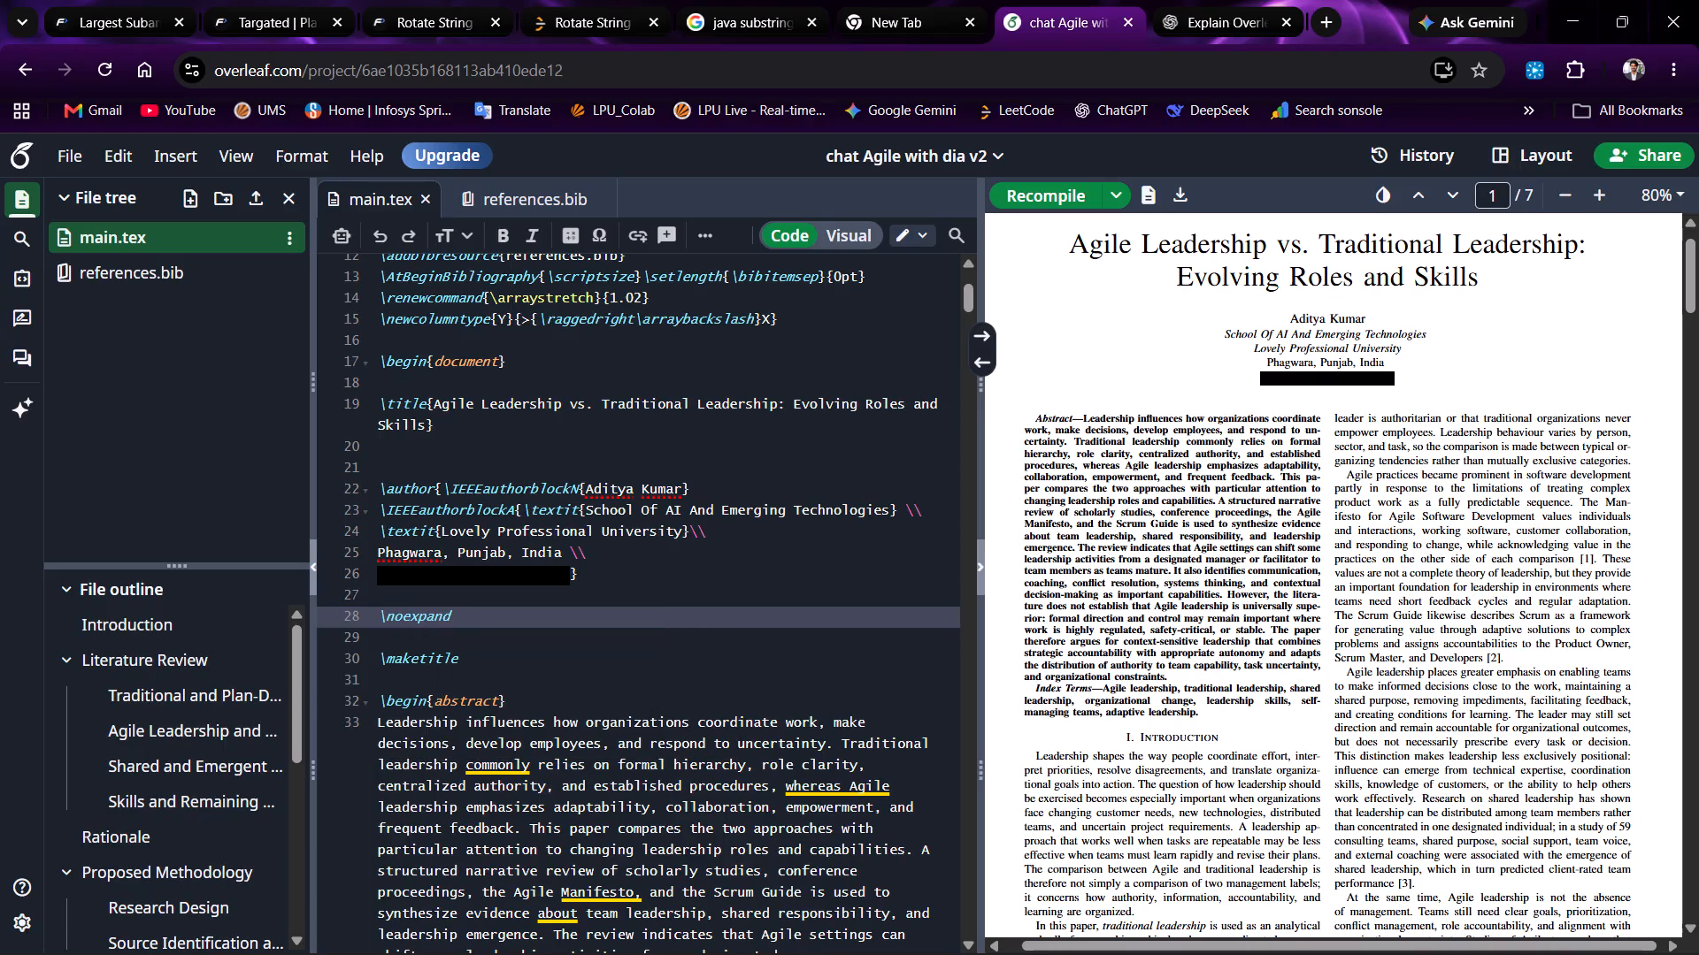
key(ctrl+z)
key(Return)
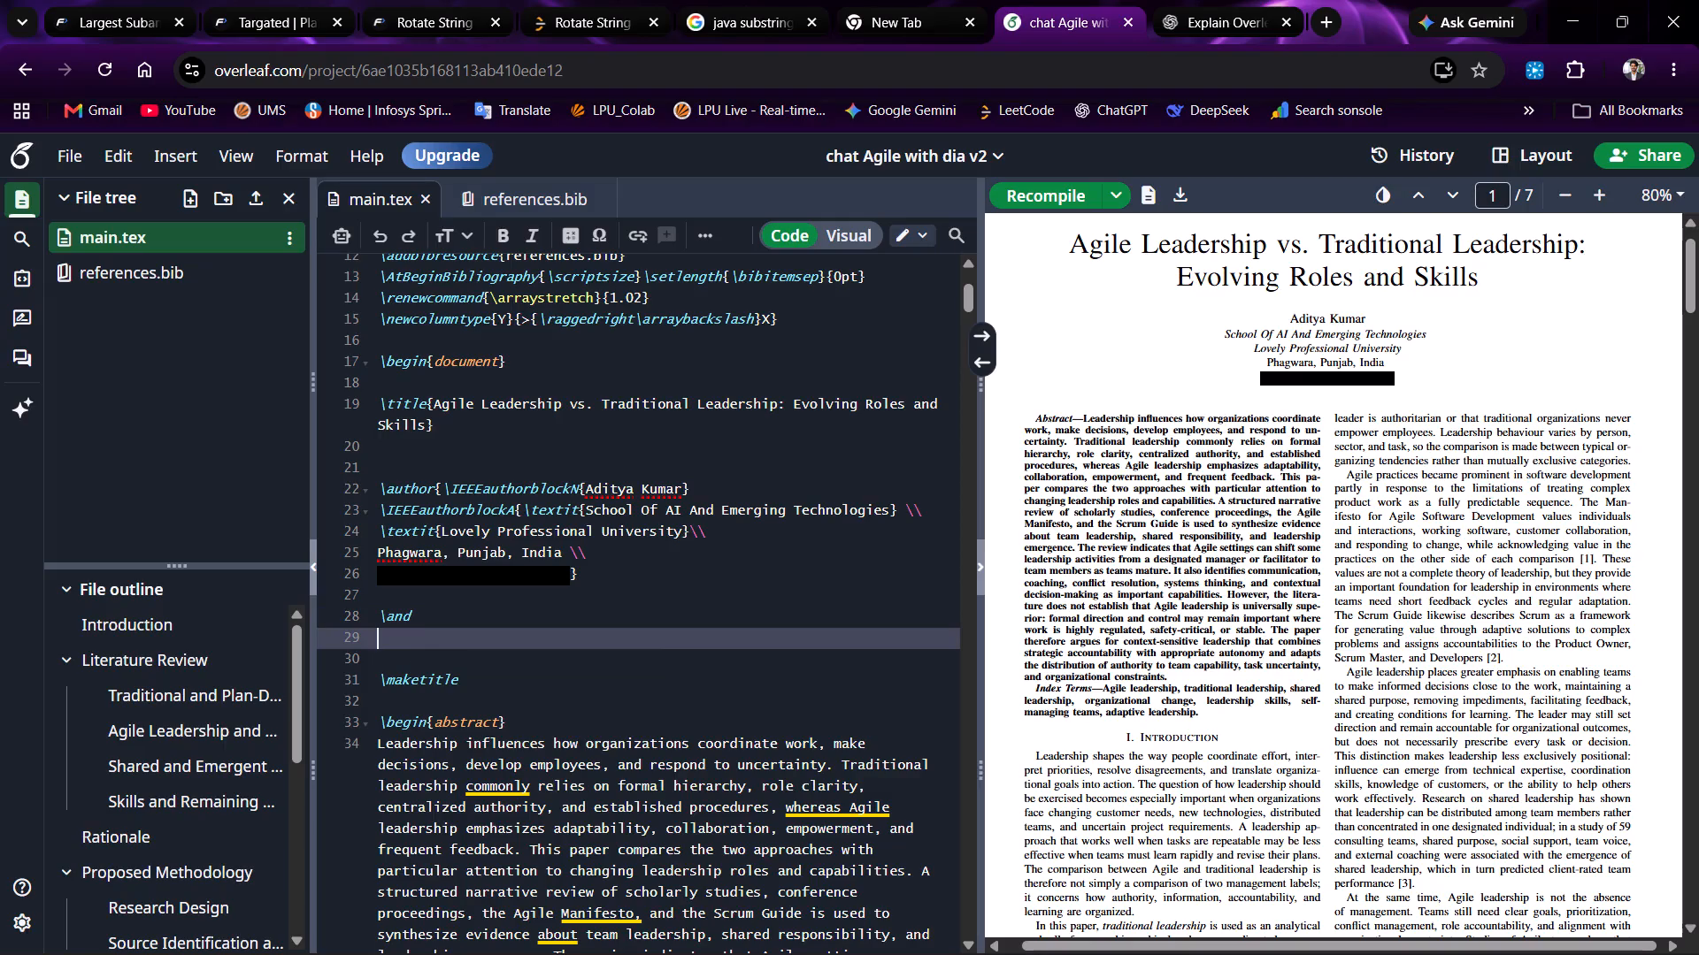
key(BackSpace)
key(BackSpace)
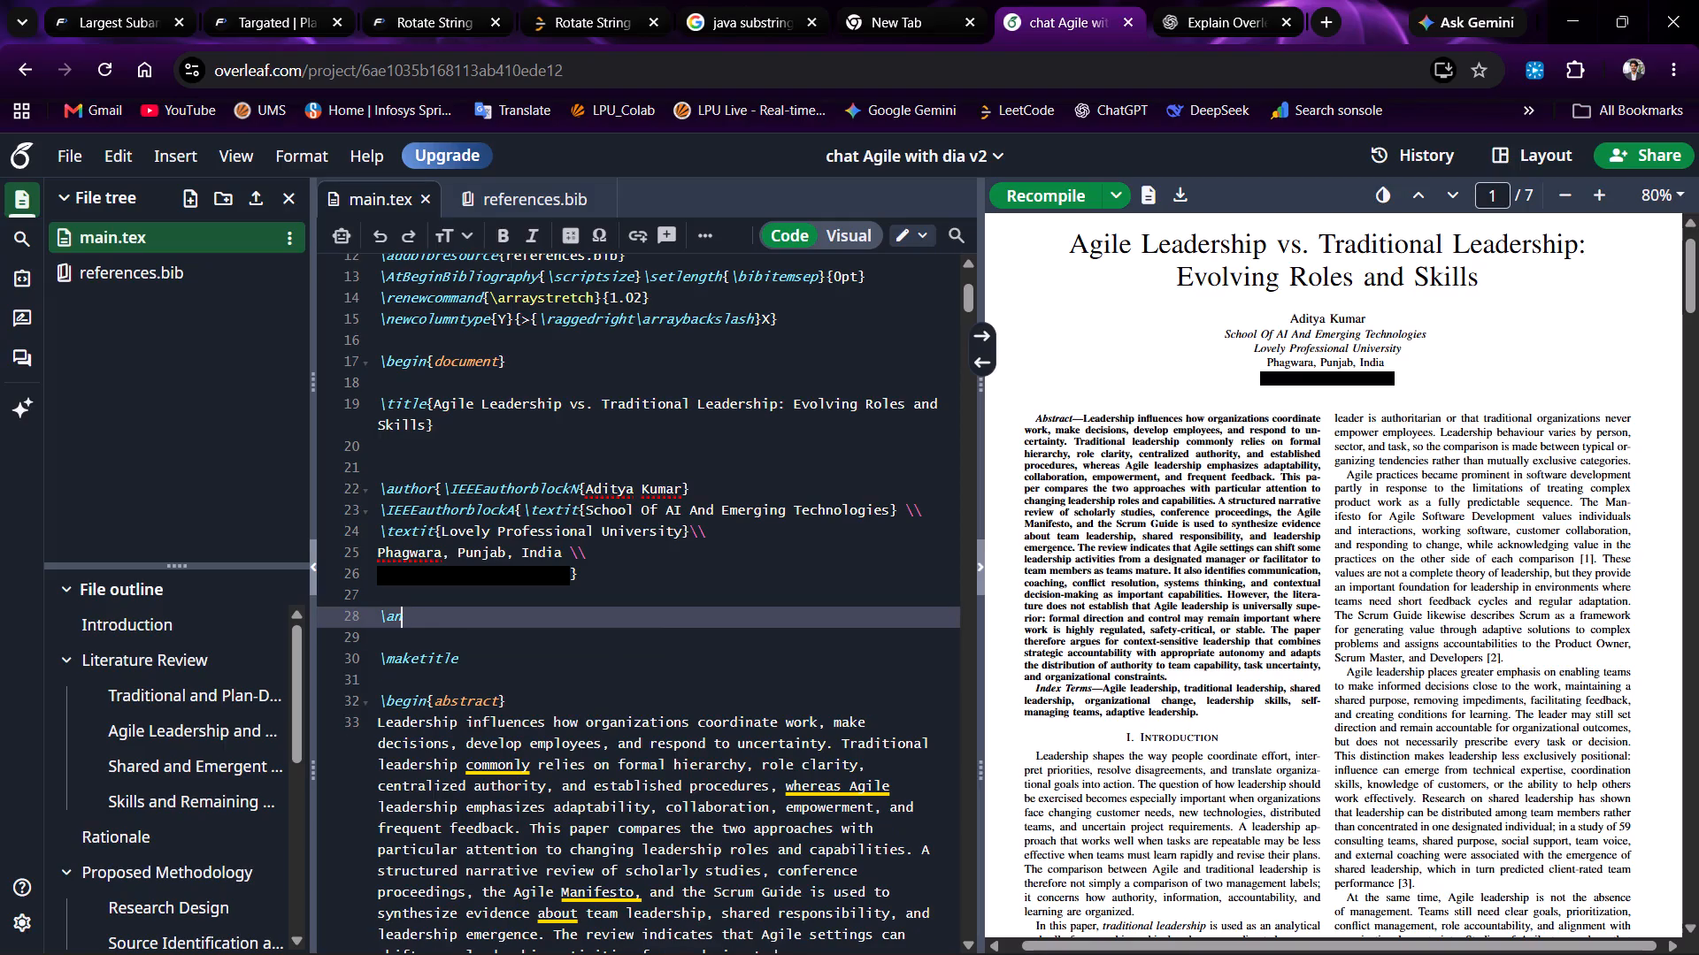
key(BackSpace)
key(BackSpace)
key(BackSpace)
Open the IEEE Conference Template project from the Overleaf project list in a new browser tab.
click(1311, 5)
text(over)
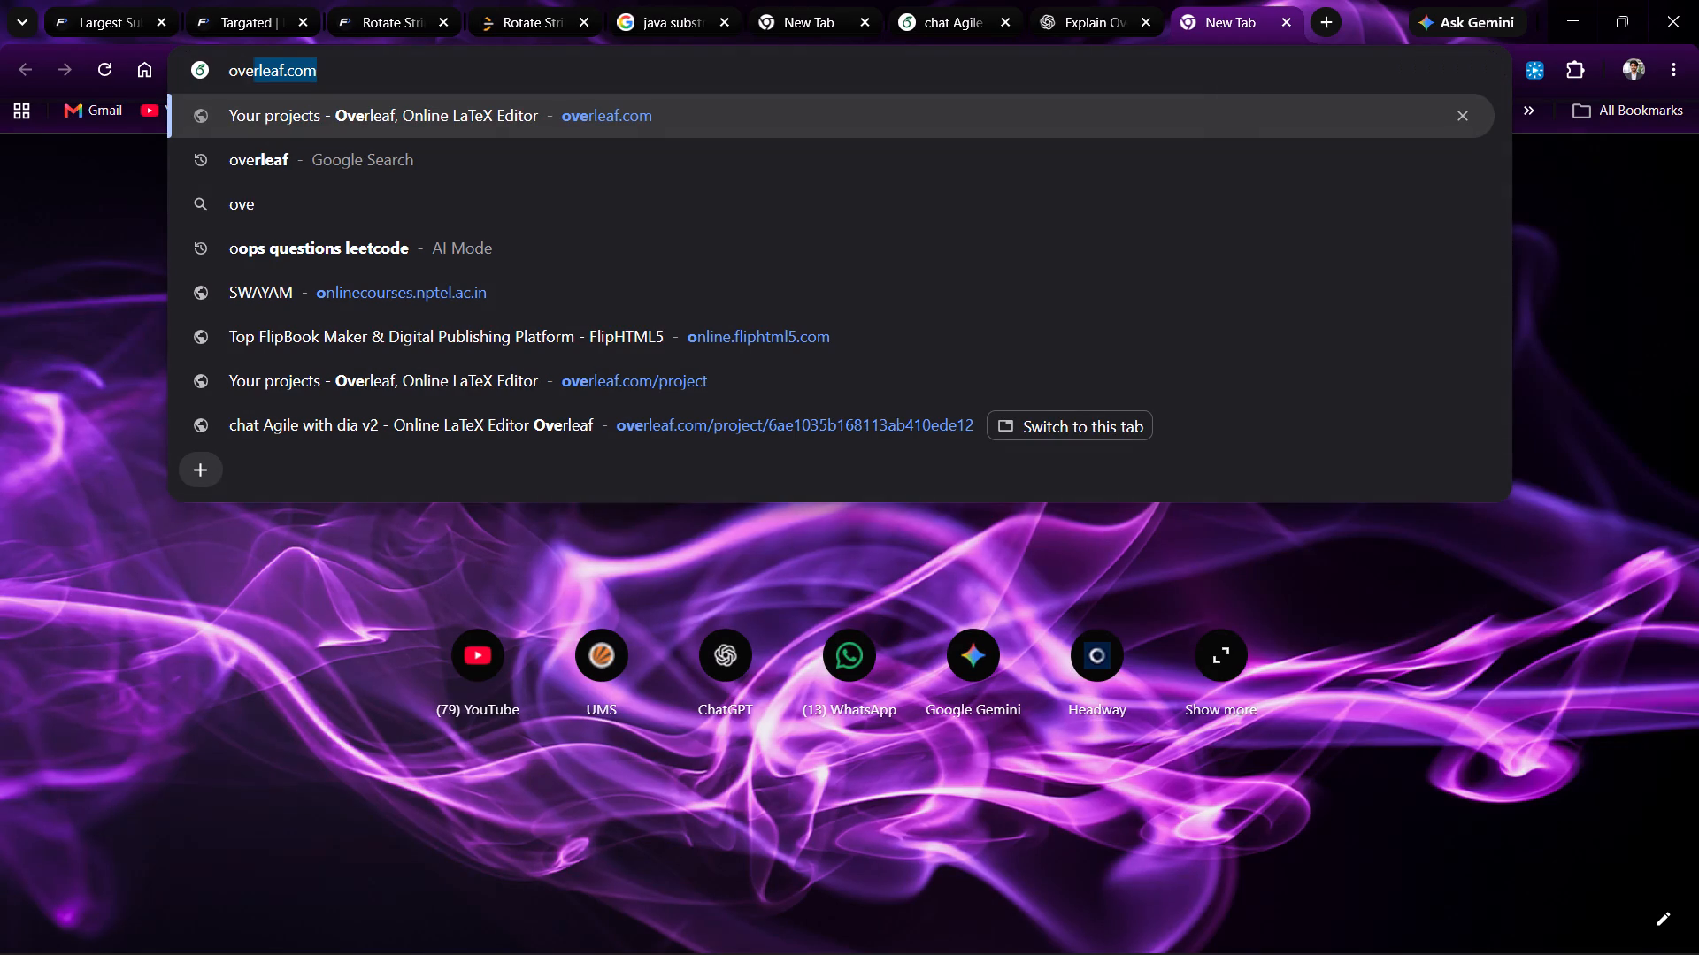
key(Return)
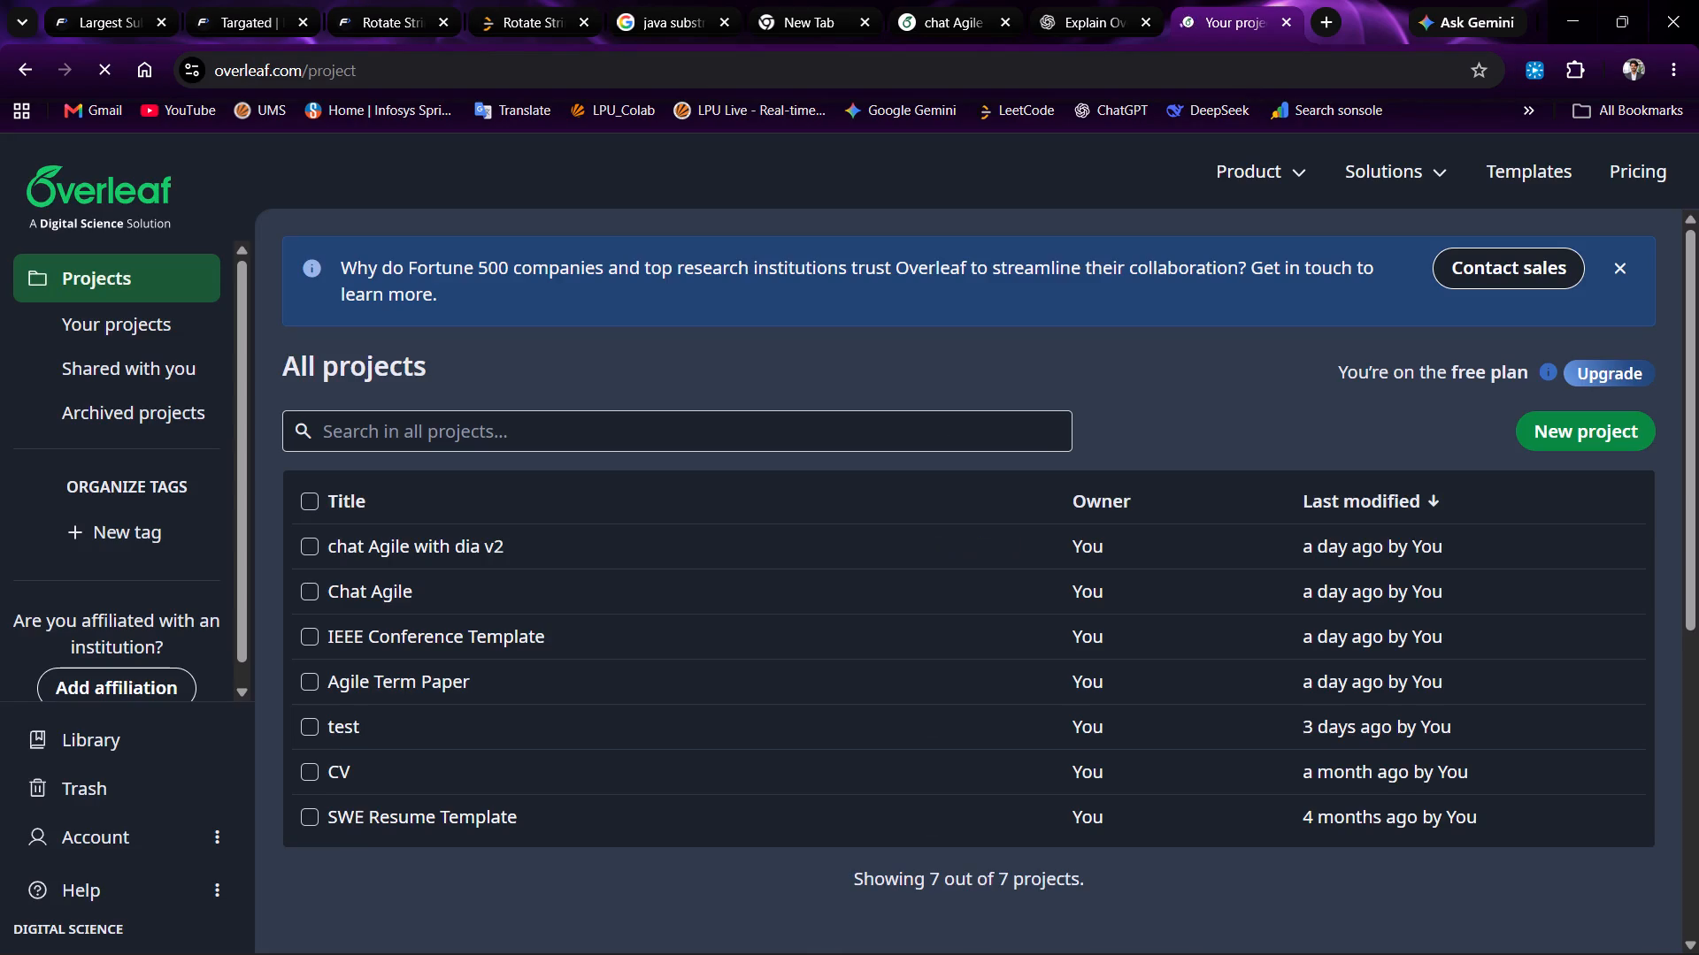
click(411, 641)
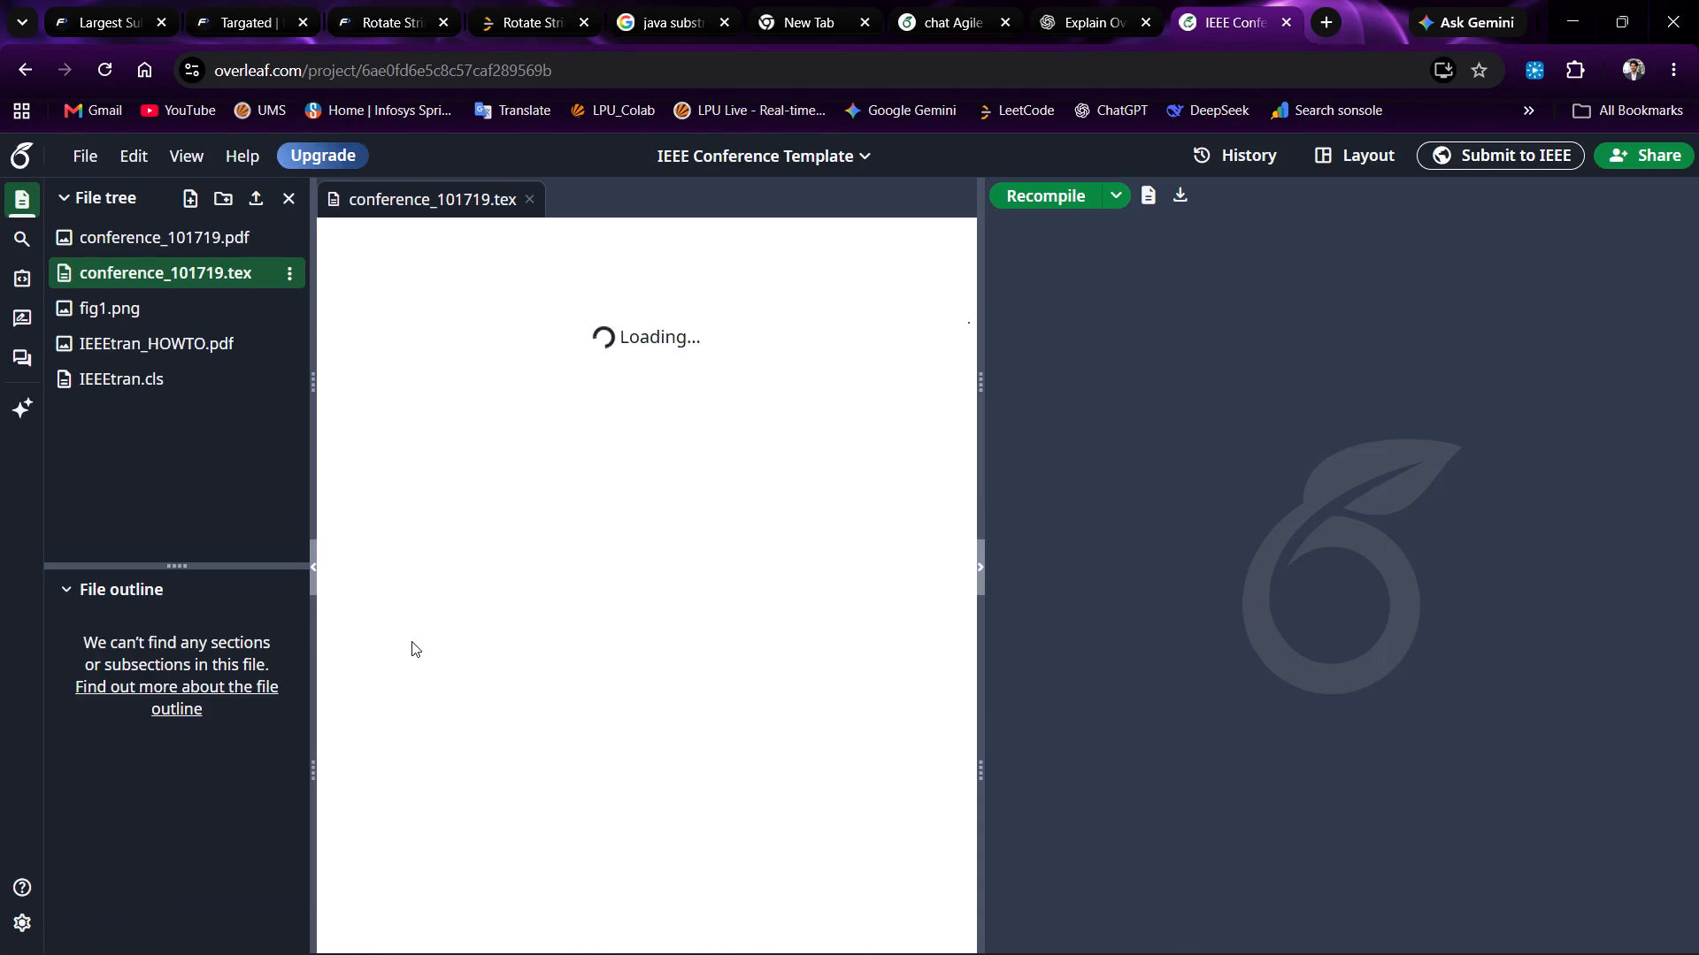
Examine how conference_101719.tex structures its multiple author blocks and the \and separators between them.
scroll(578, 433, up, 10)
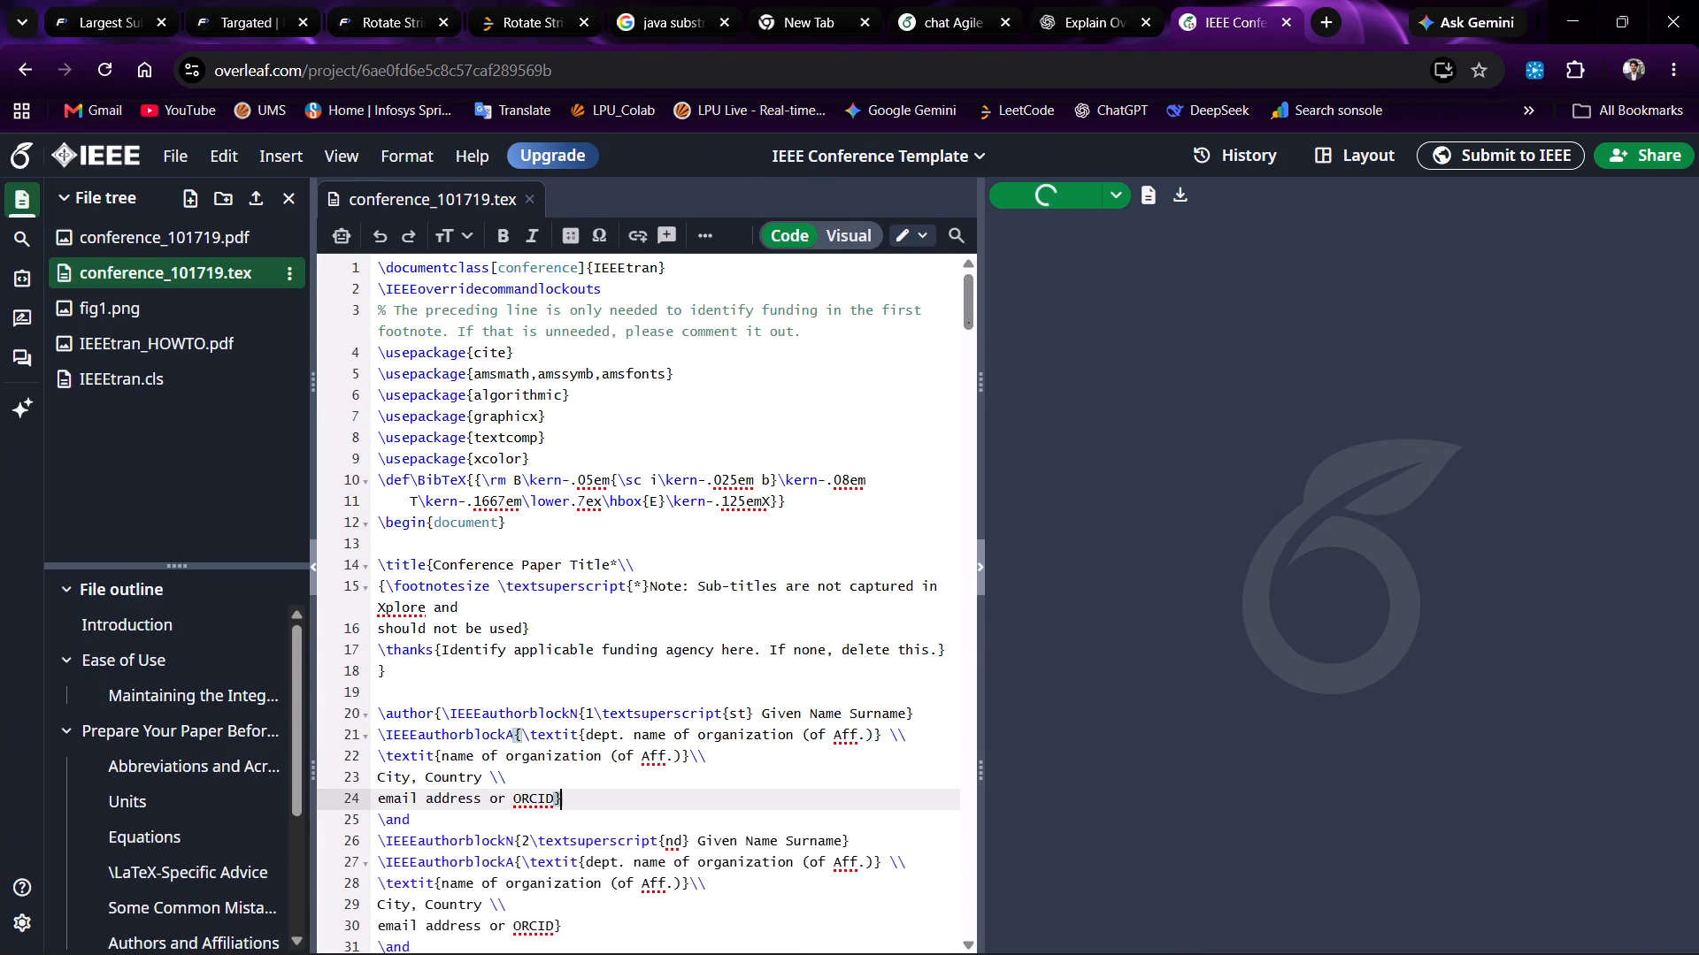
scroll(578, 433, up, 2)
click(675, 477)
scroll(675, 477, down, 4)
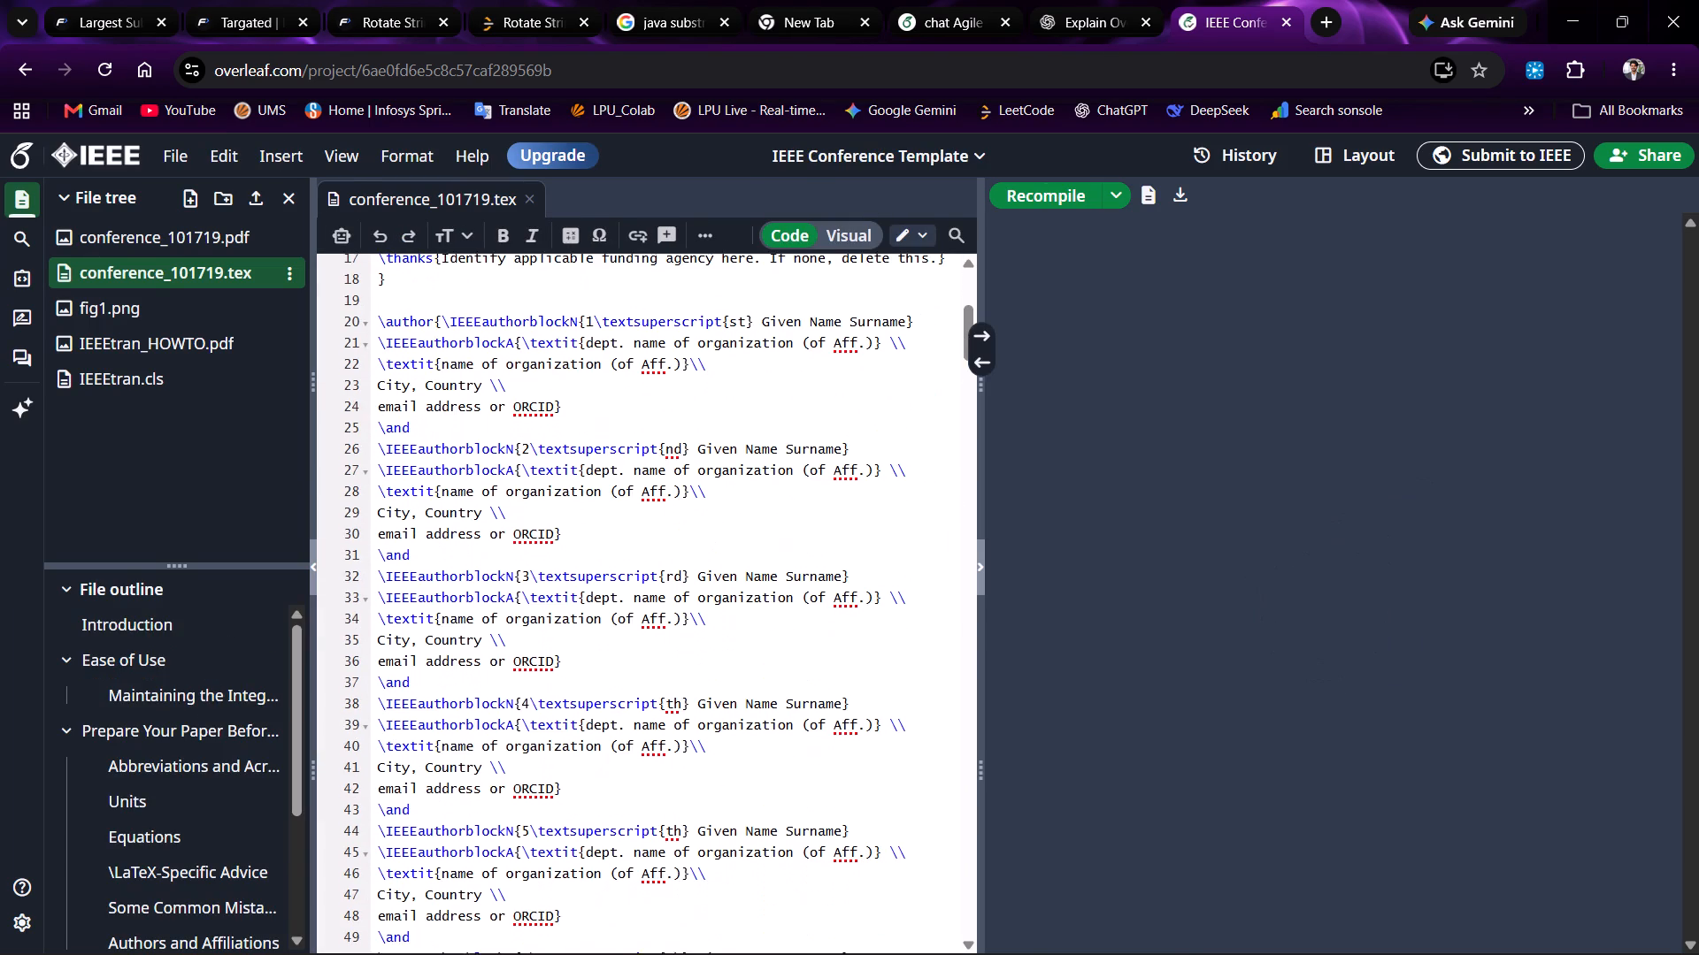
scroll(675, 477, down, 1)
click(427, 412)
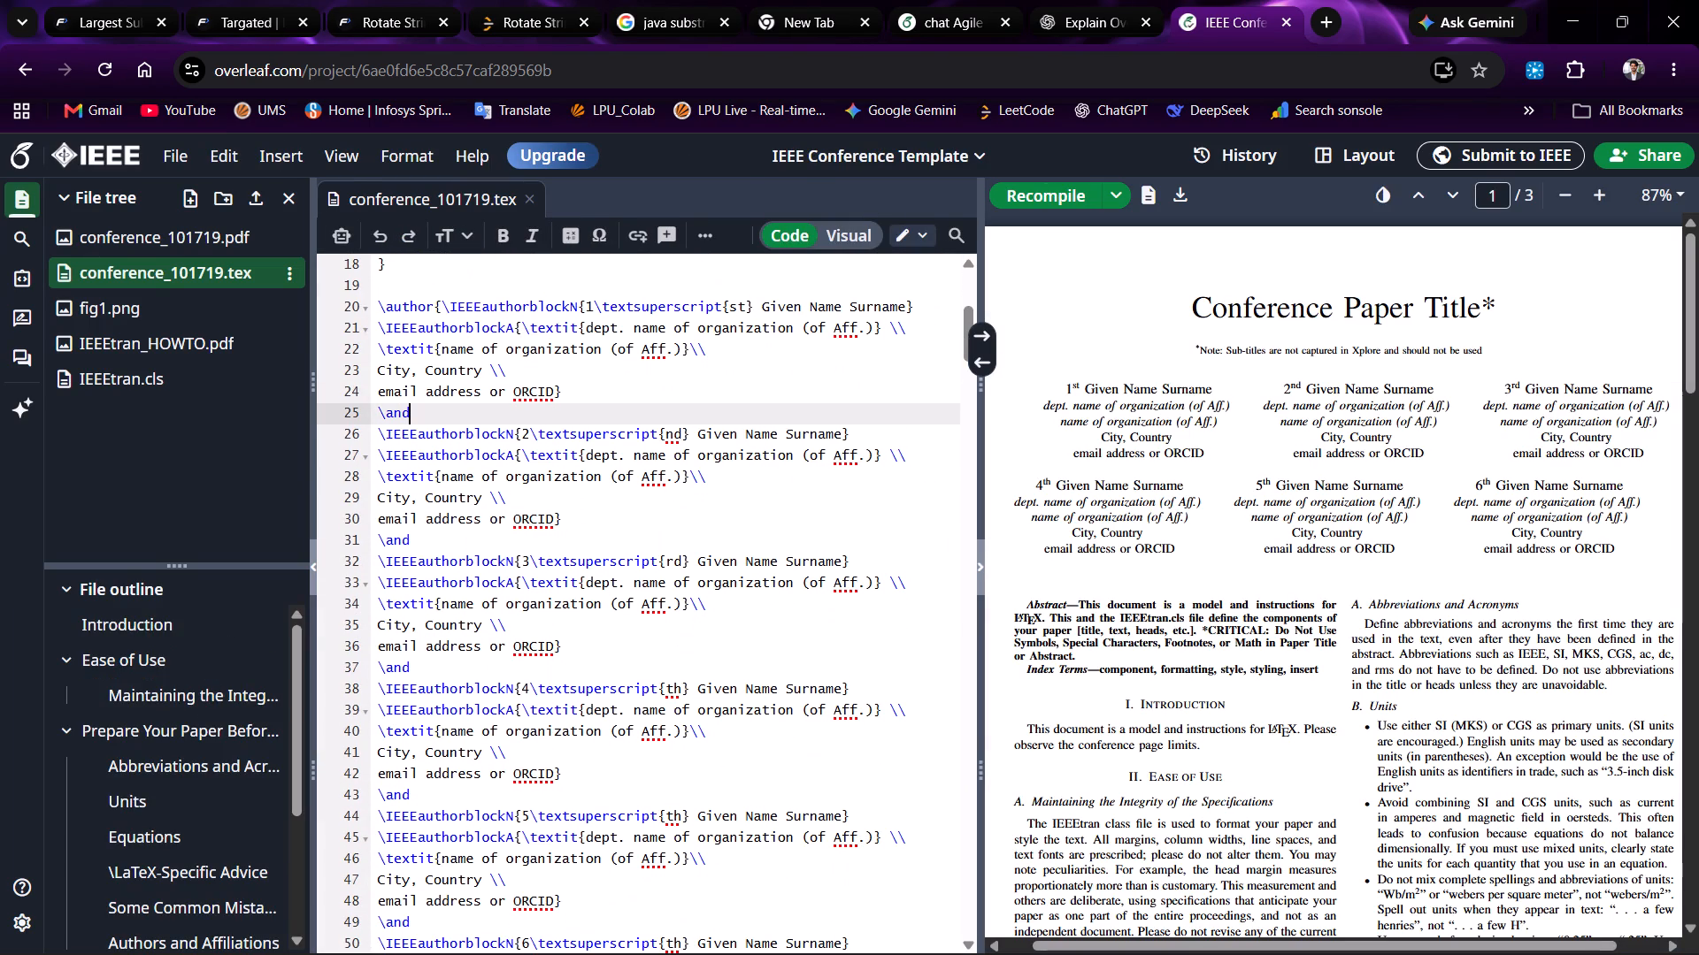
scroll(410, 412, up, 1)
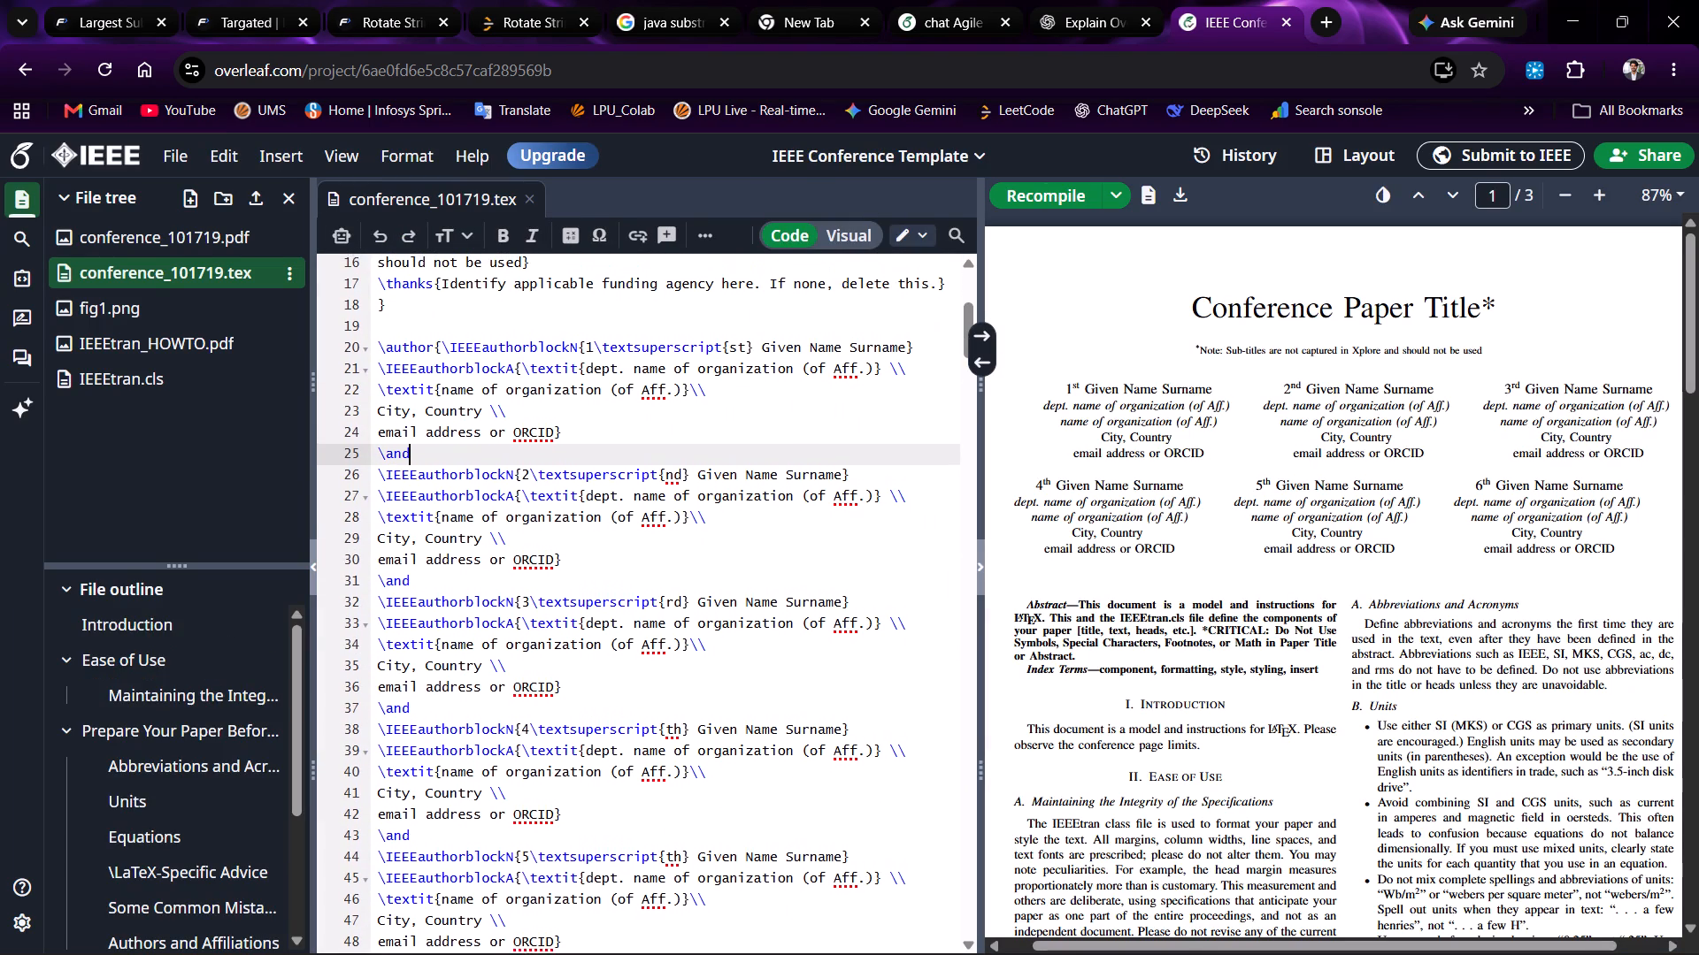
scroll(410, 412, up, 1)
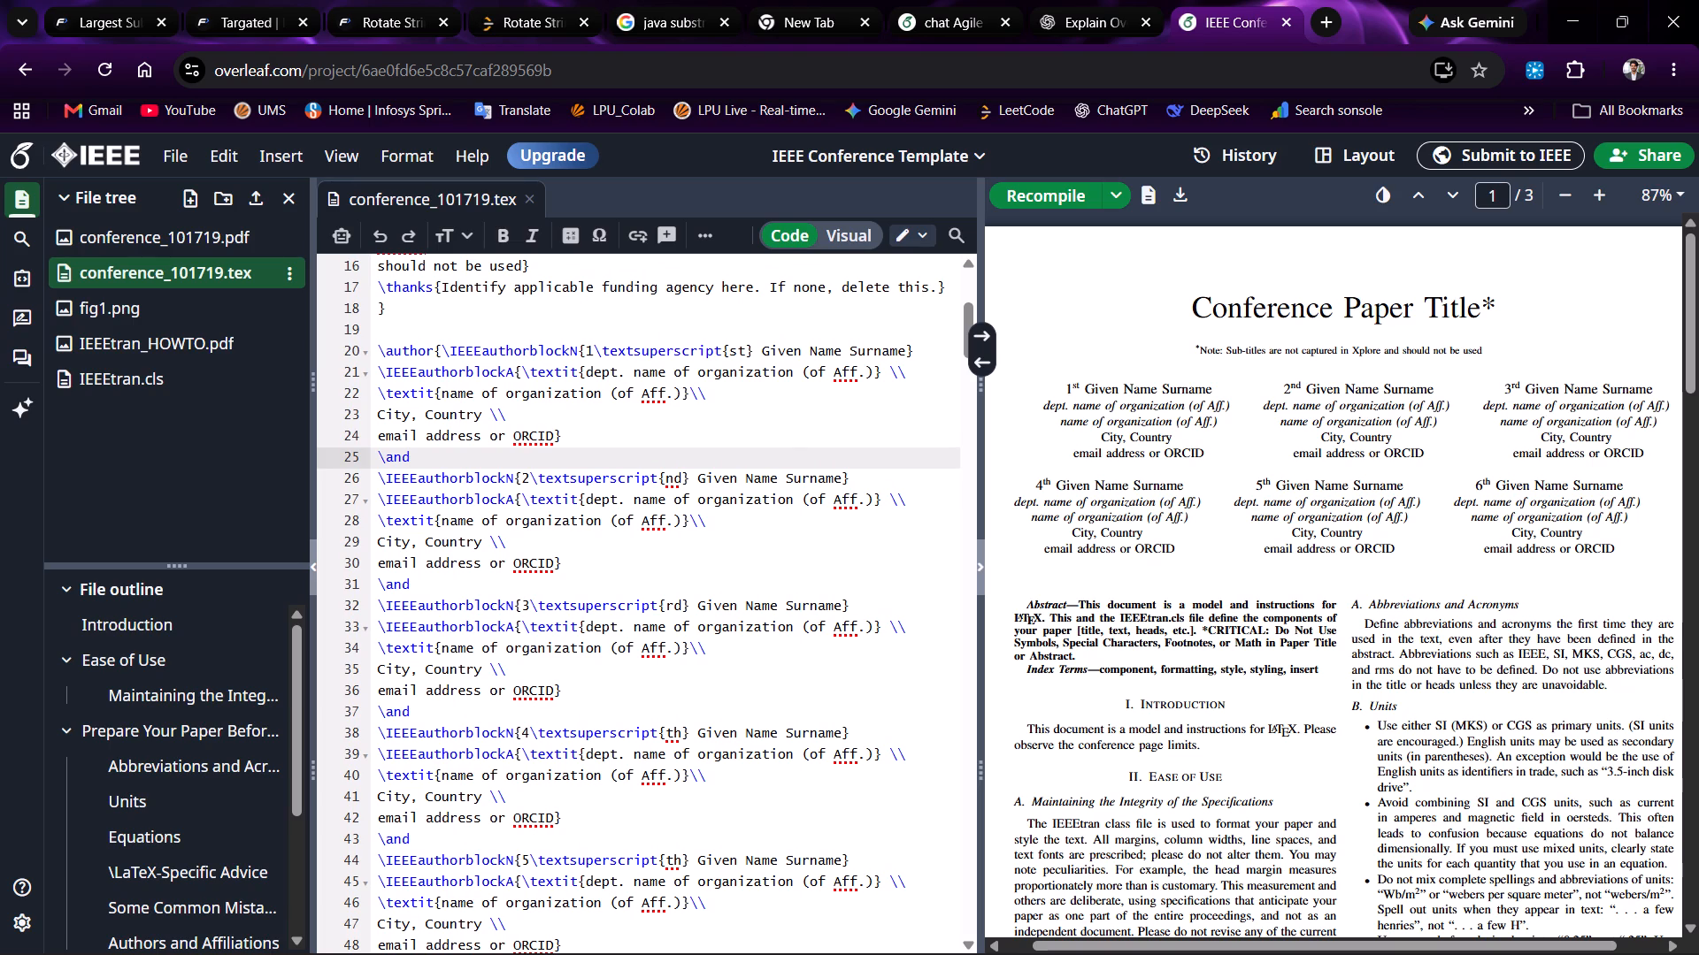
Move the "chat Agile with dia v2" browser tab directly after the IEEE Conference Template tab.
drag(965, 0, 1151, 0)
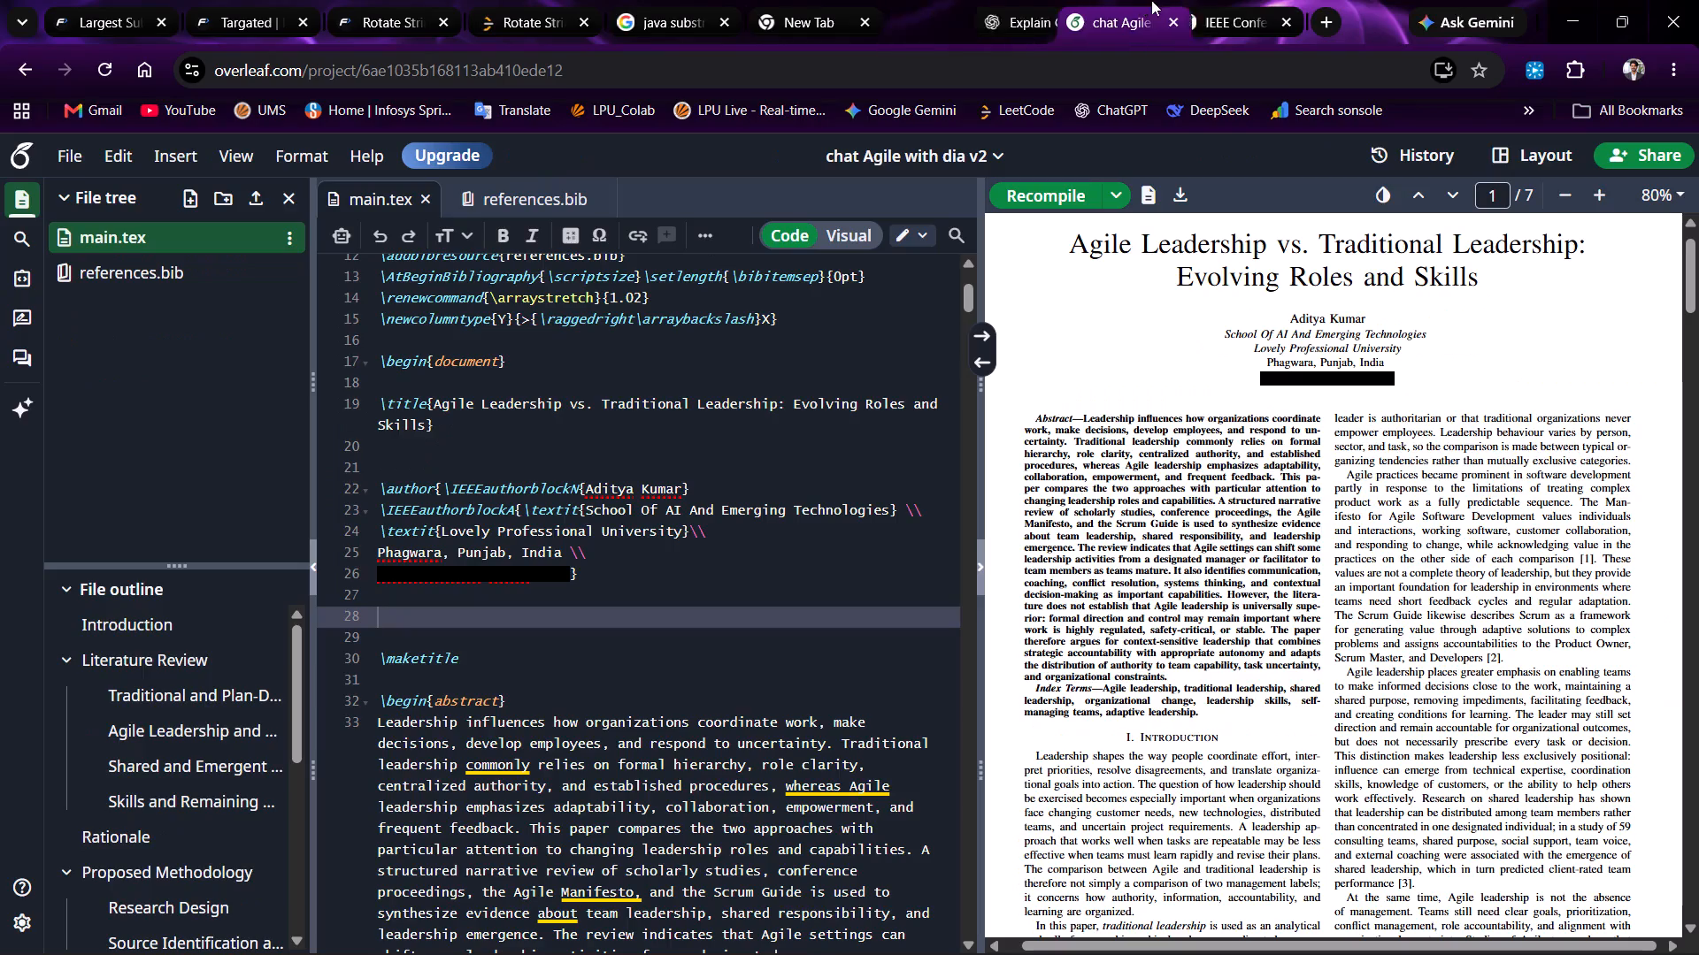
drag(1151, 0, 1207, 0)
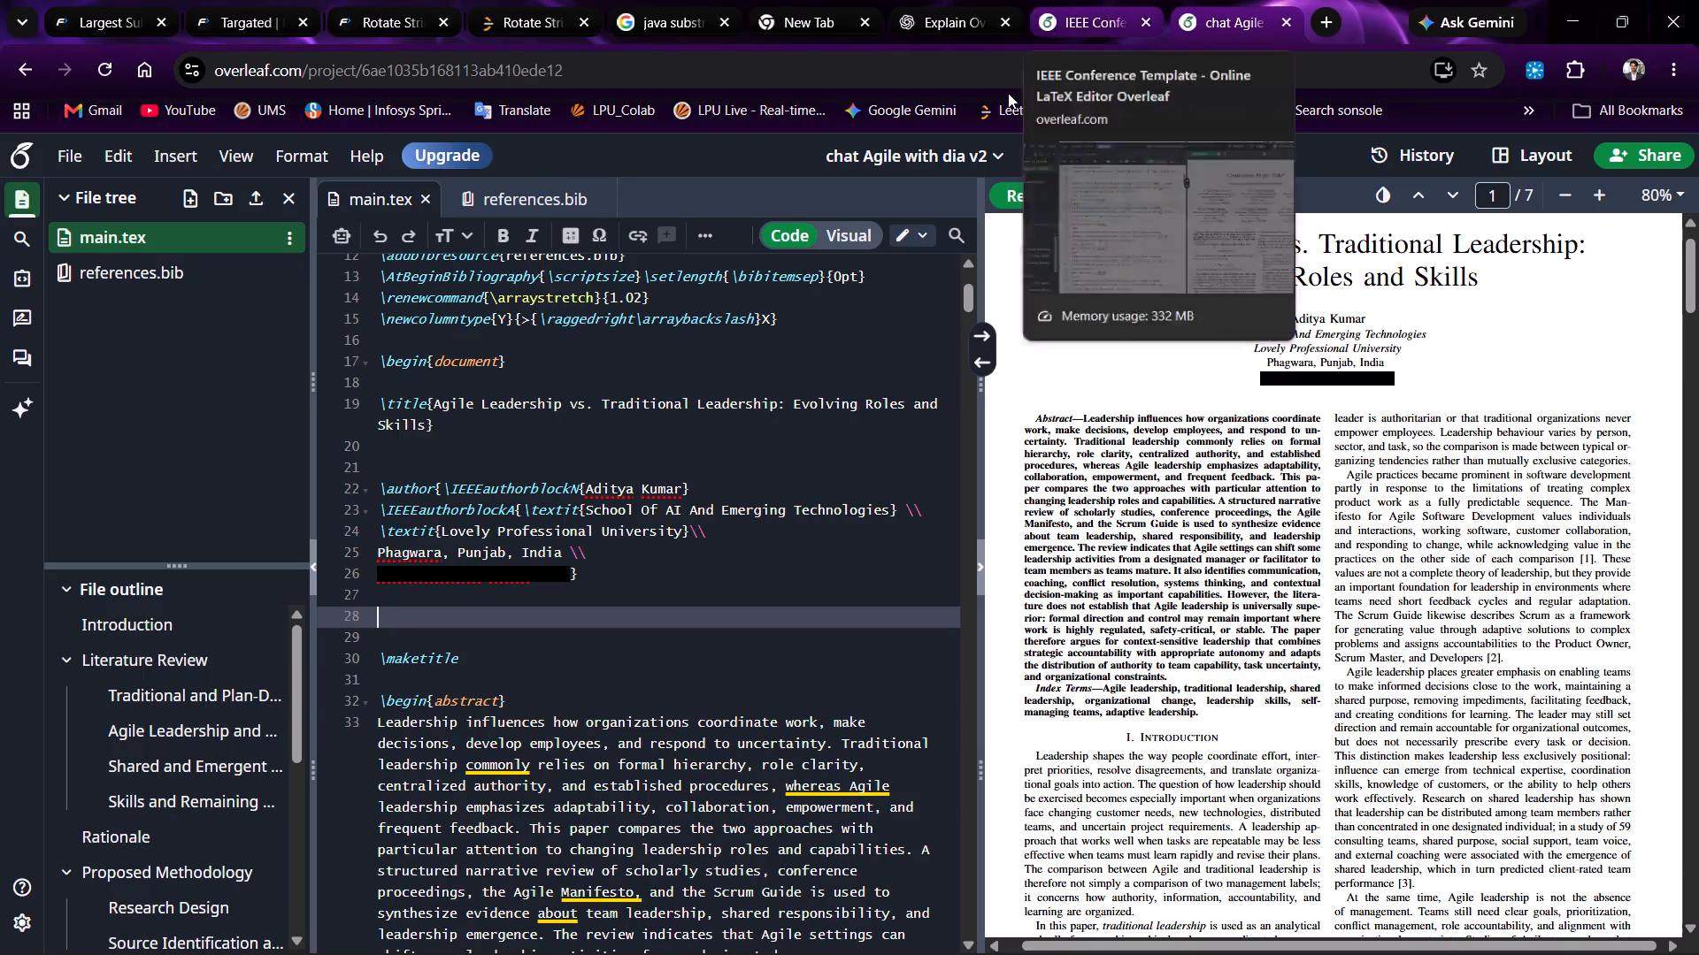
click(1126, 0)
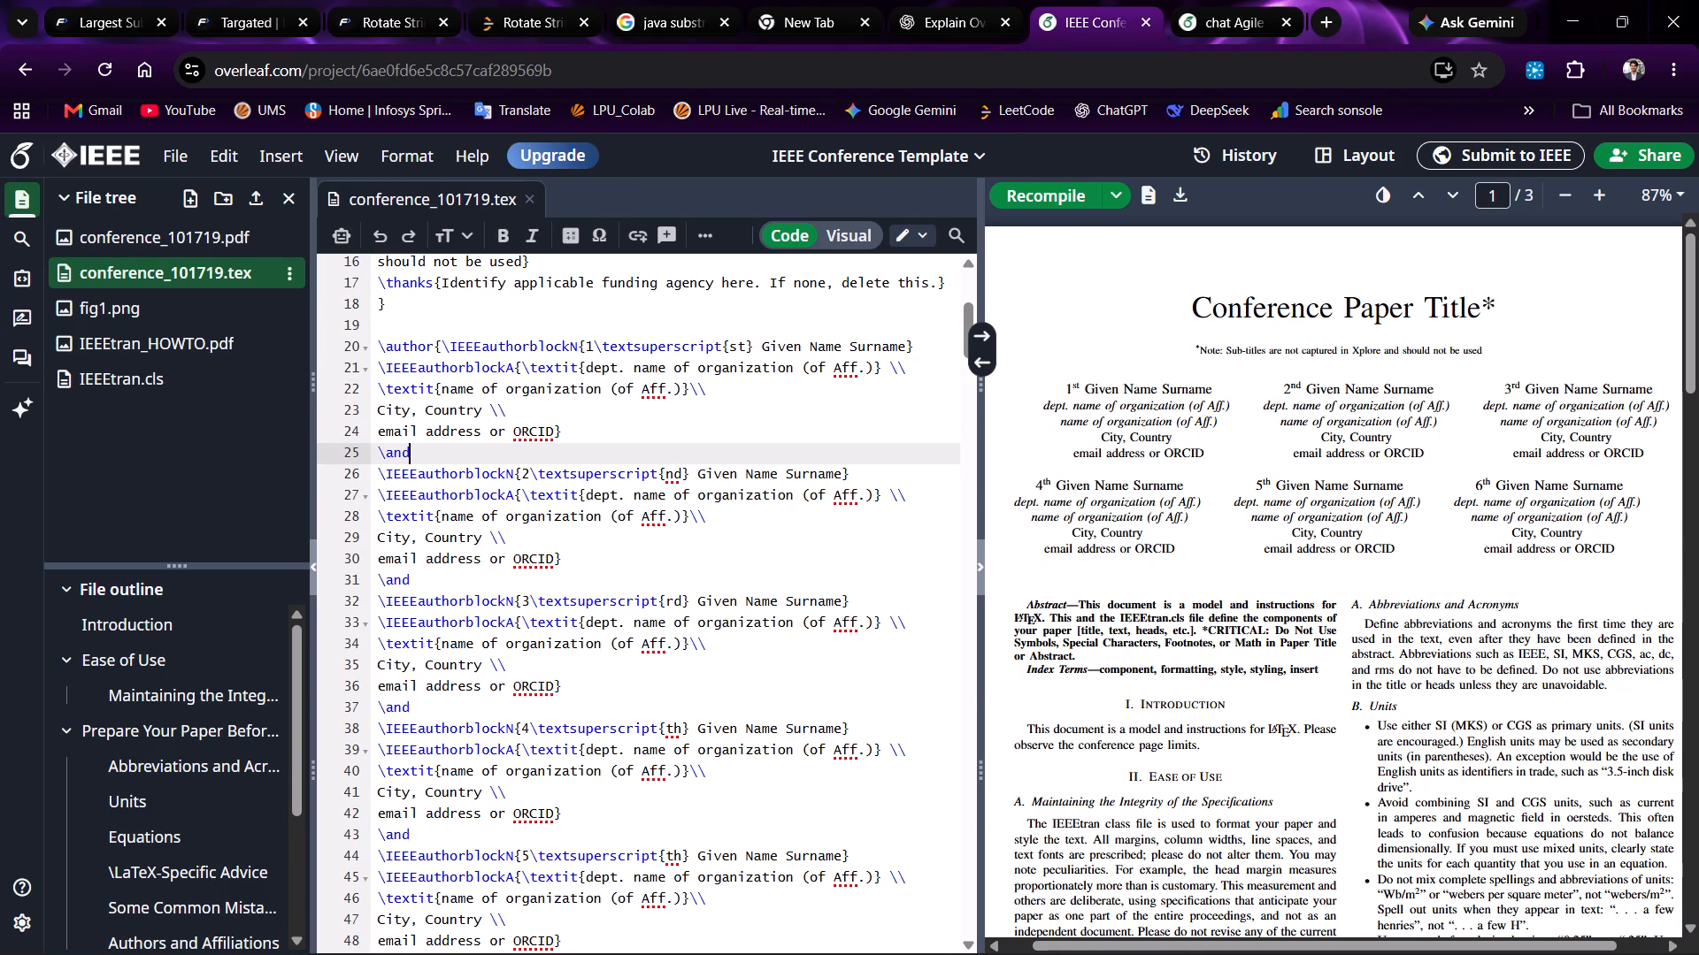
scroll(640, 470, down, 5)
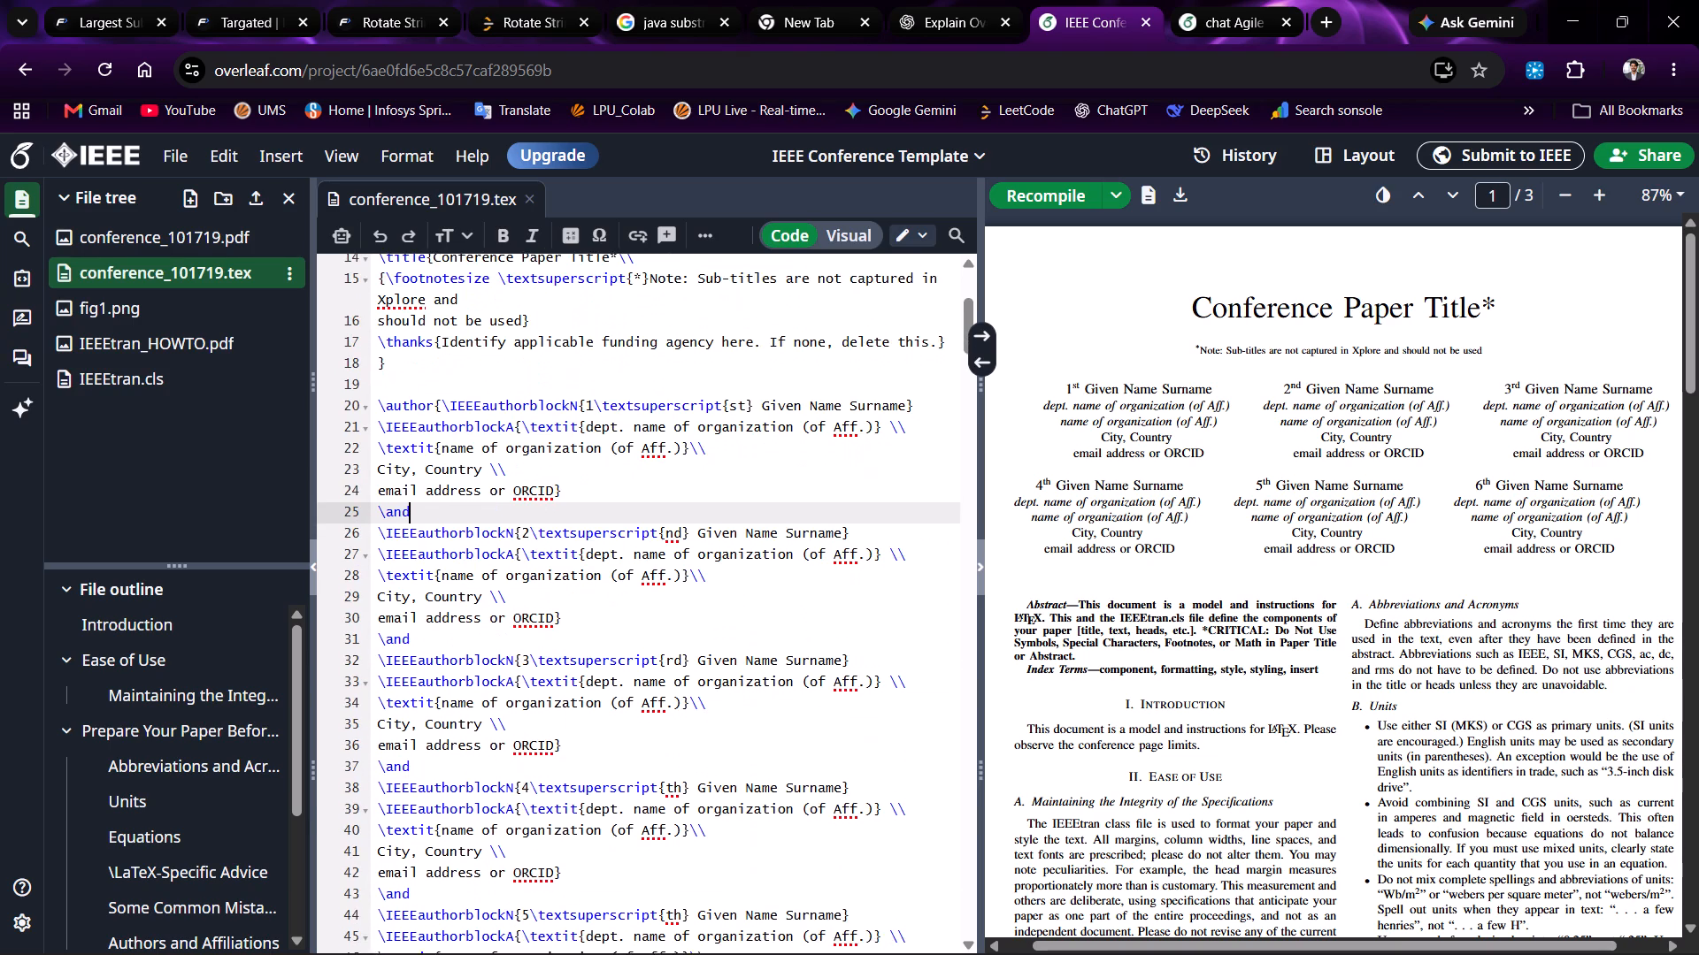
scroll(640, 470, down, 1)
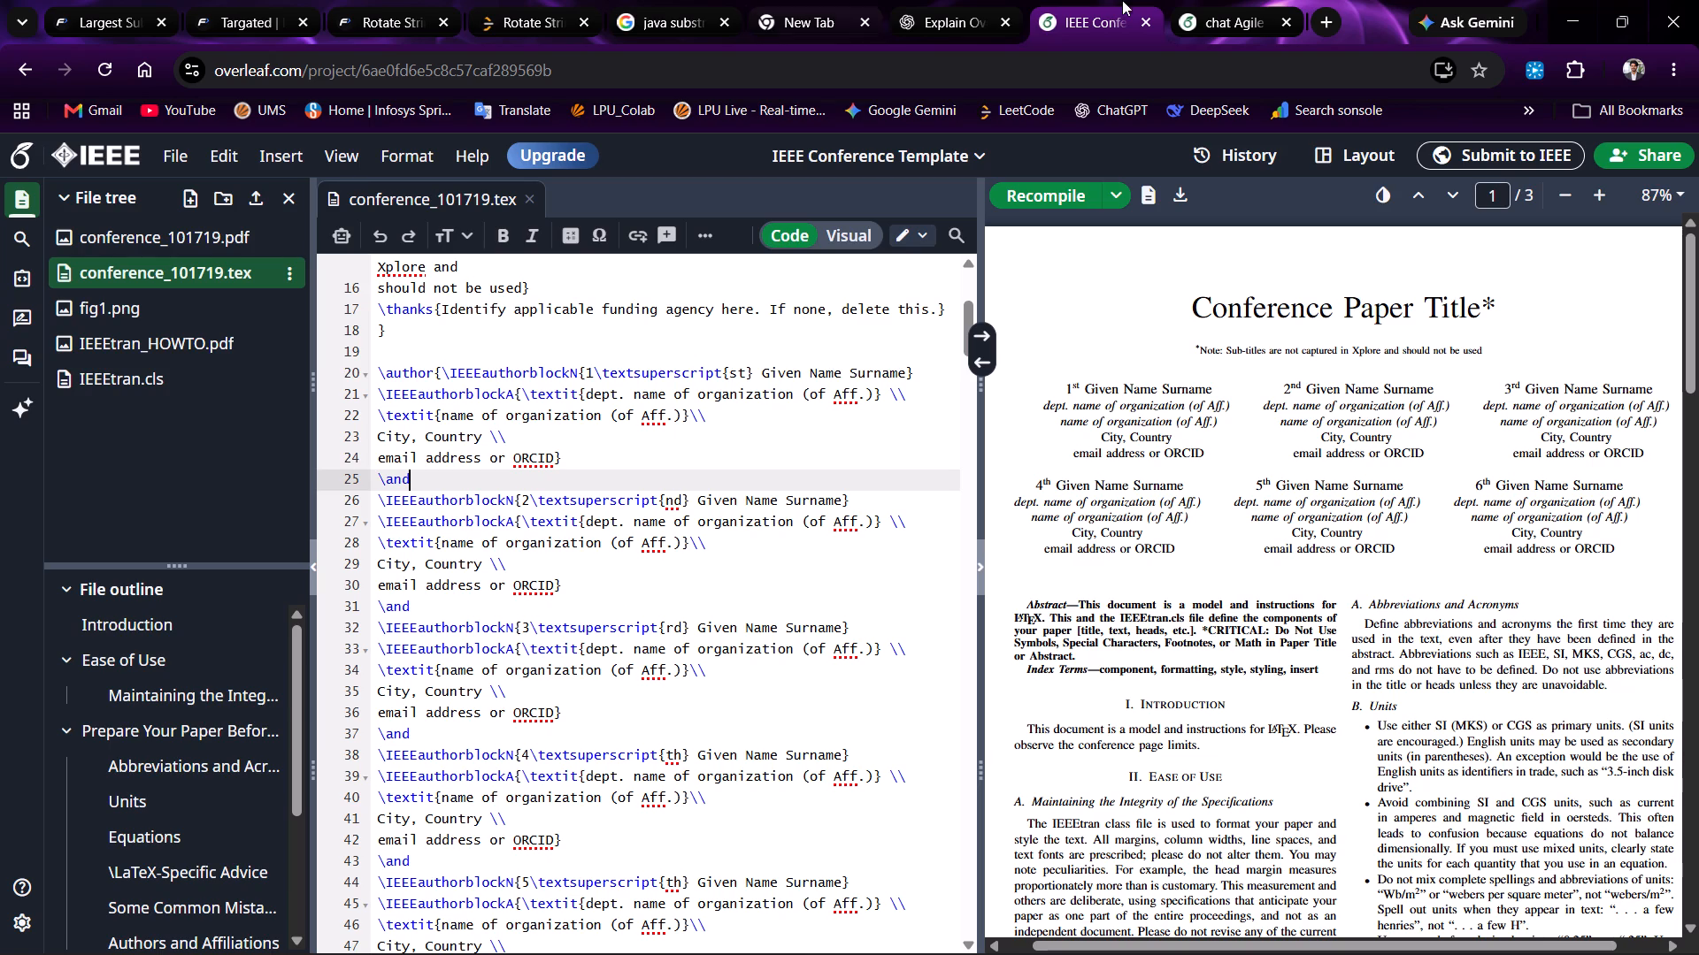
click(1211, 0)
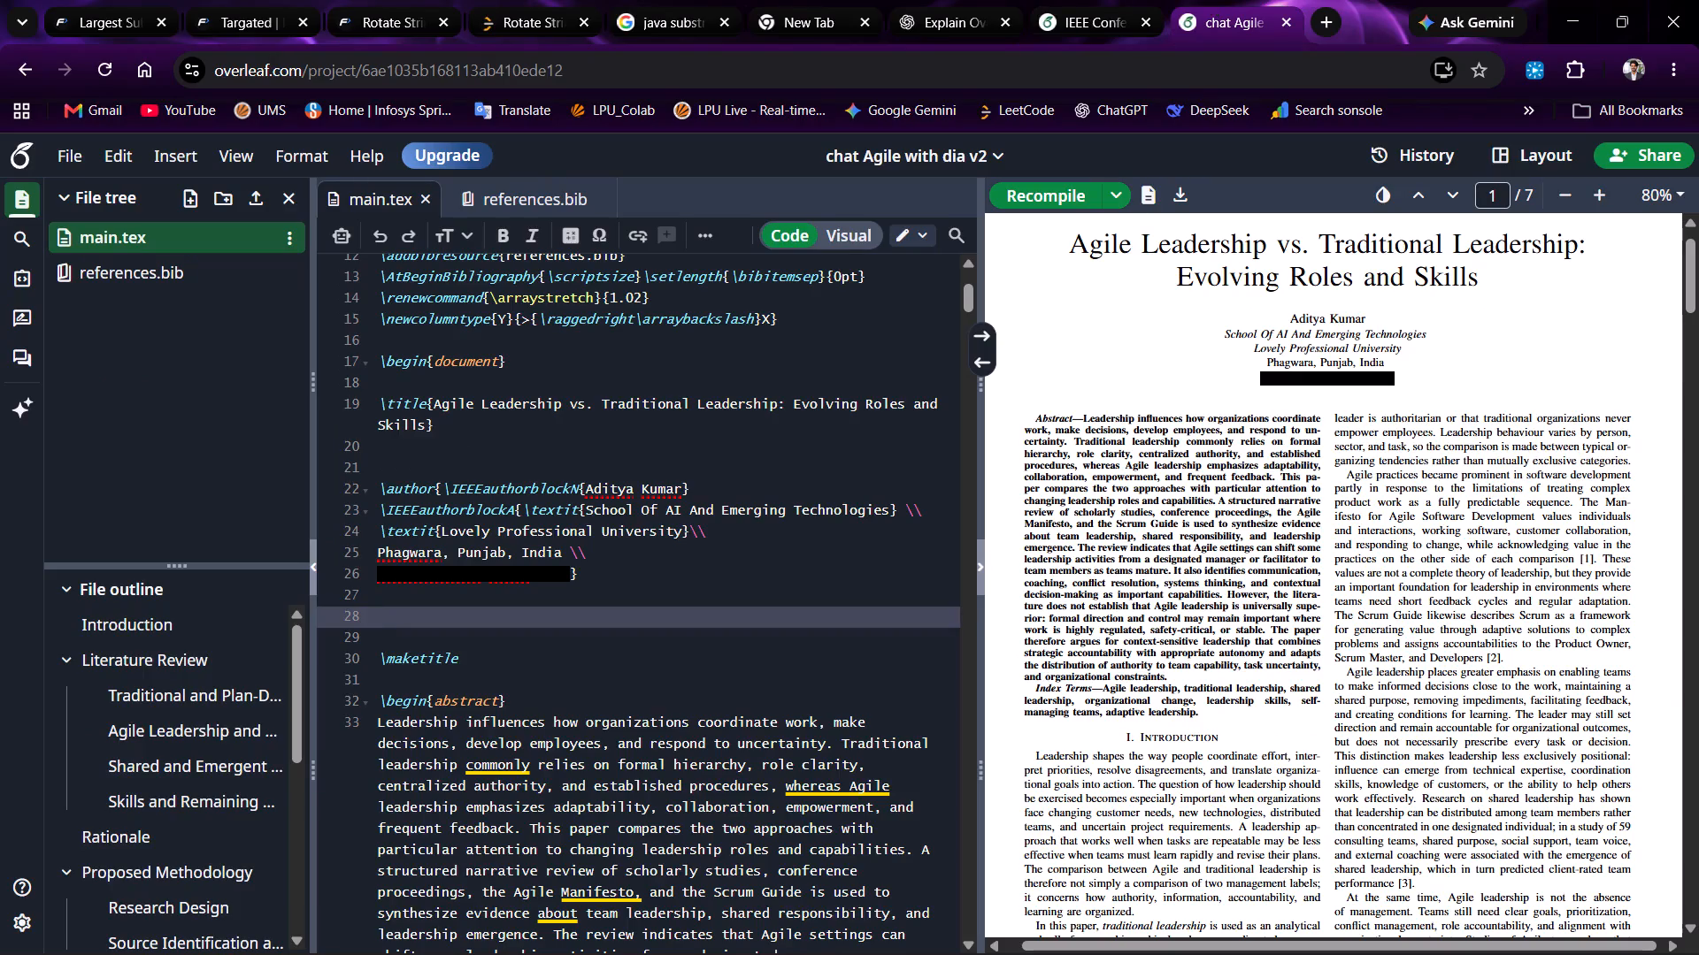
click(1078, 0)
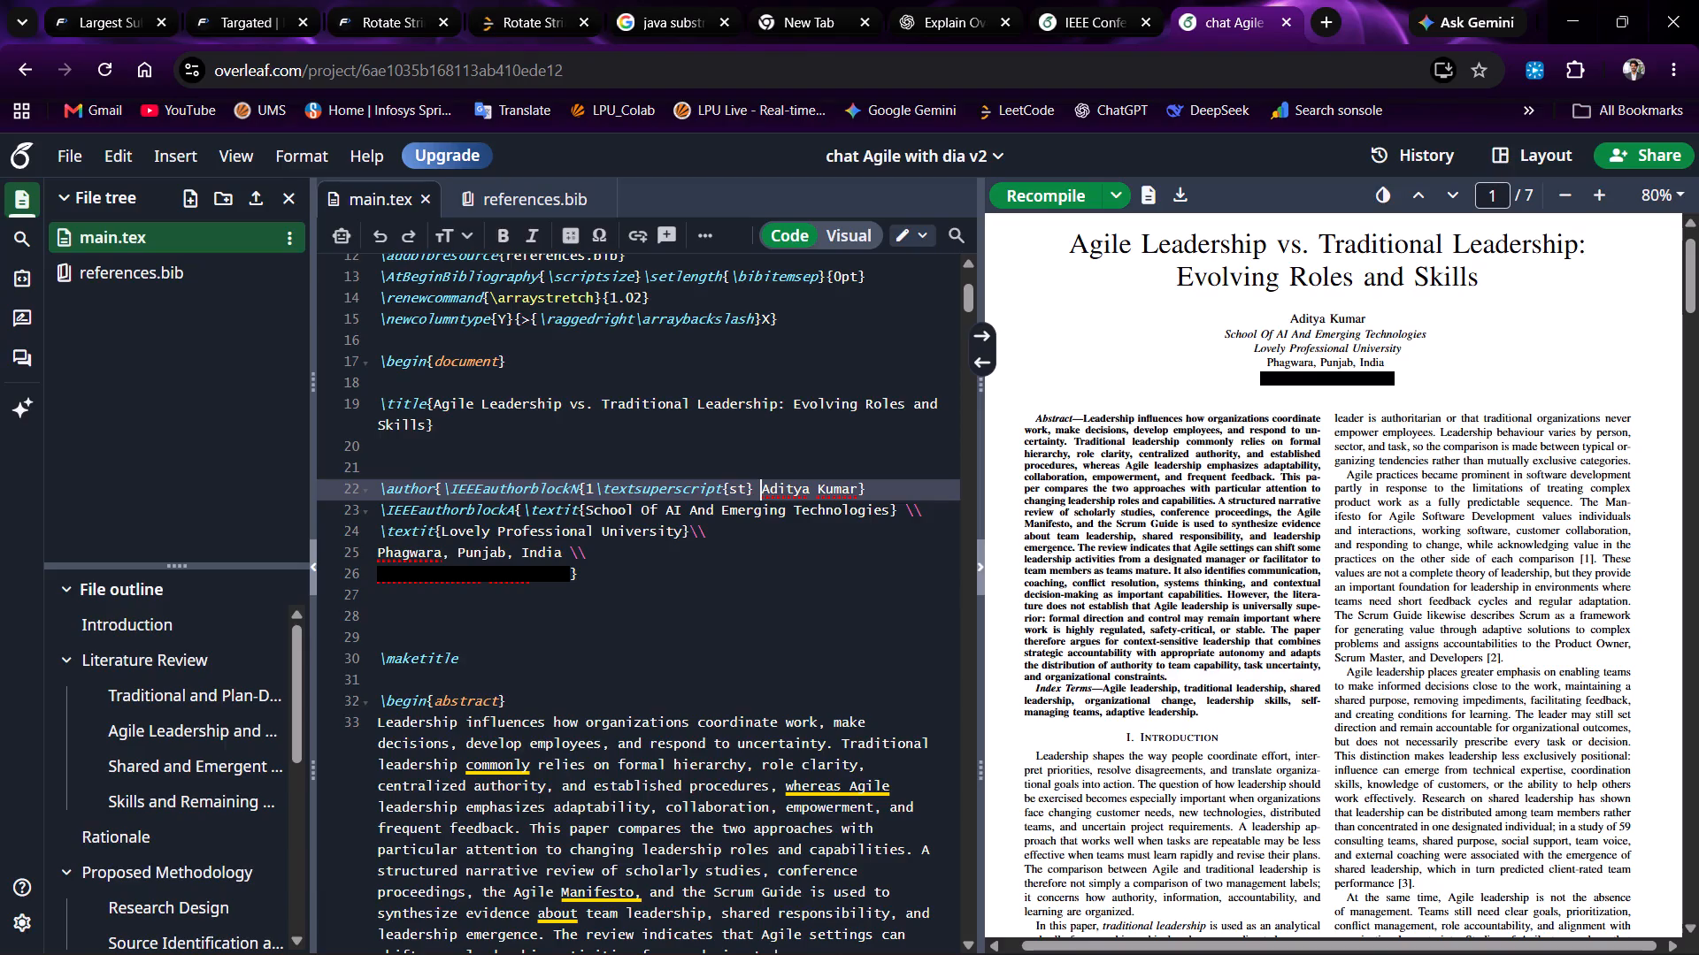
Copy the \and separator and the complete second author block from the IEEE Conference Template's conference_101719.tex.
click(1037, 0)
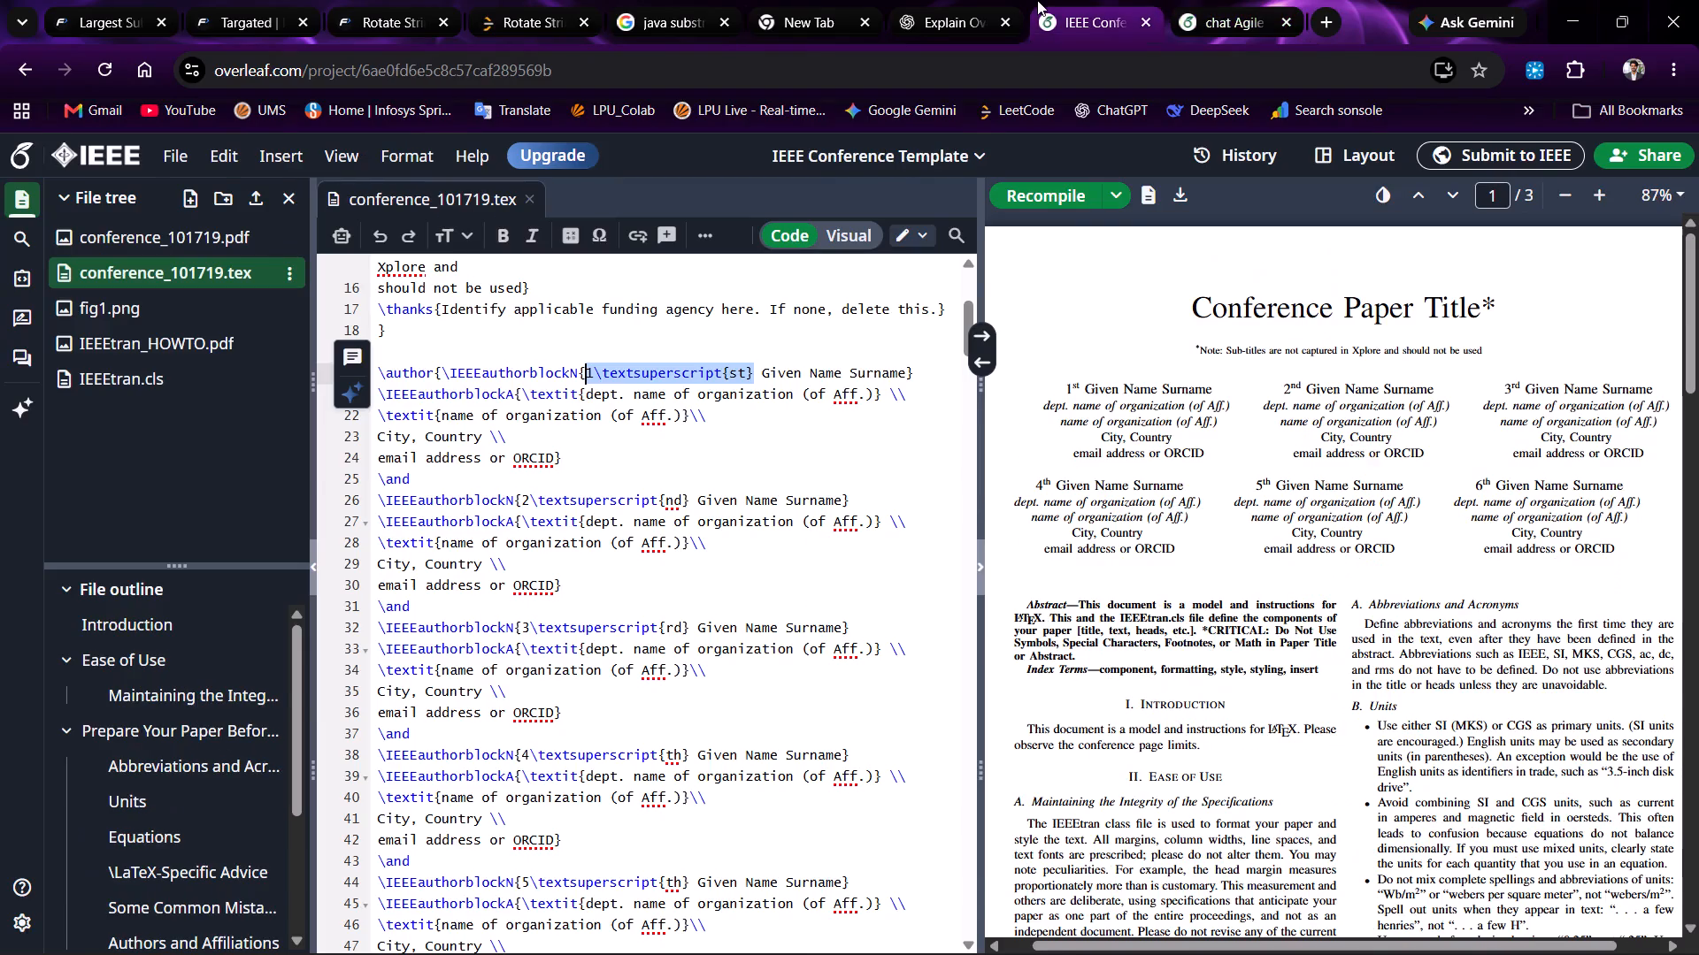
click(784, 425)
click(1187, 0)
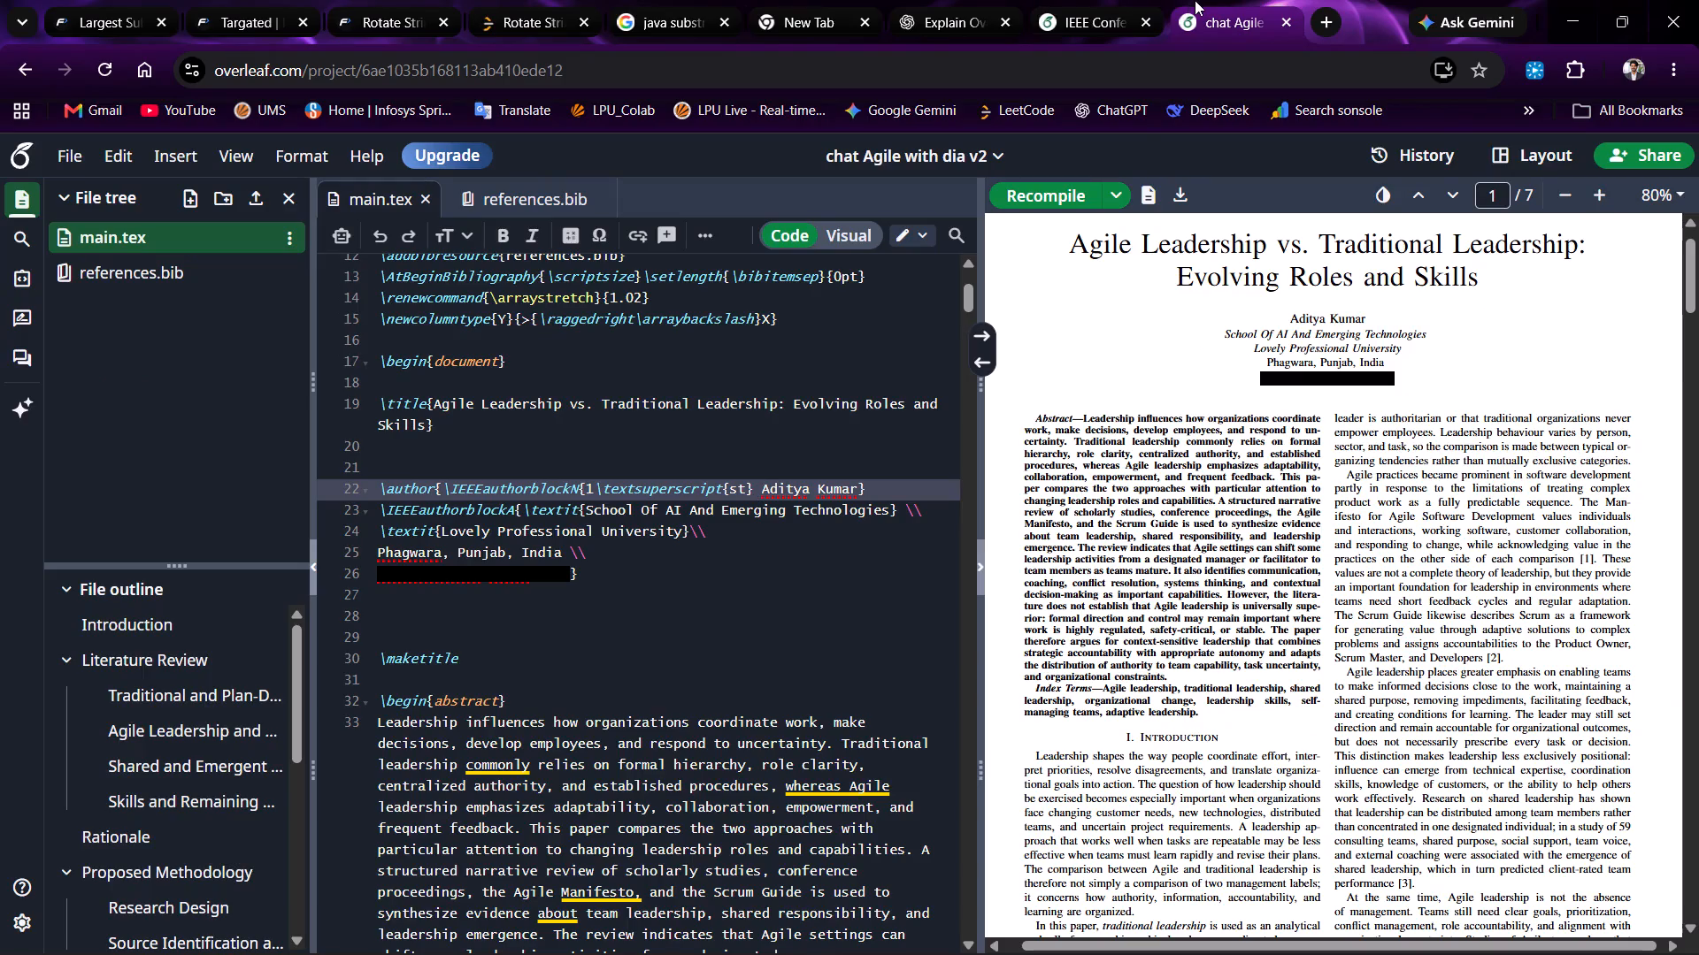
click(1041, 0)
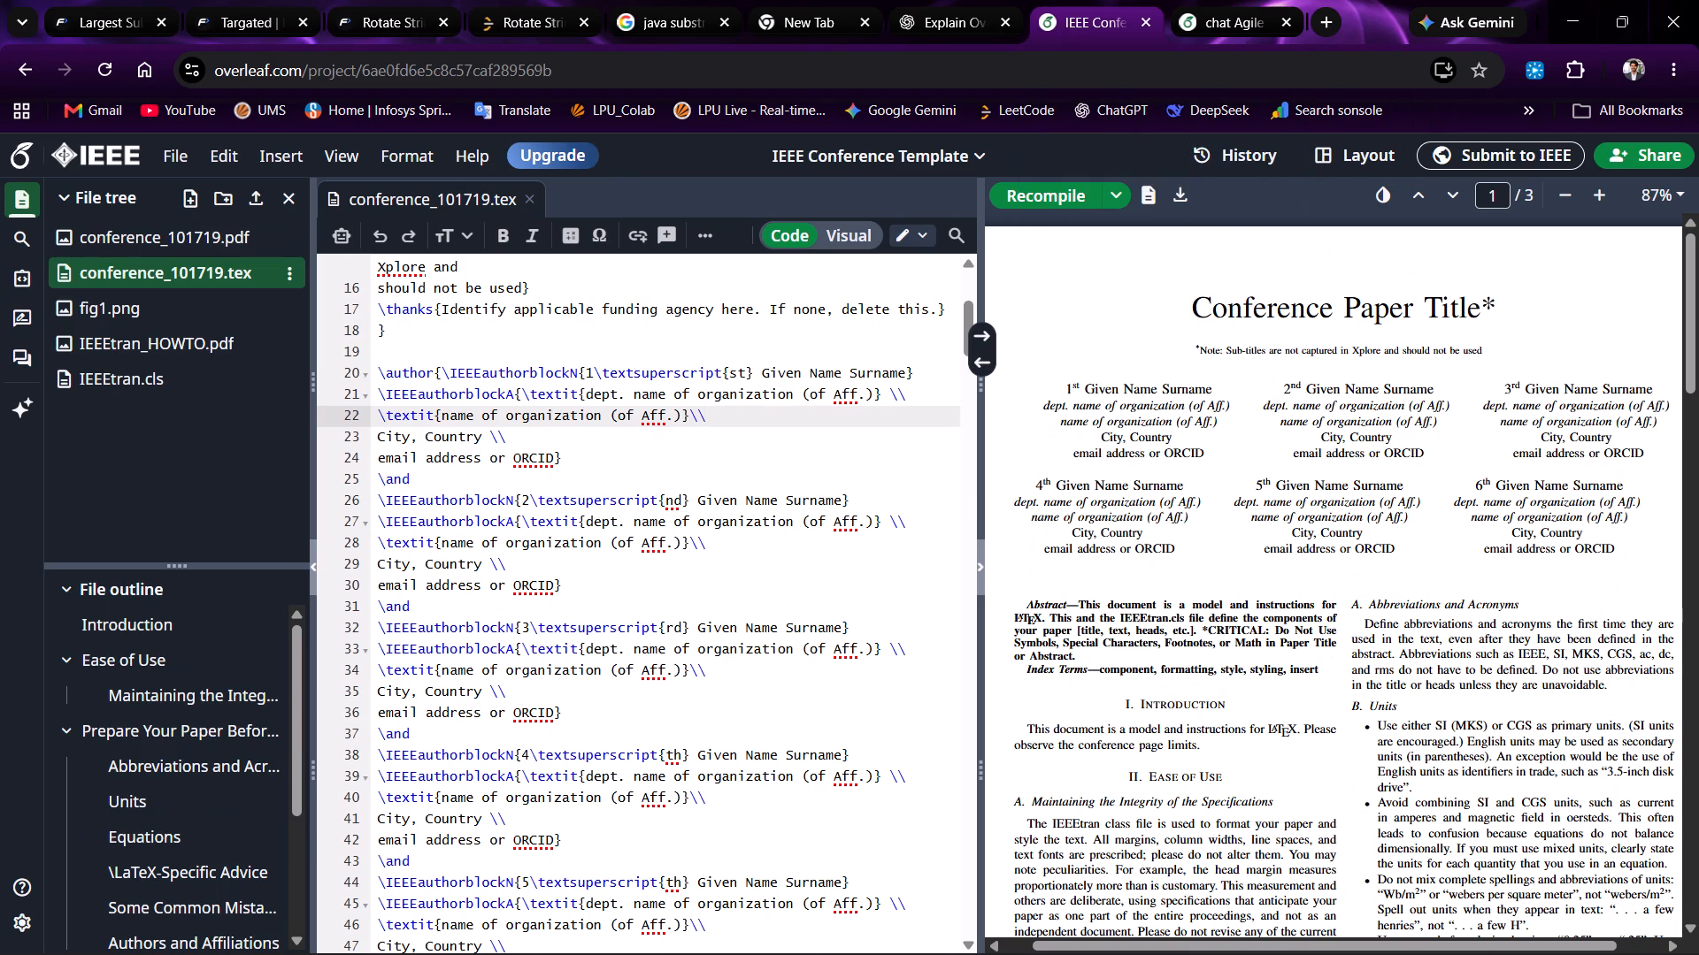
click(532, 439)
click(512, 482)
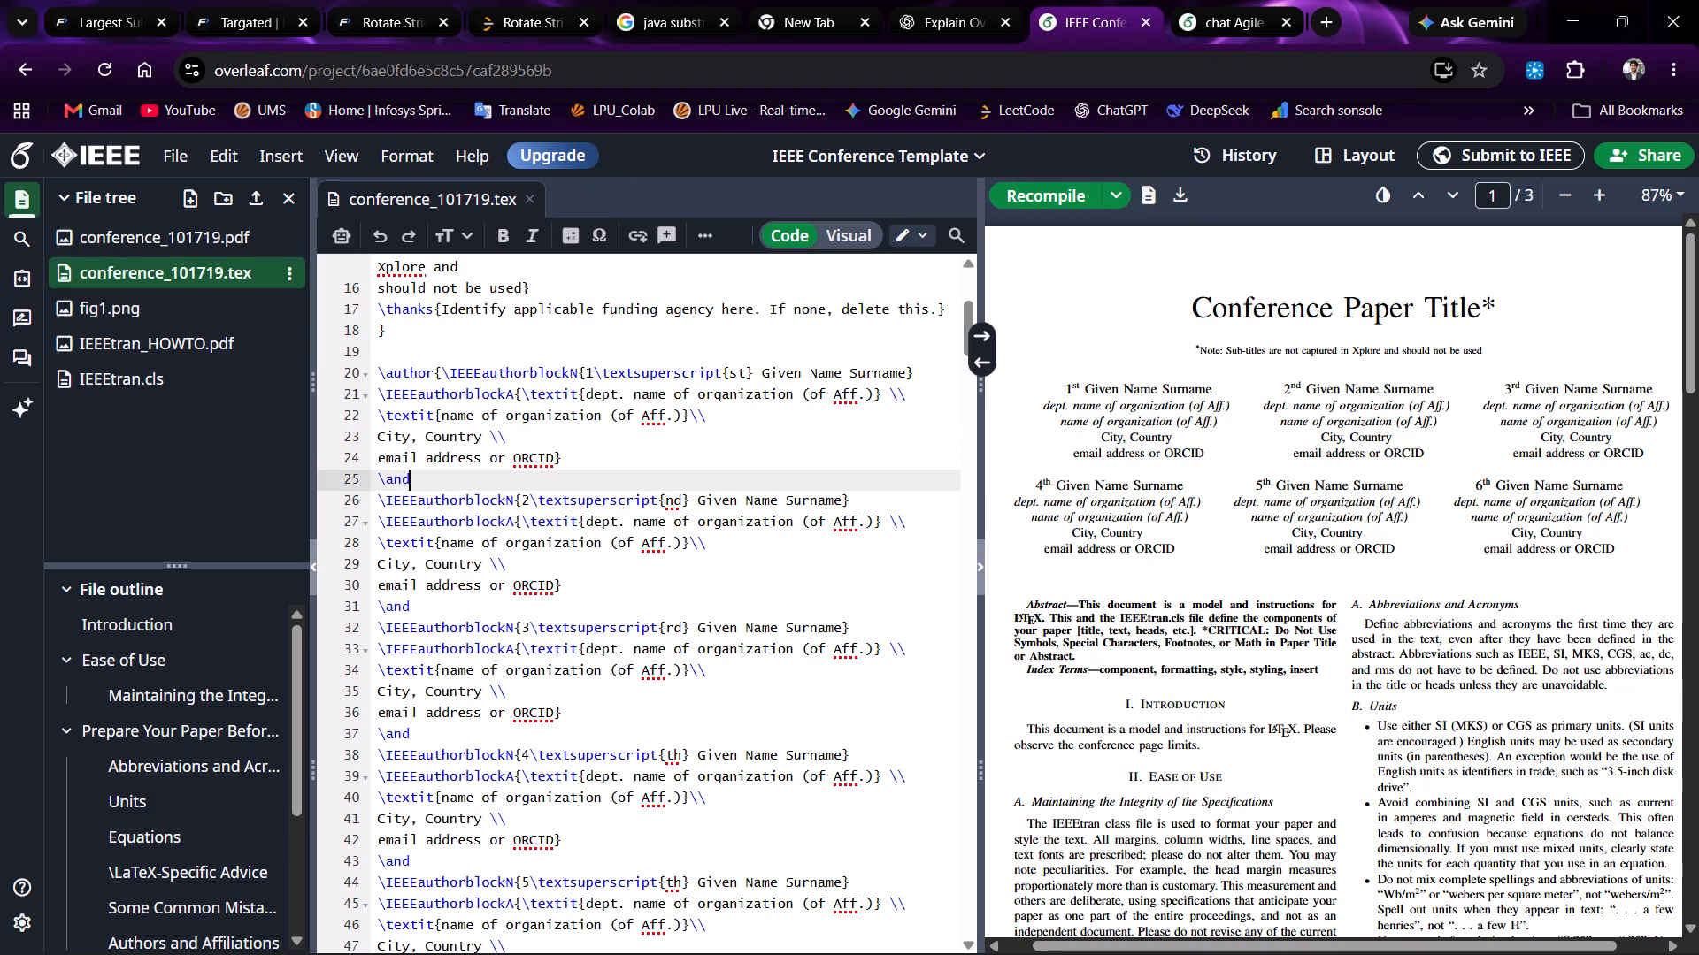
drag(381, 479, 397, 494)
drag(397, 494, 578, 586)
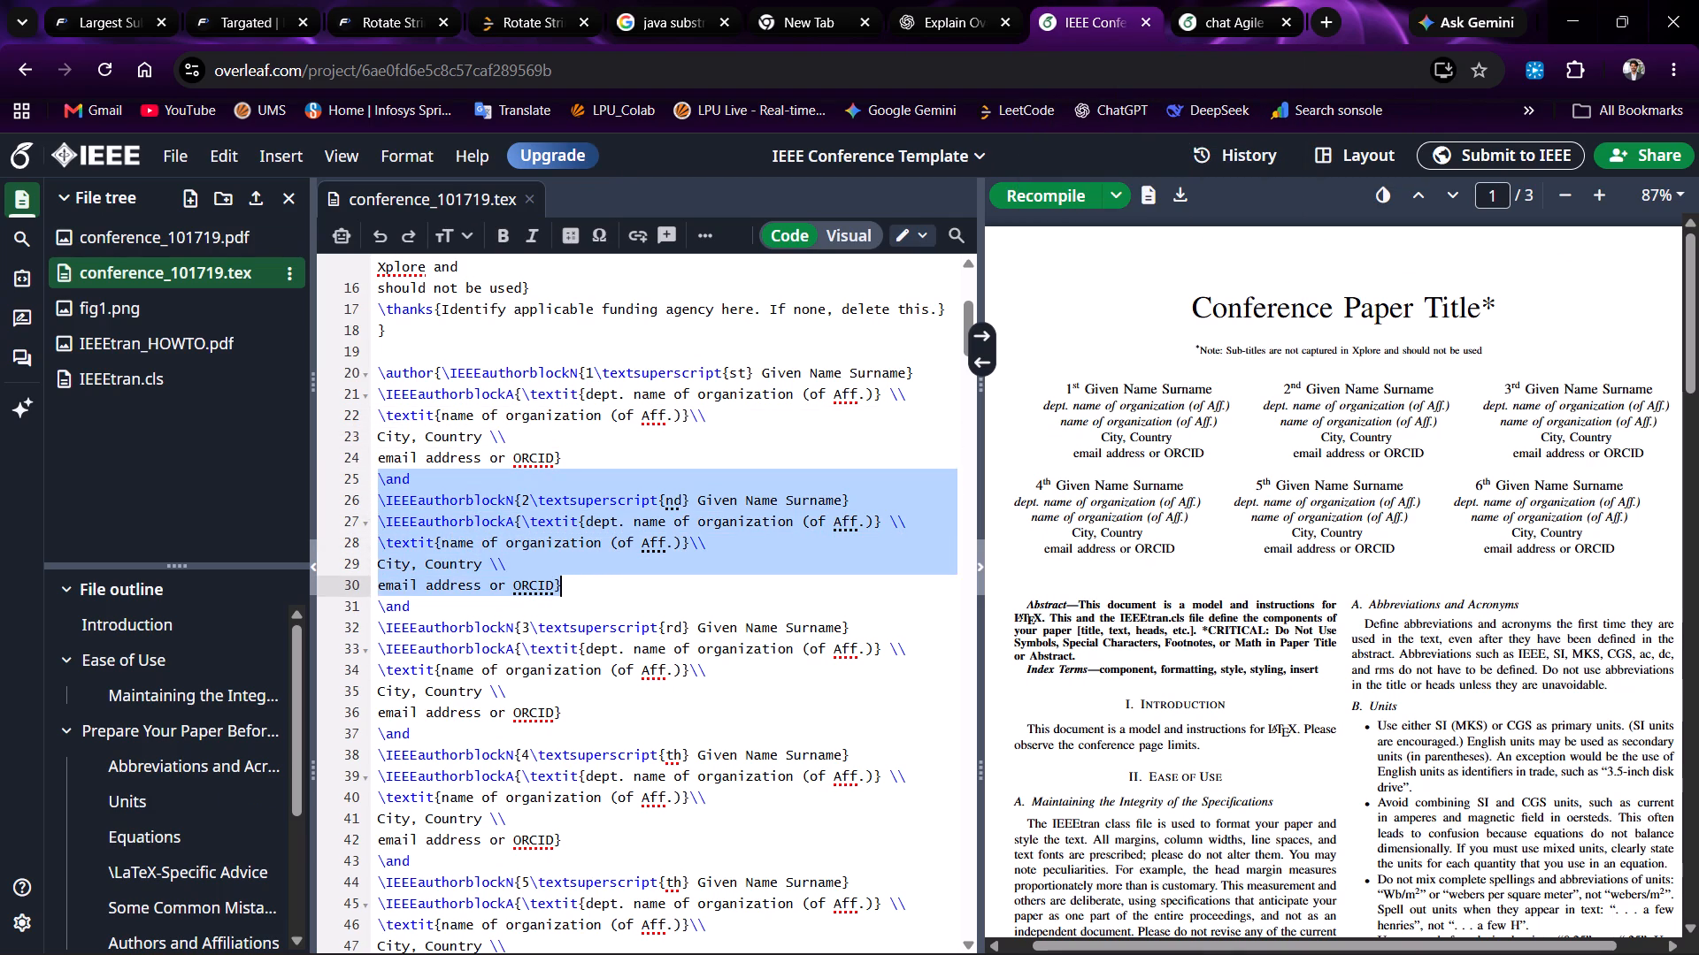
drag(578, 586, 583, 587)
key(ctrl+c)
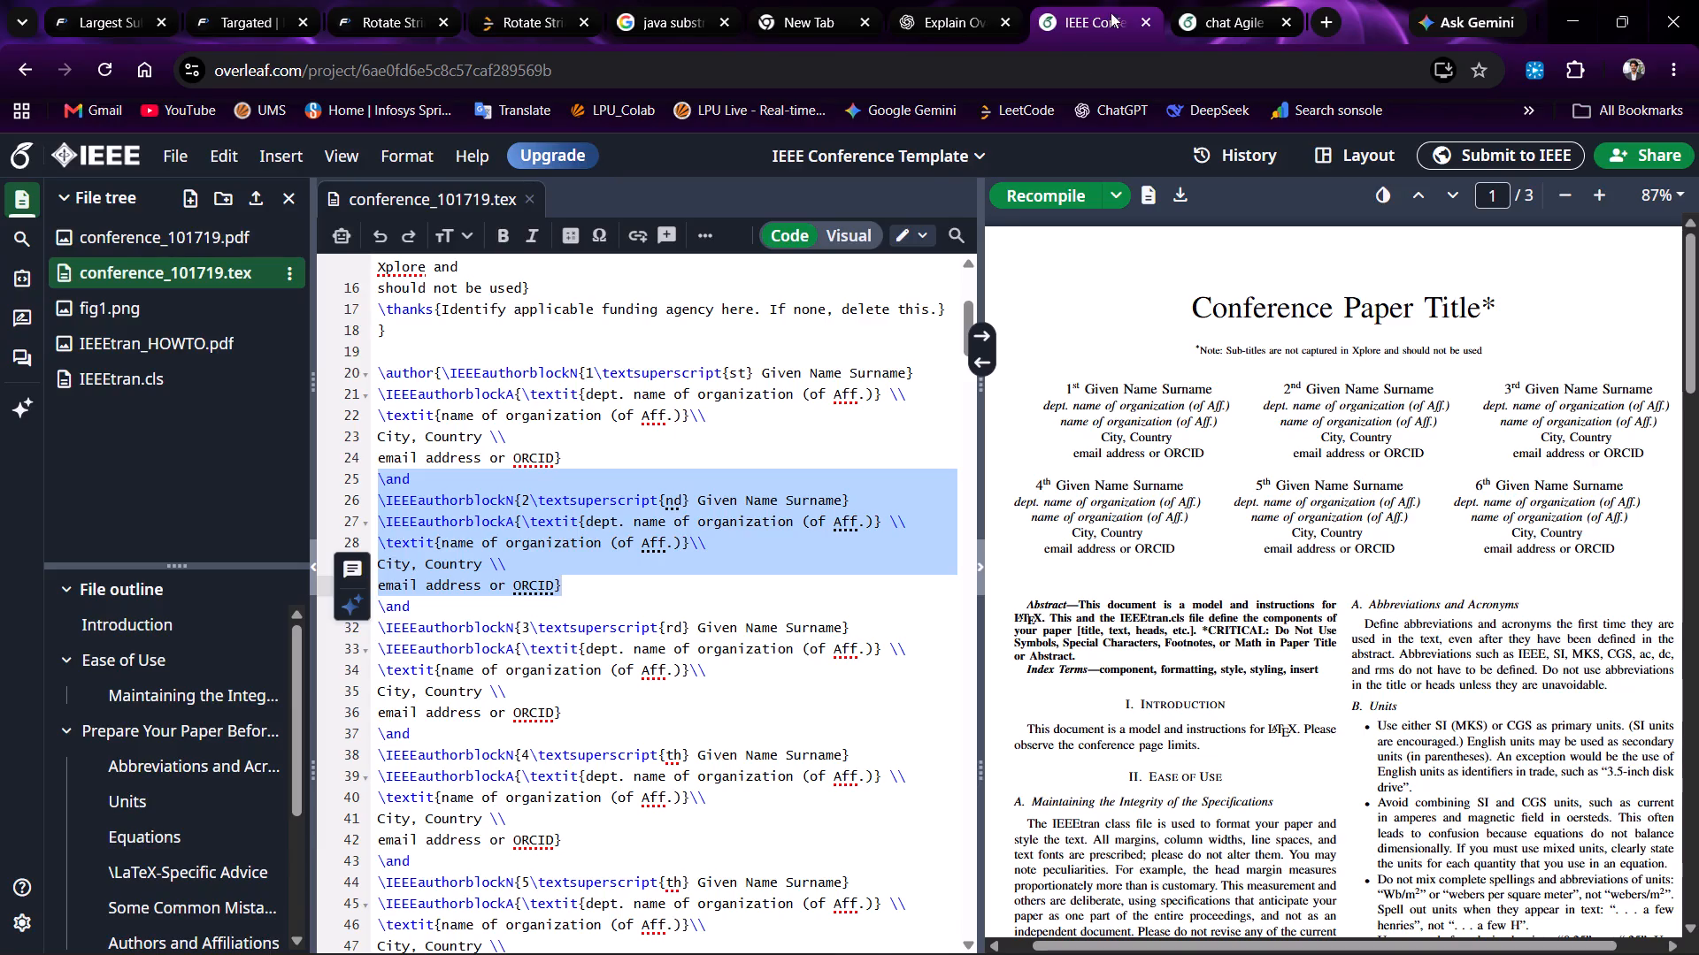
Insert the copied \and separator and second author block in main.tex, below the first author's block and before the closing brace of \author.
click(1225, 0)
click(475, 609)
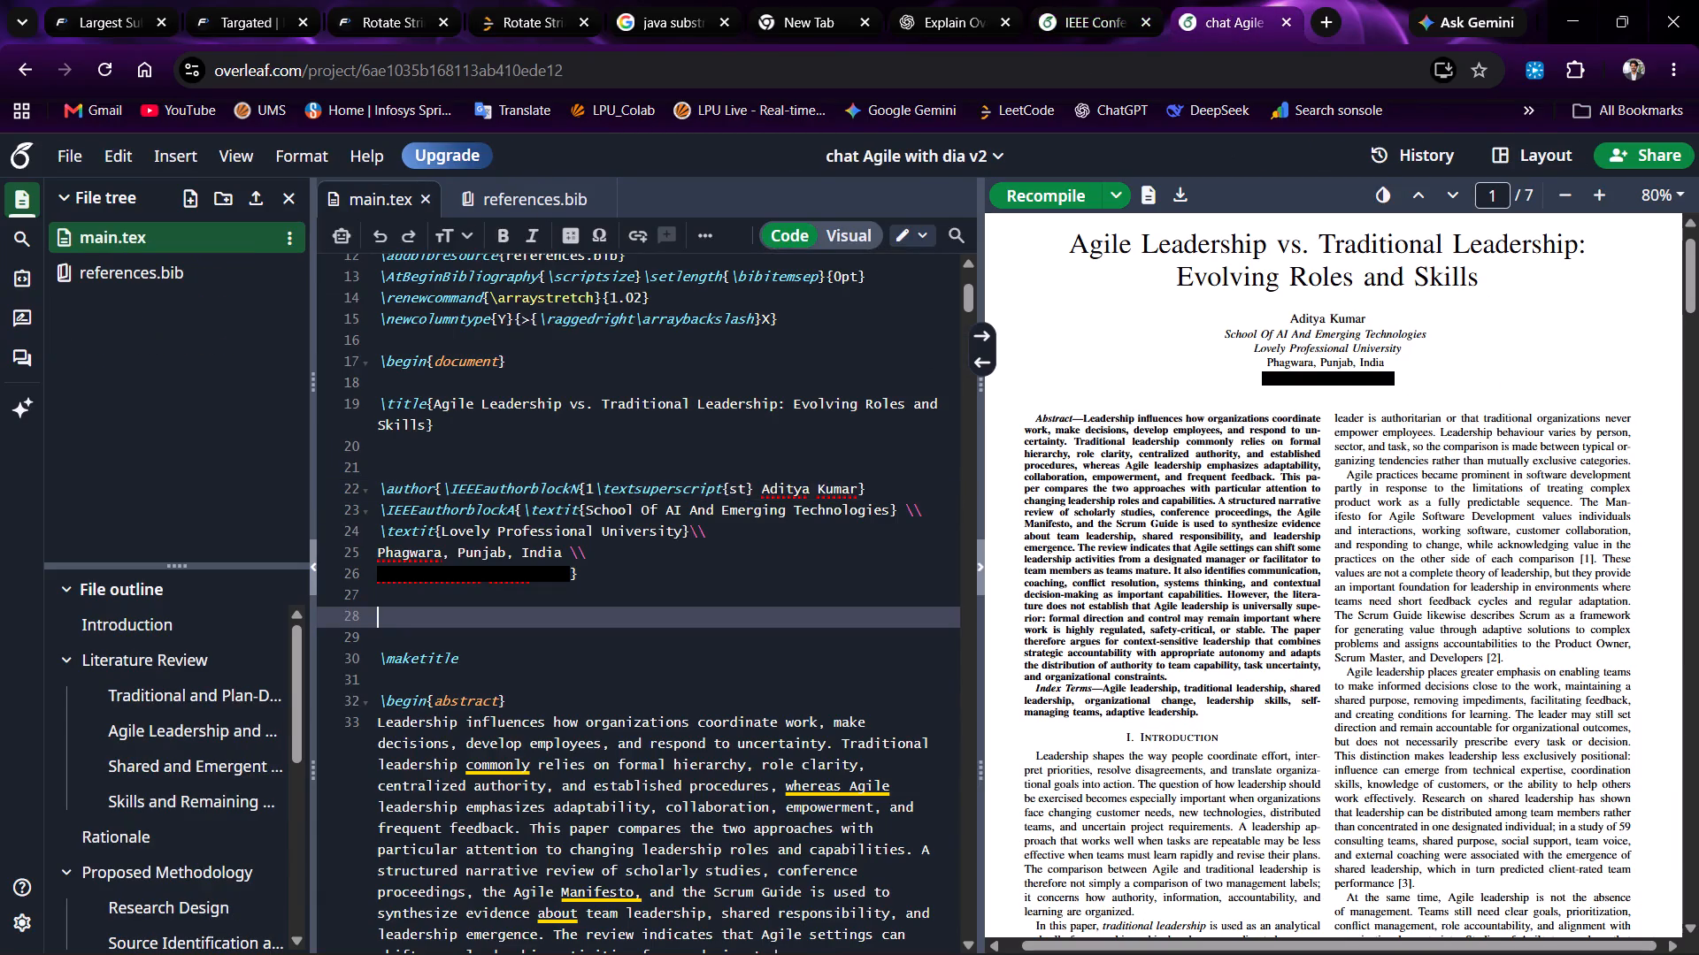
click(1051, 0)
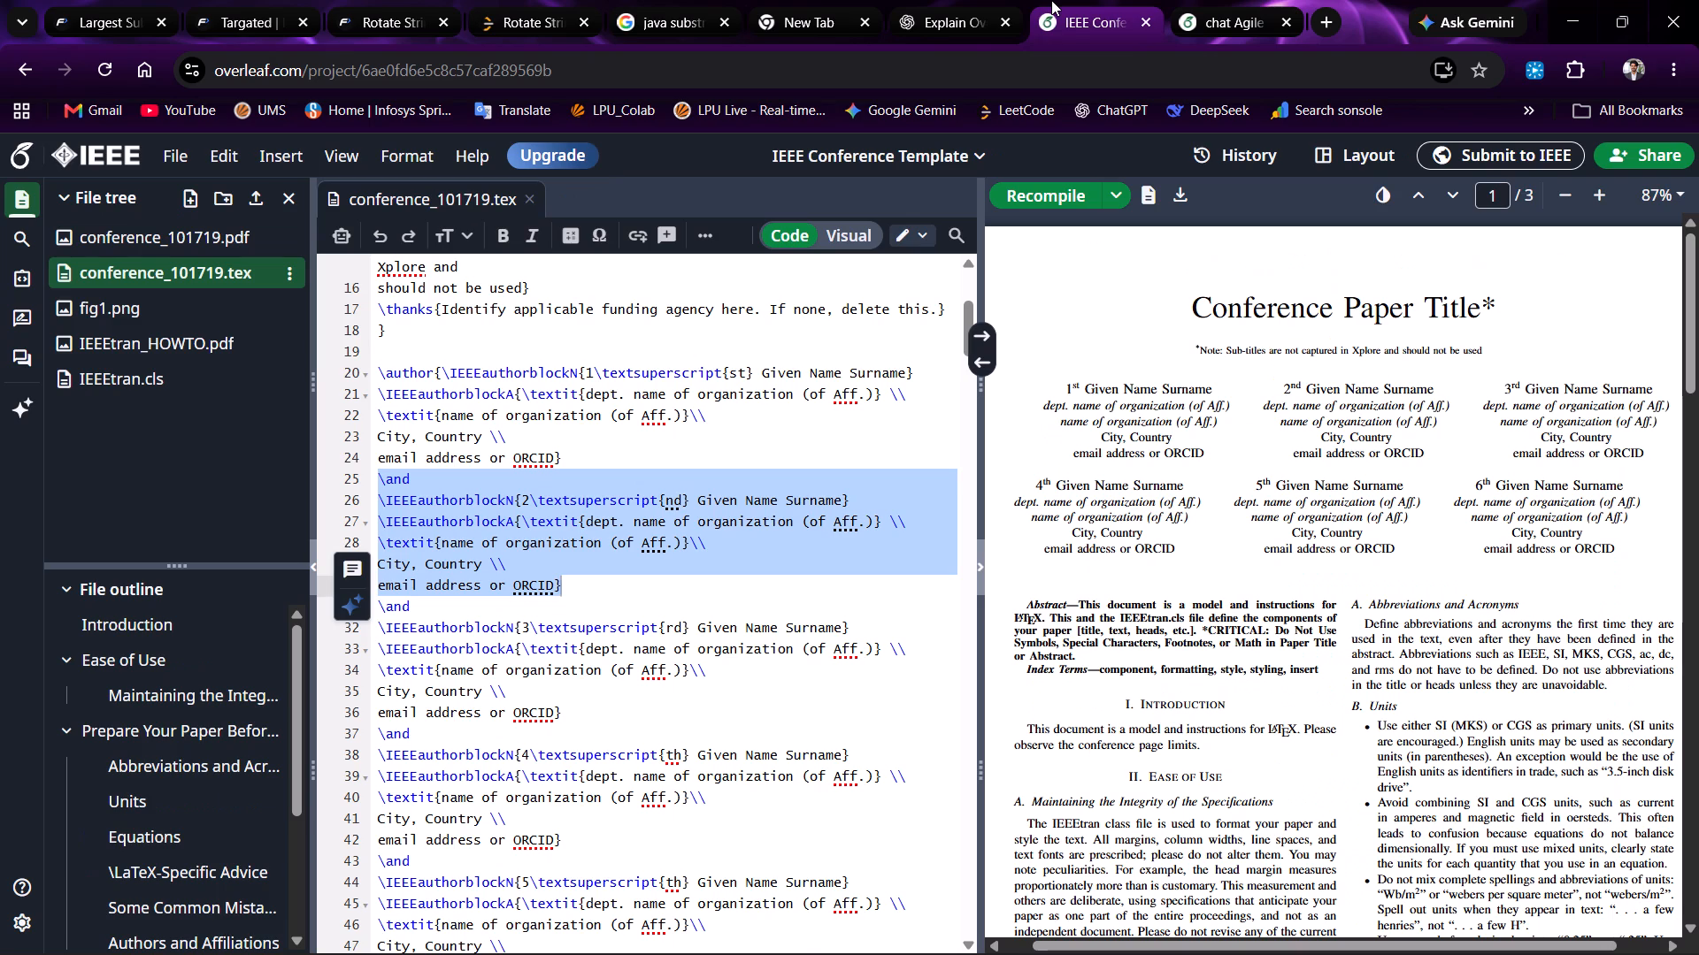
click(568, 586)
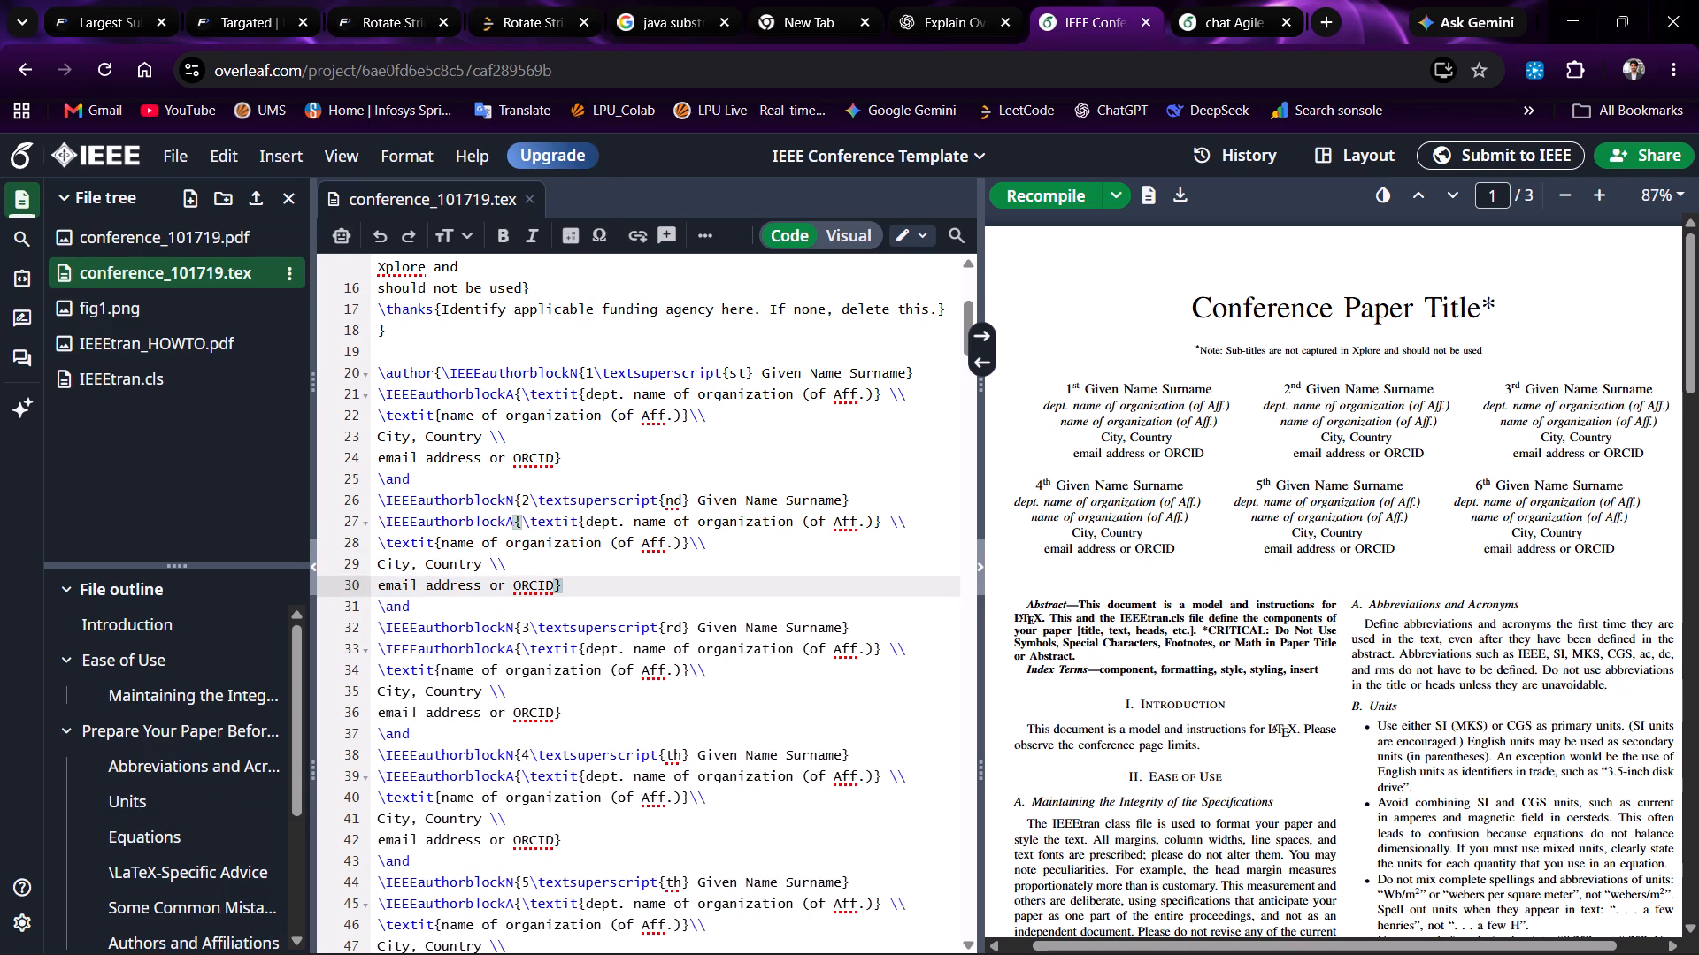
click(443, 371)
scroll(569, 562, down, 1)
click(1213, 0)
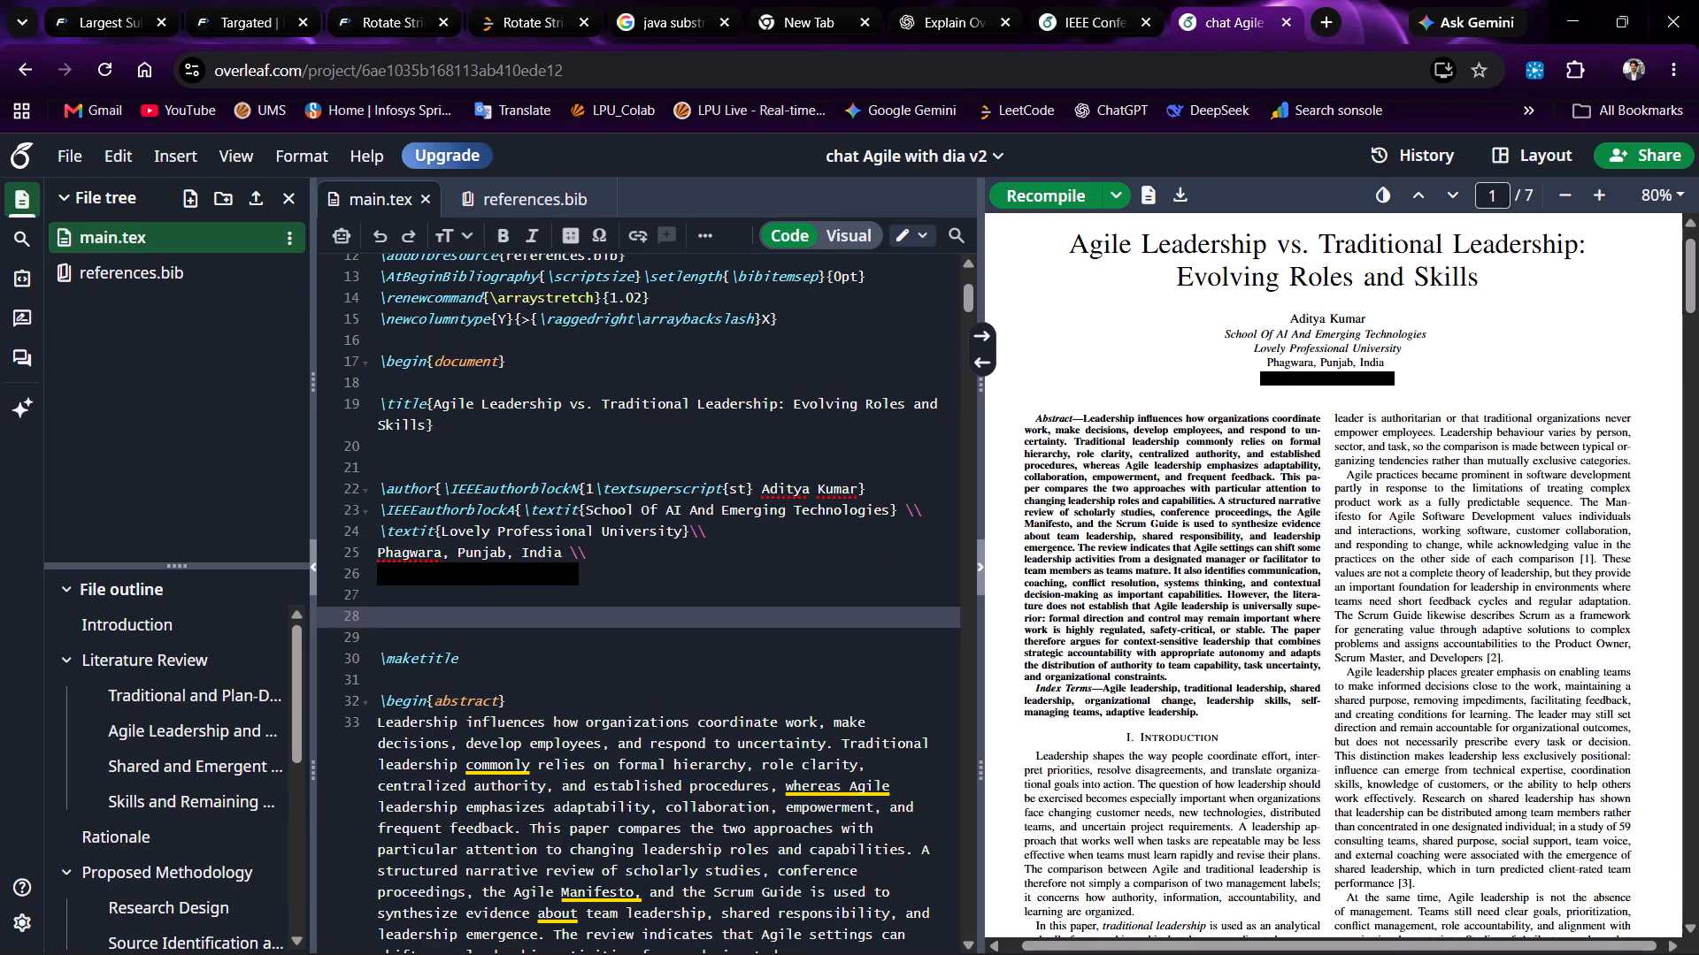
click(565, 576)
key(Right)
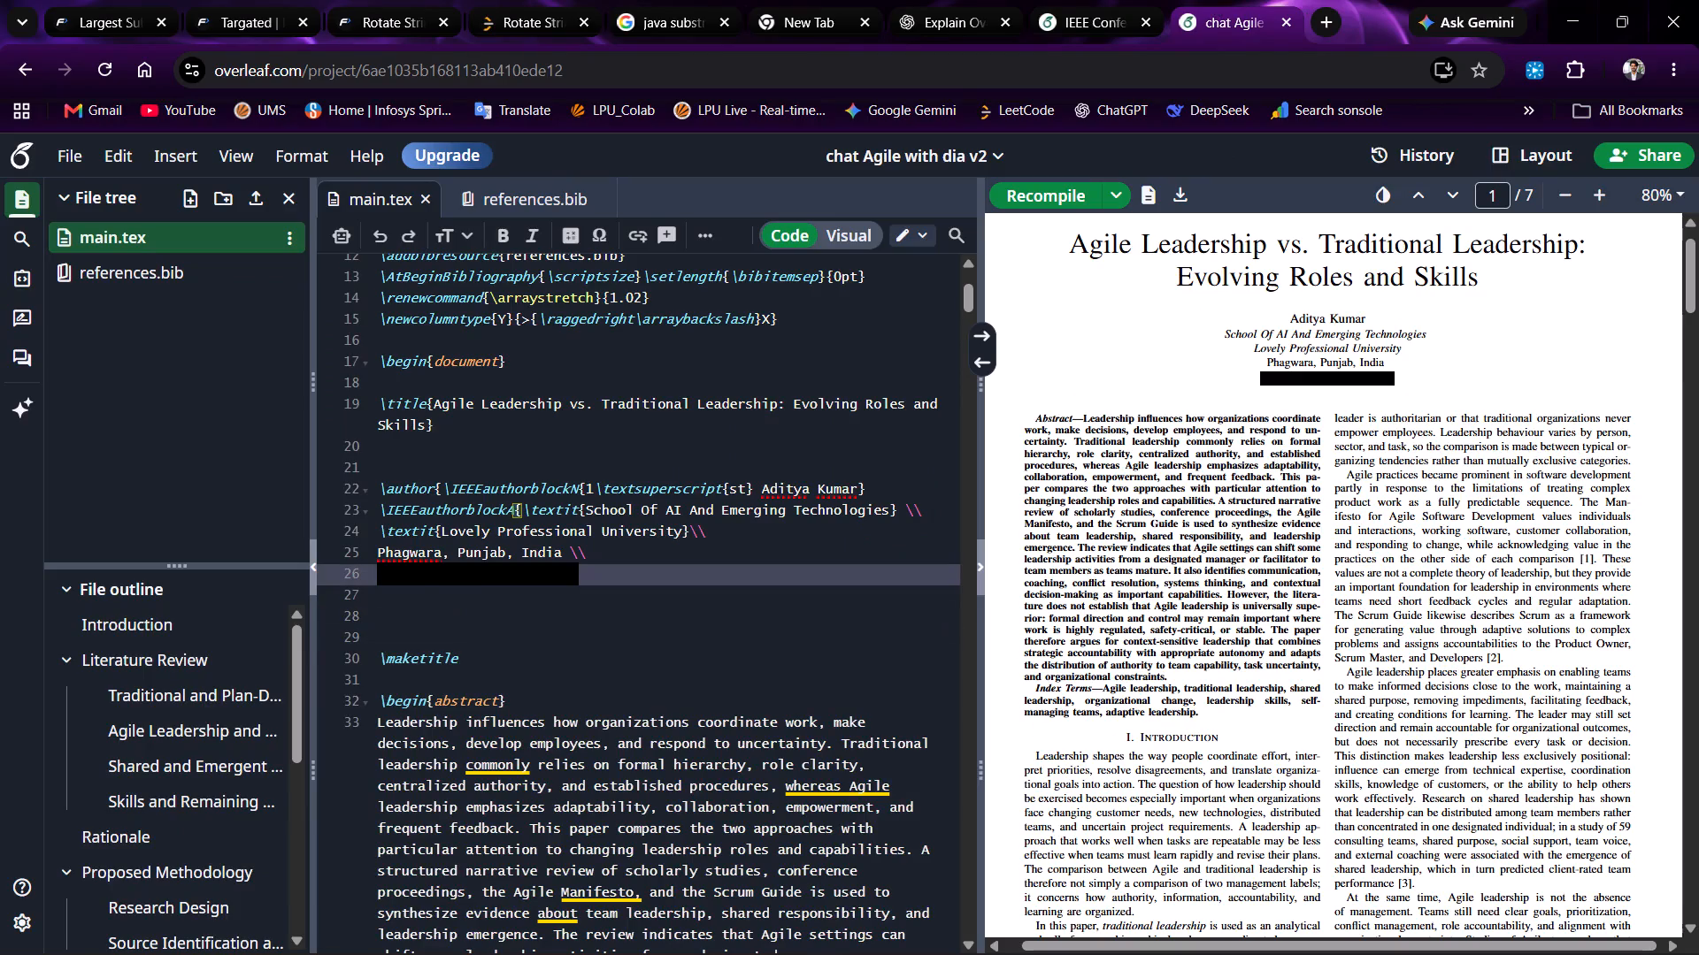
key(Return)
key(Return)
key(Return)
key(Up)
key(Up)
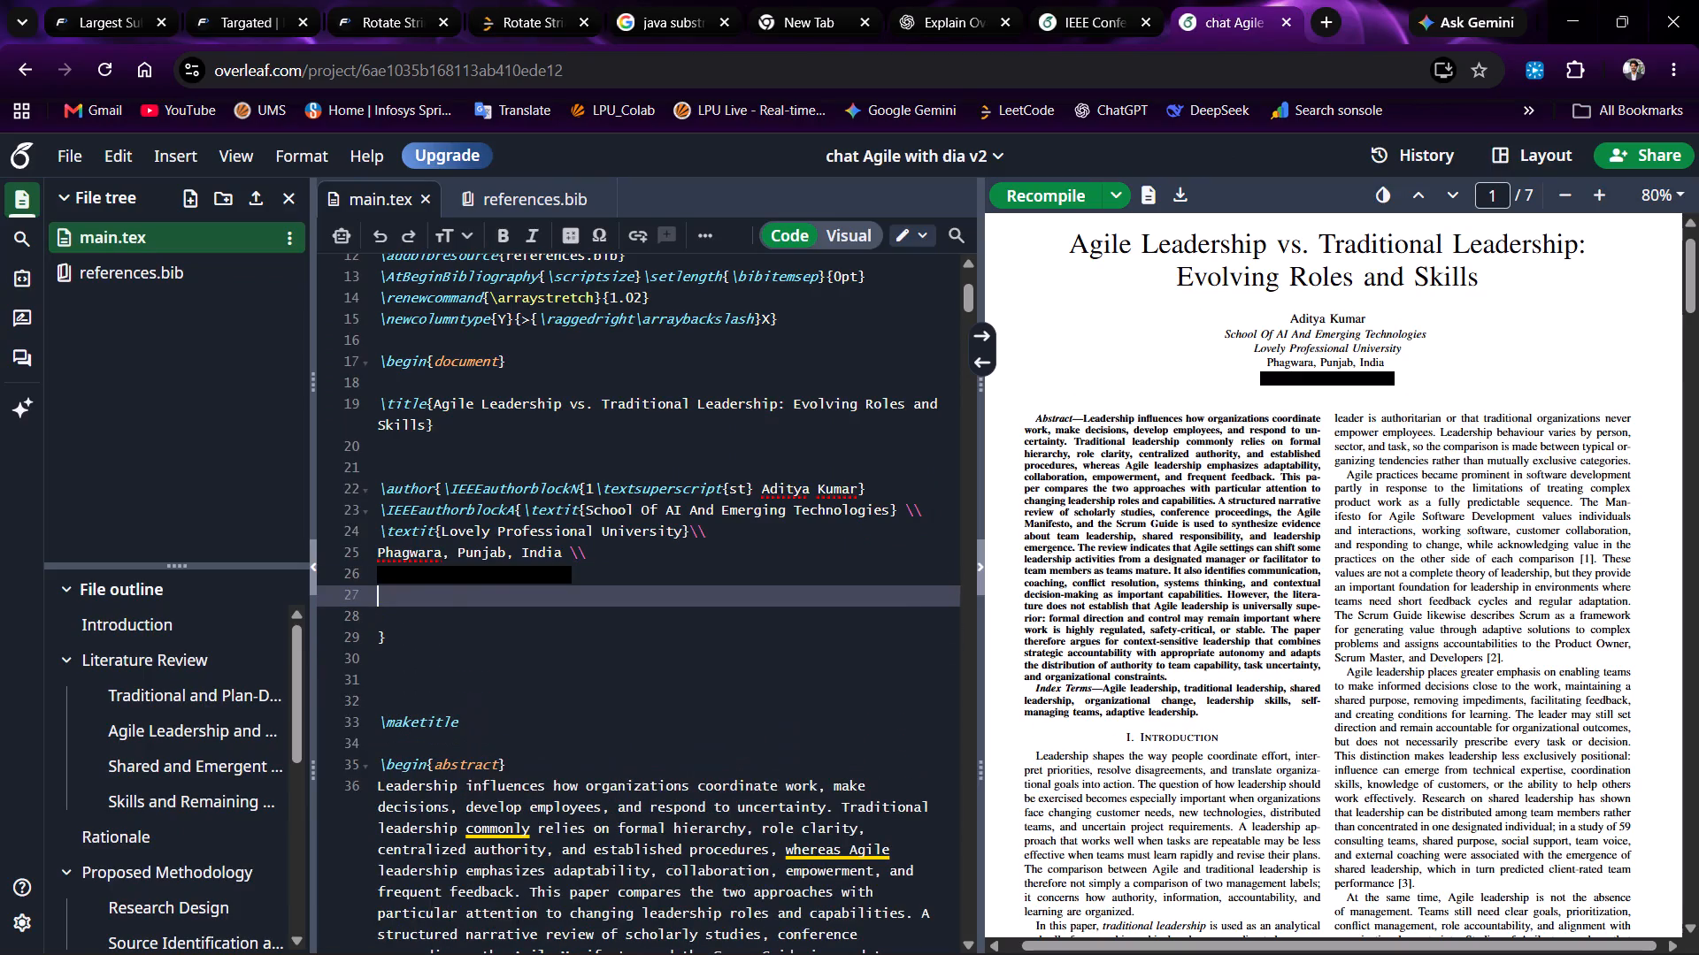
key(Return)
key(ctrl+v)
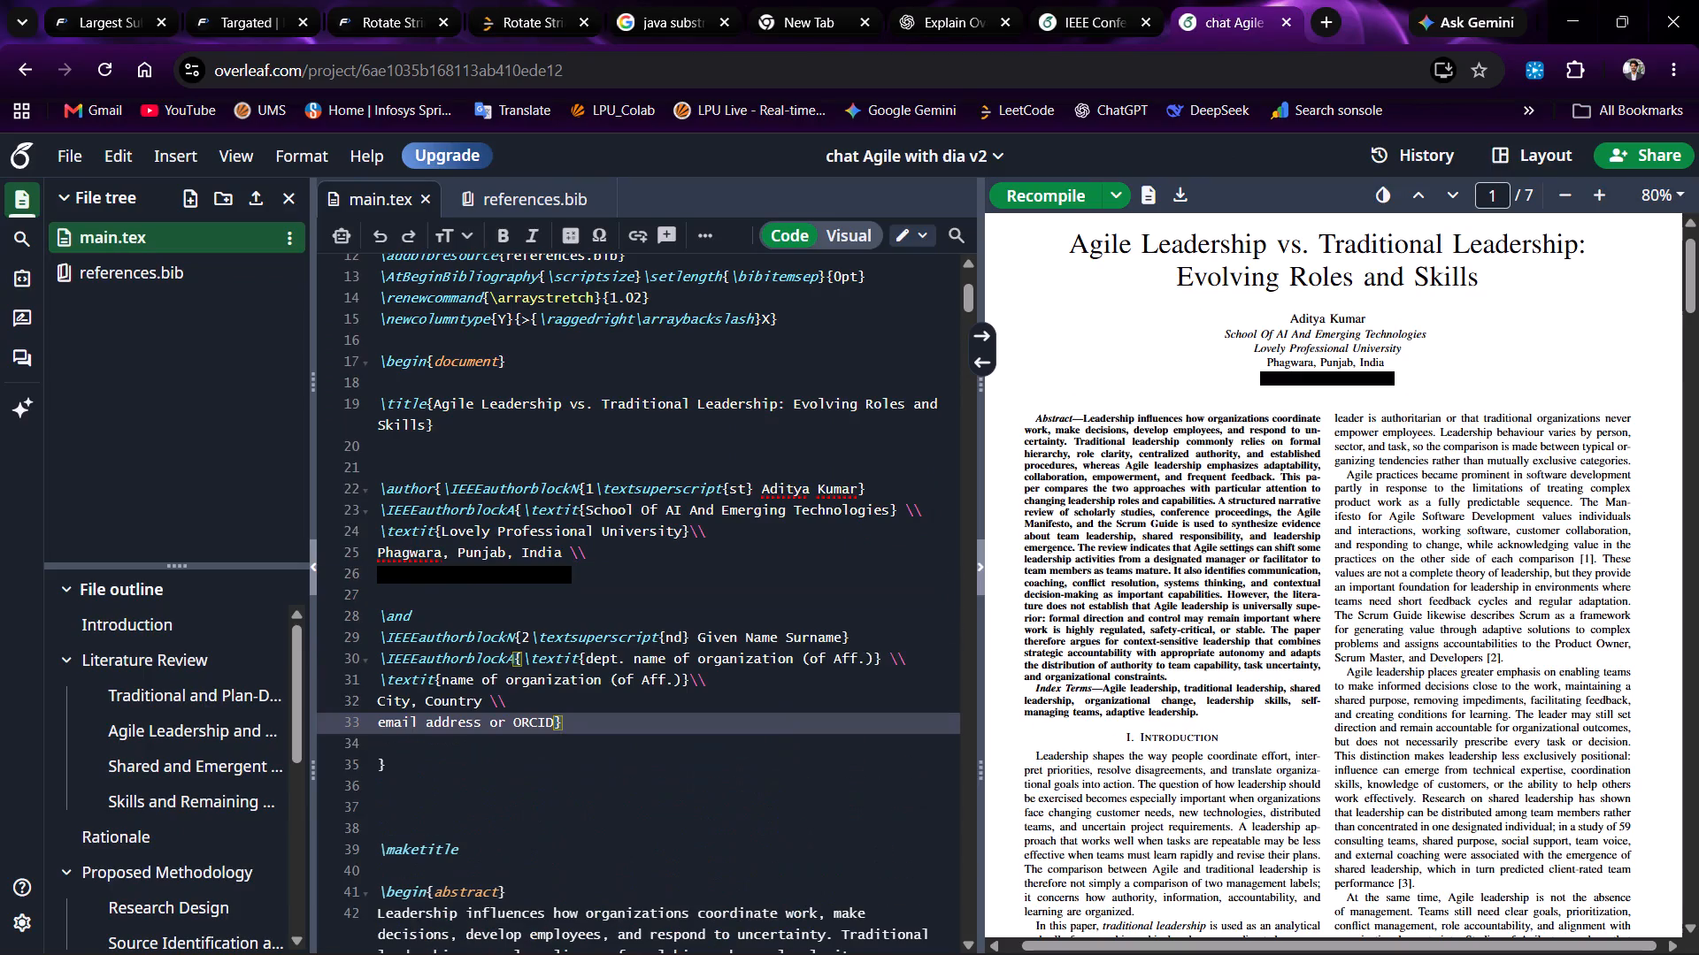
Move the stray closing brace of \author directly after the second author block's email address or ORCID line.
click(377, 767)
key(BackSpace)
key(BackSpace)
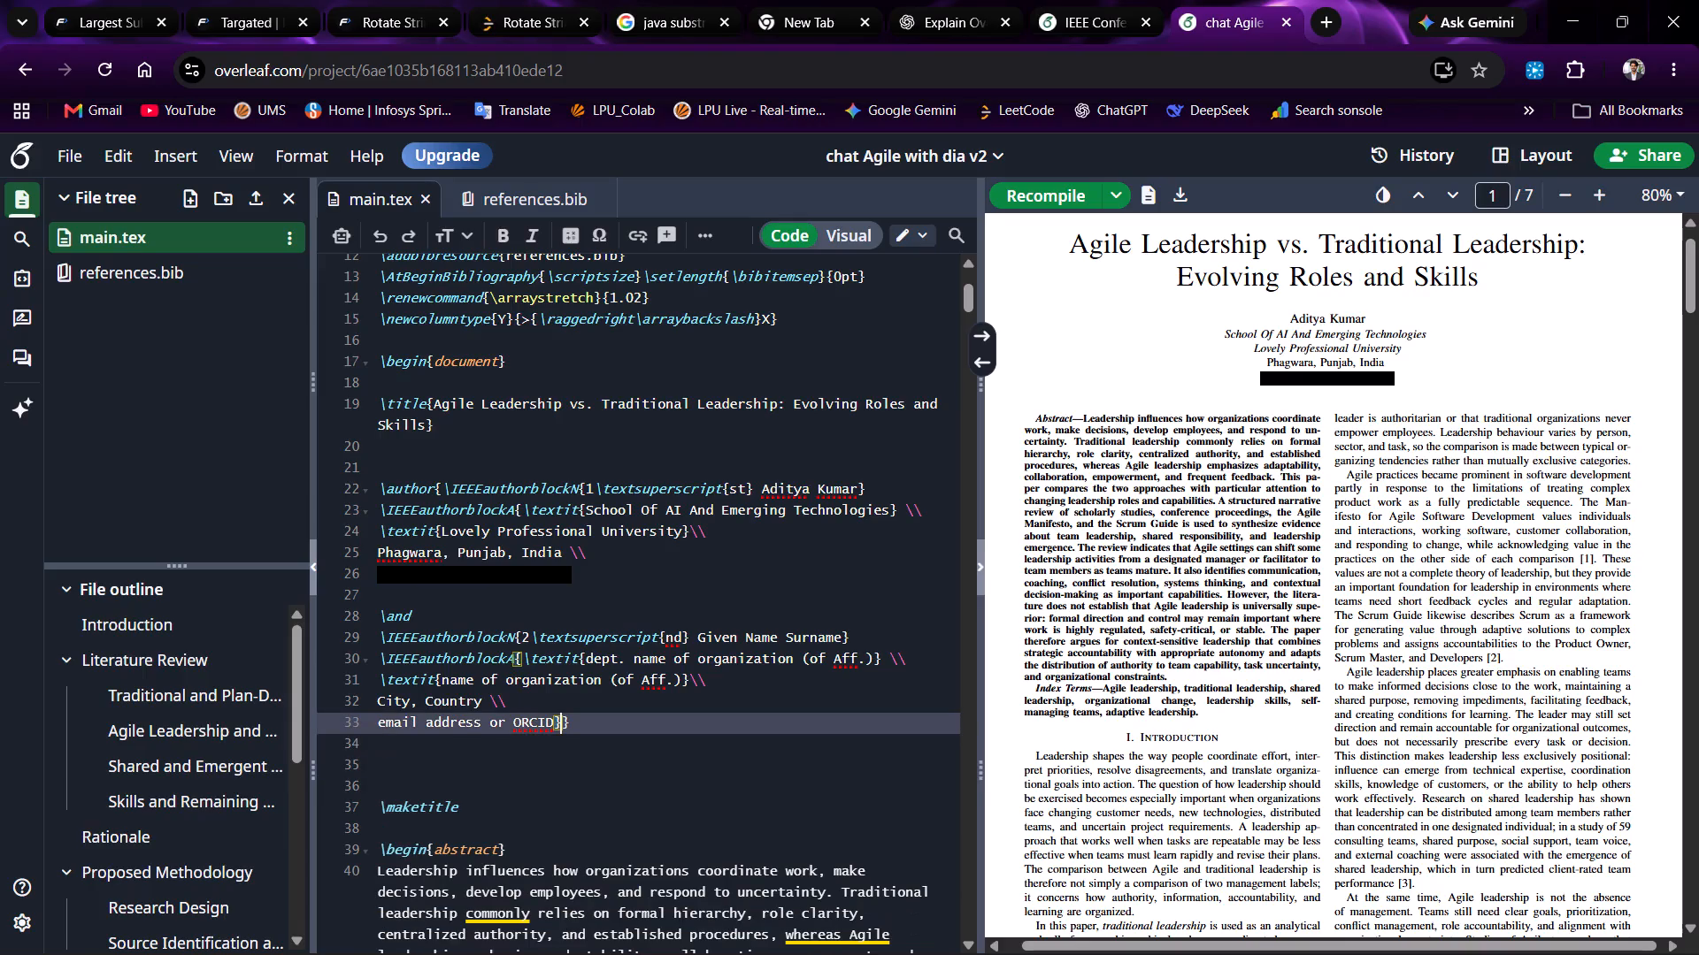
Recompile the paper to render the two author blocks.
click(602, 700)
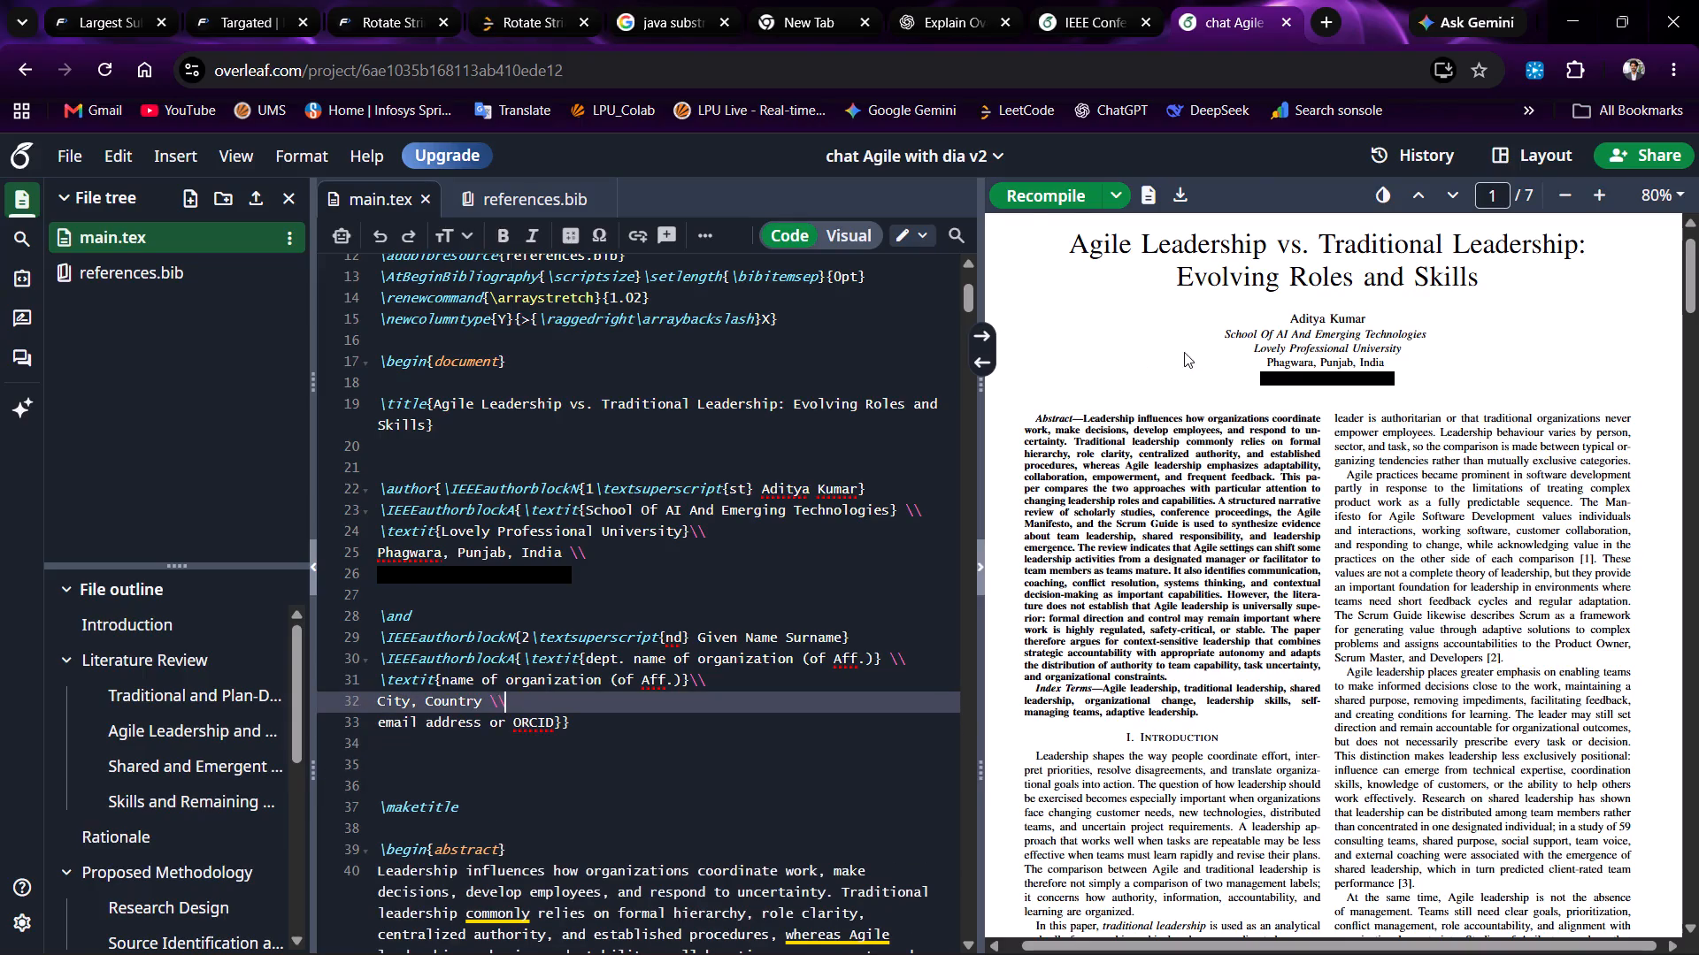
click(1032, 196)
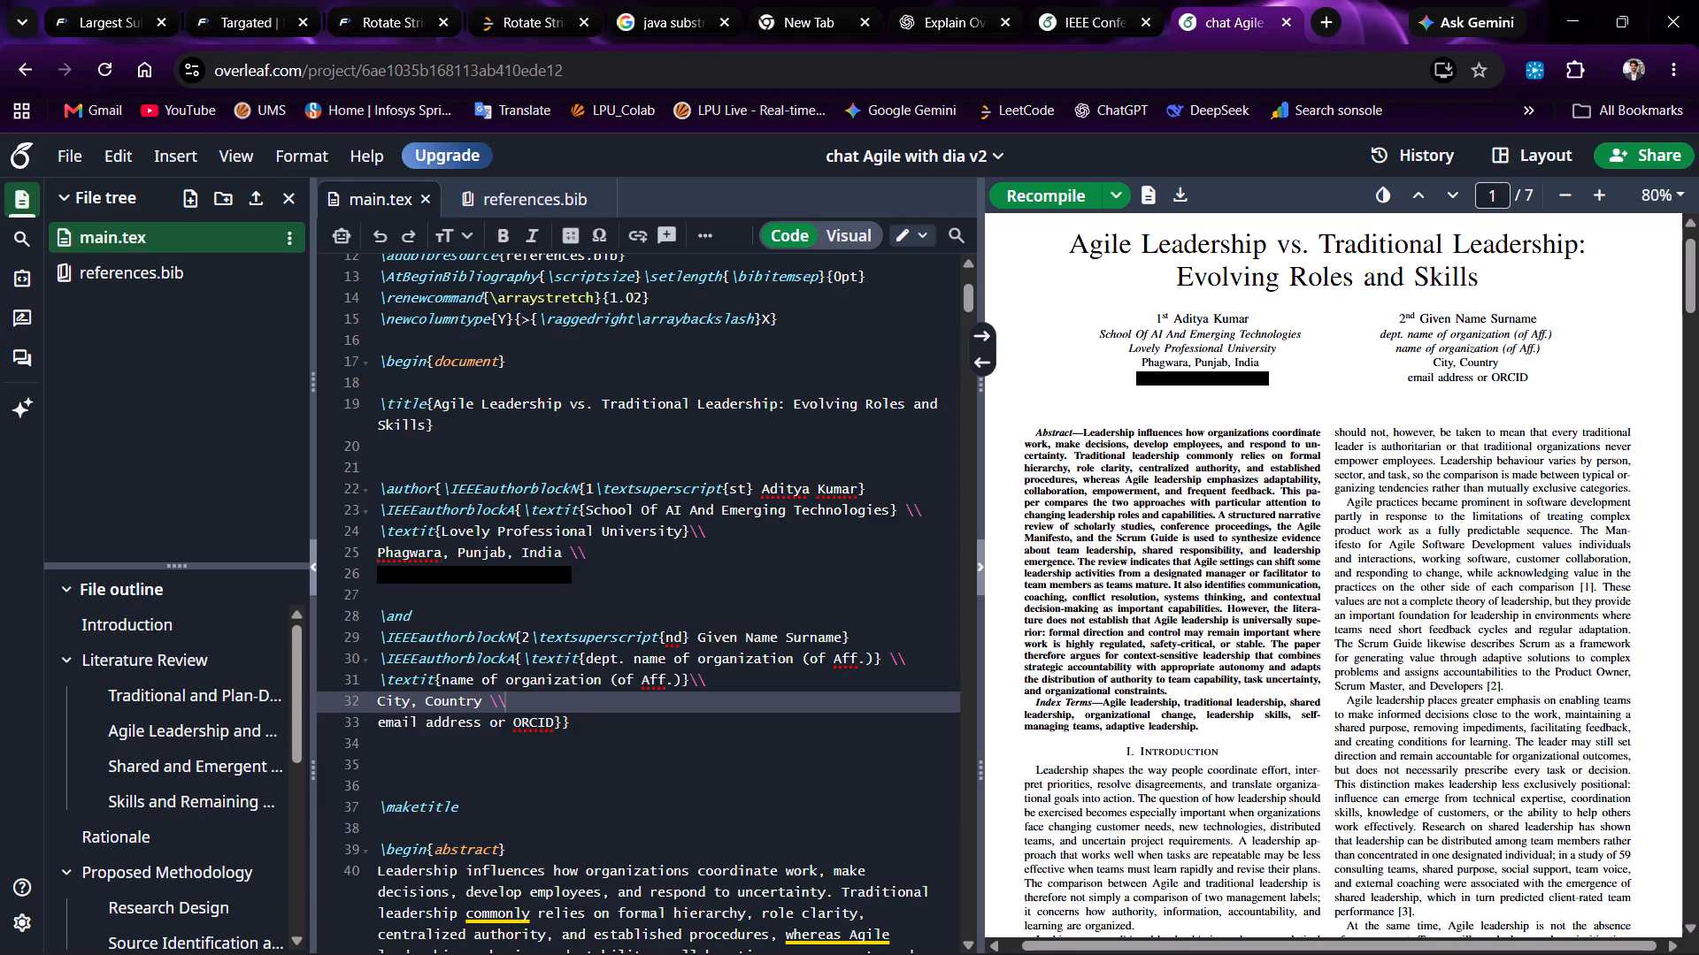
Delete the 1\textsuperscript{st} ordinal and its trailing space from before the first author's name in main.tex.
scroll(709, 504, up, 1)
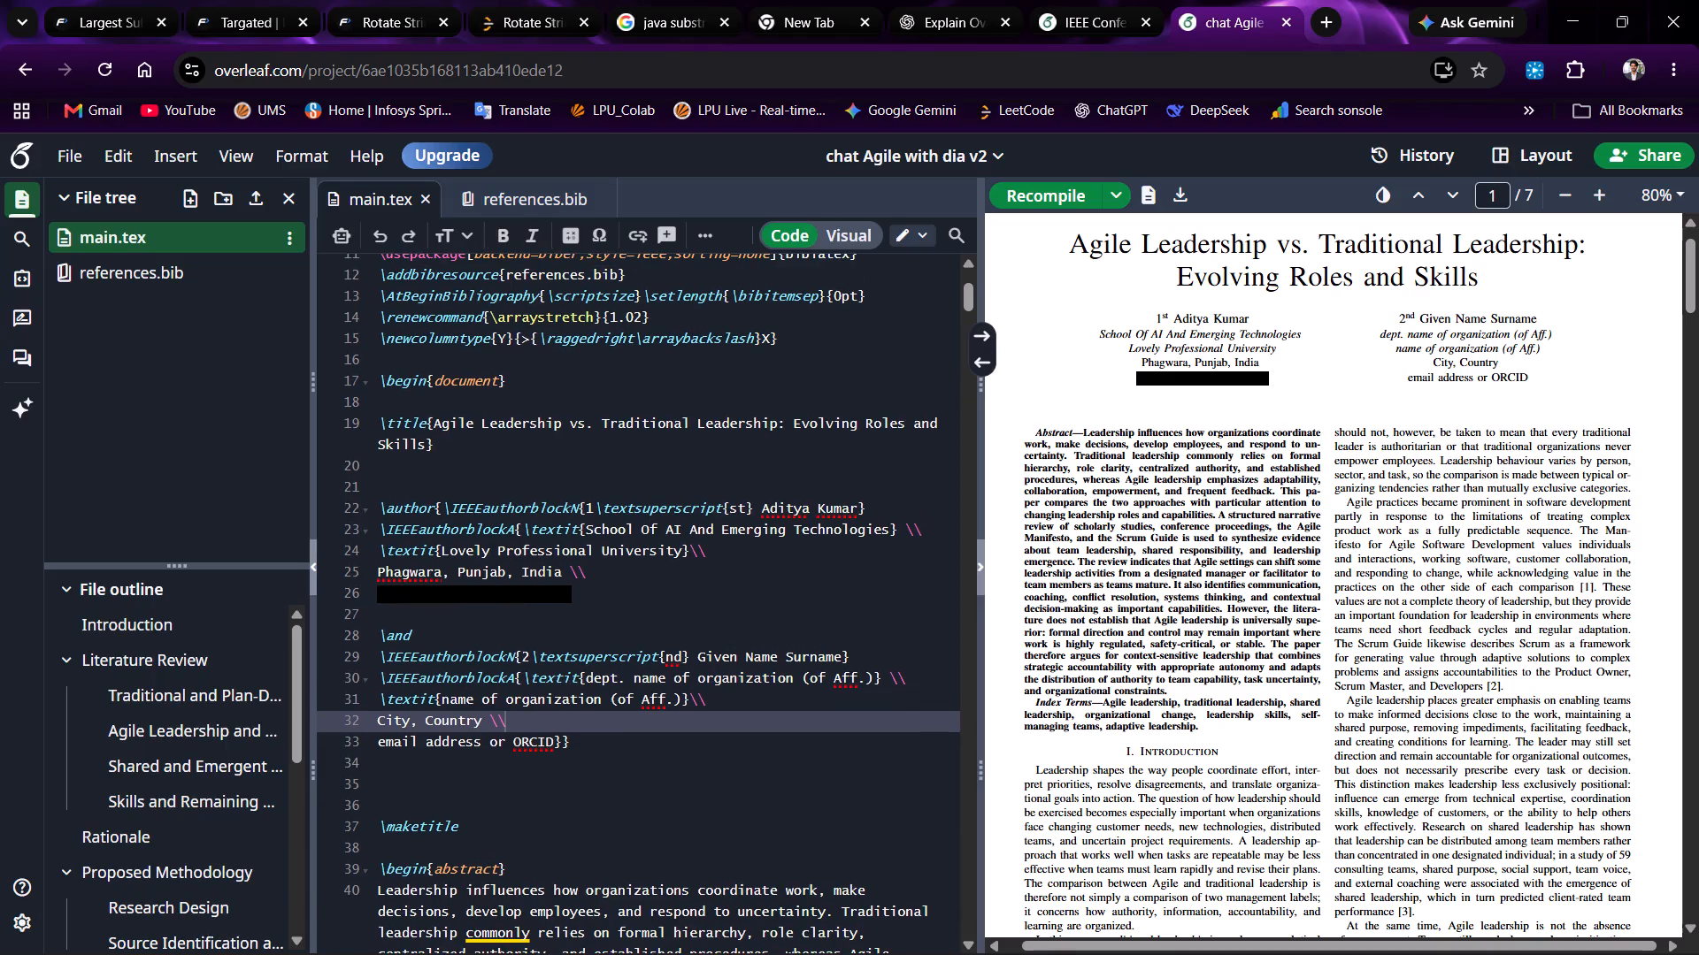
drag(760, 506, 726, 506)
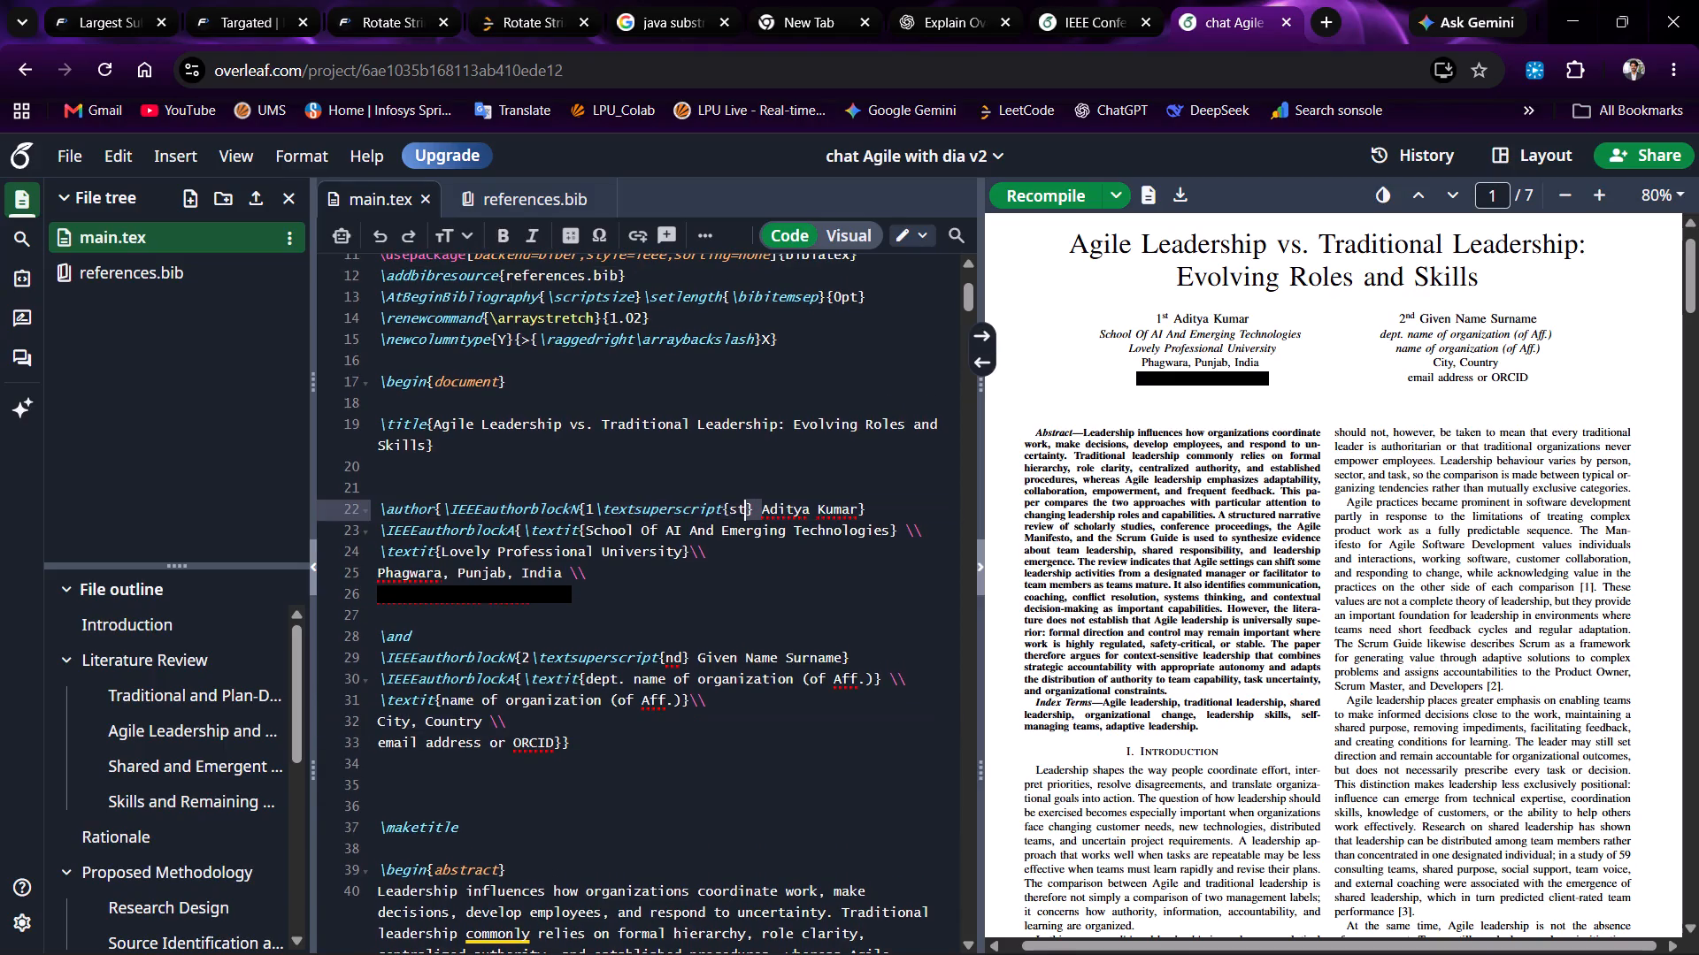
drag(726, 506, 580, 508)
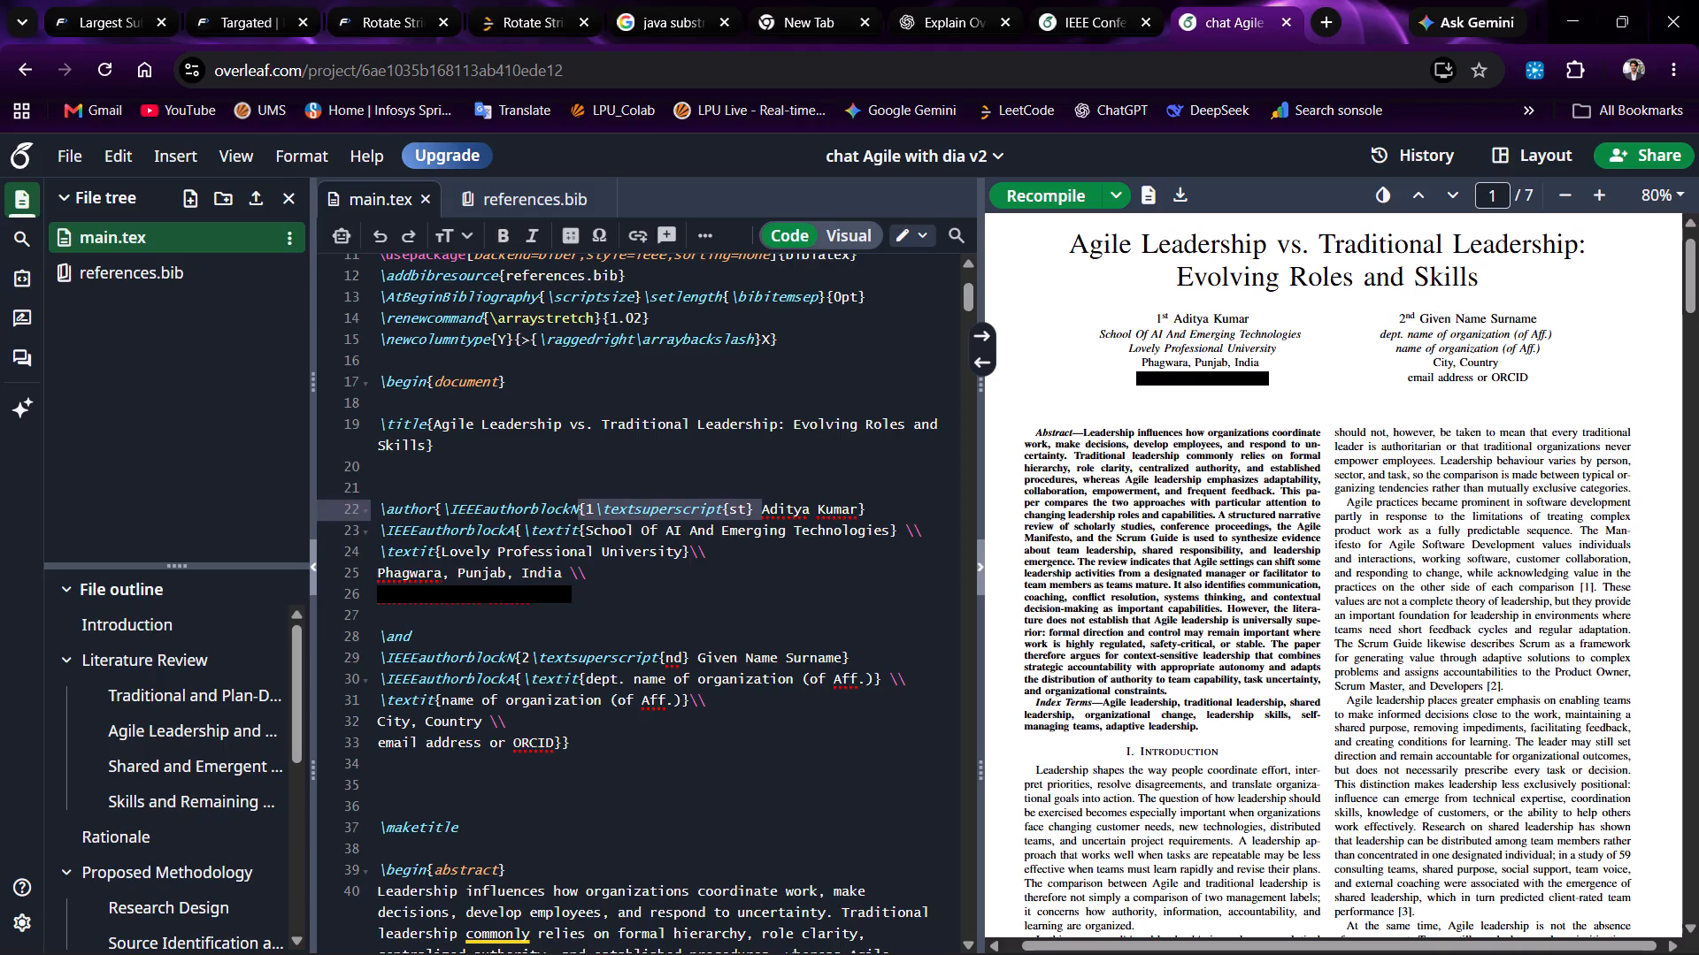
drag(580, 508, 588, 510)
key(BackSpace)
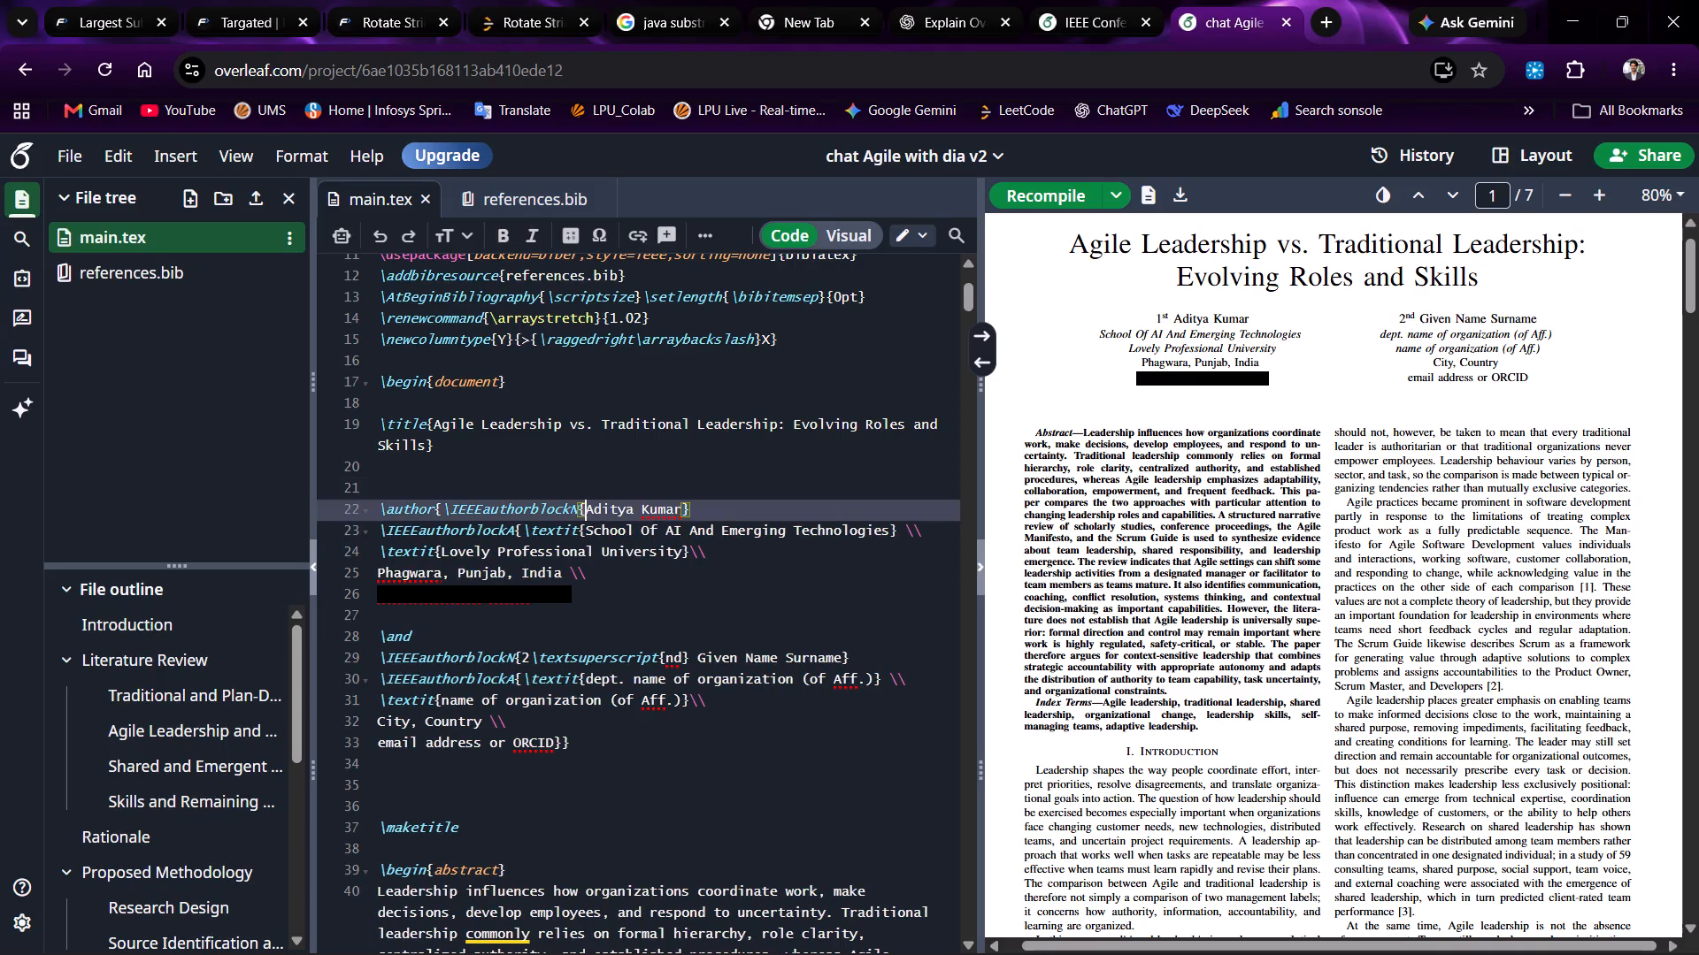
click(728, 514)
Delete the 2\textsuperscript{nd} ordinal and its trailing space from before Given Name Surname in the second author block.
scroll(728, 514, down, 1)
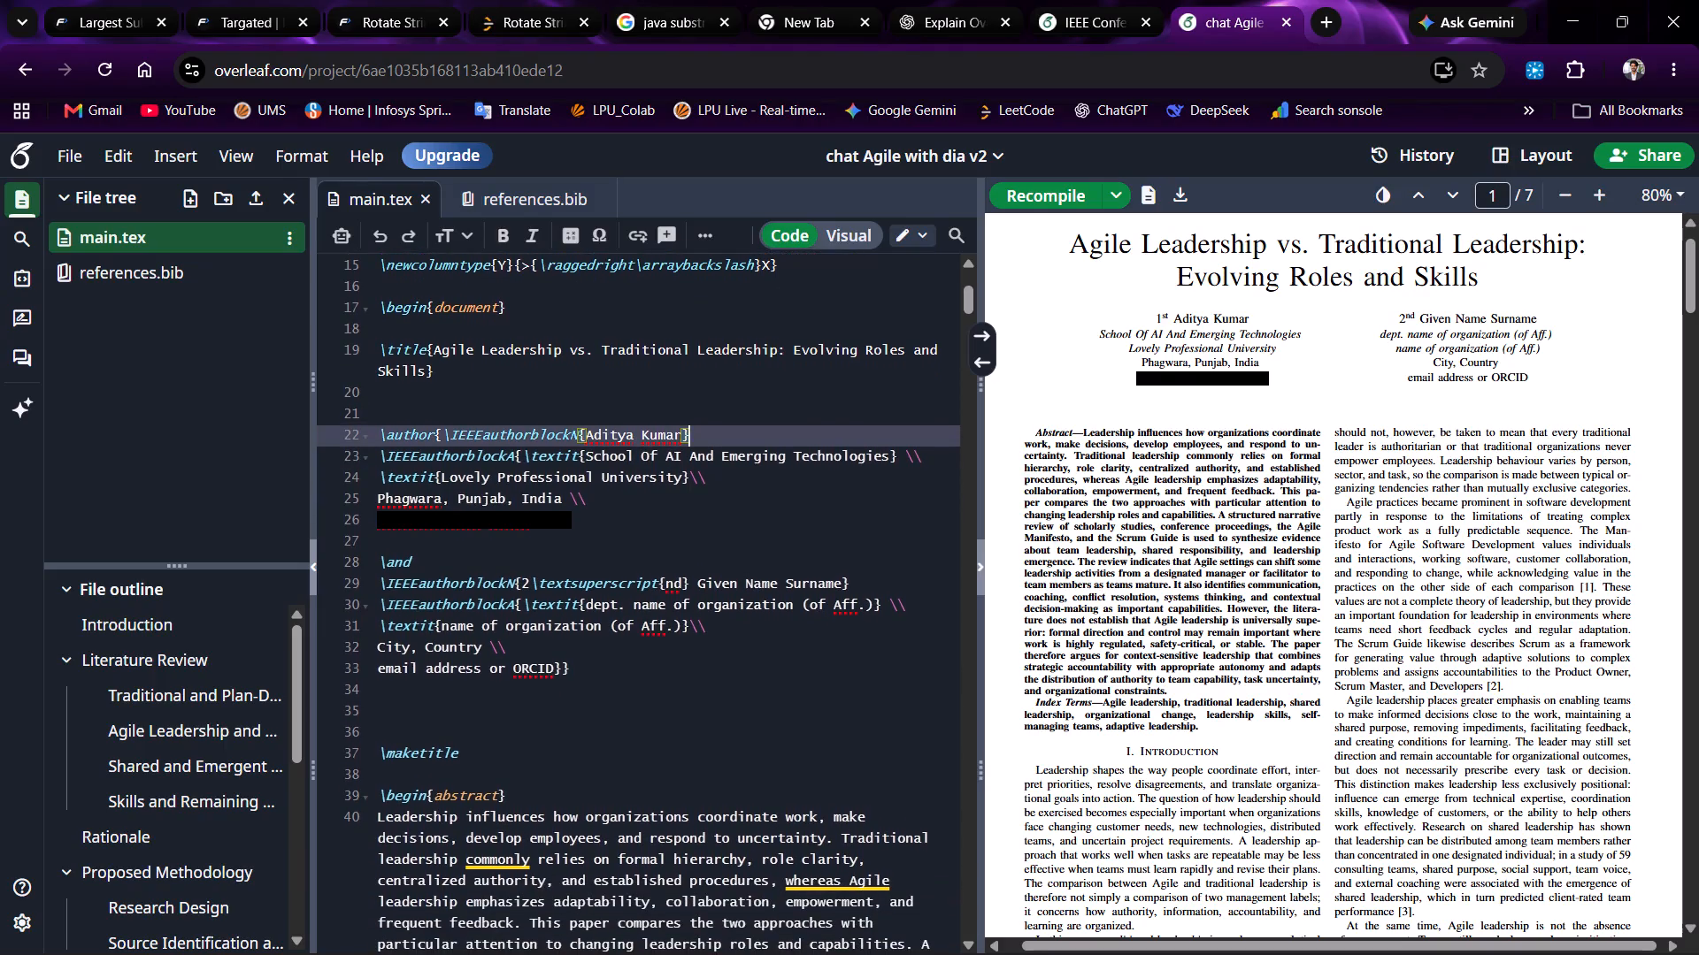
click(692, 529)
scroll(692, 529, down, 1)
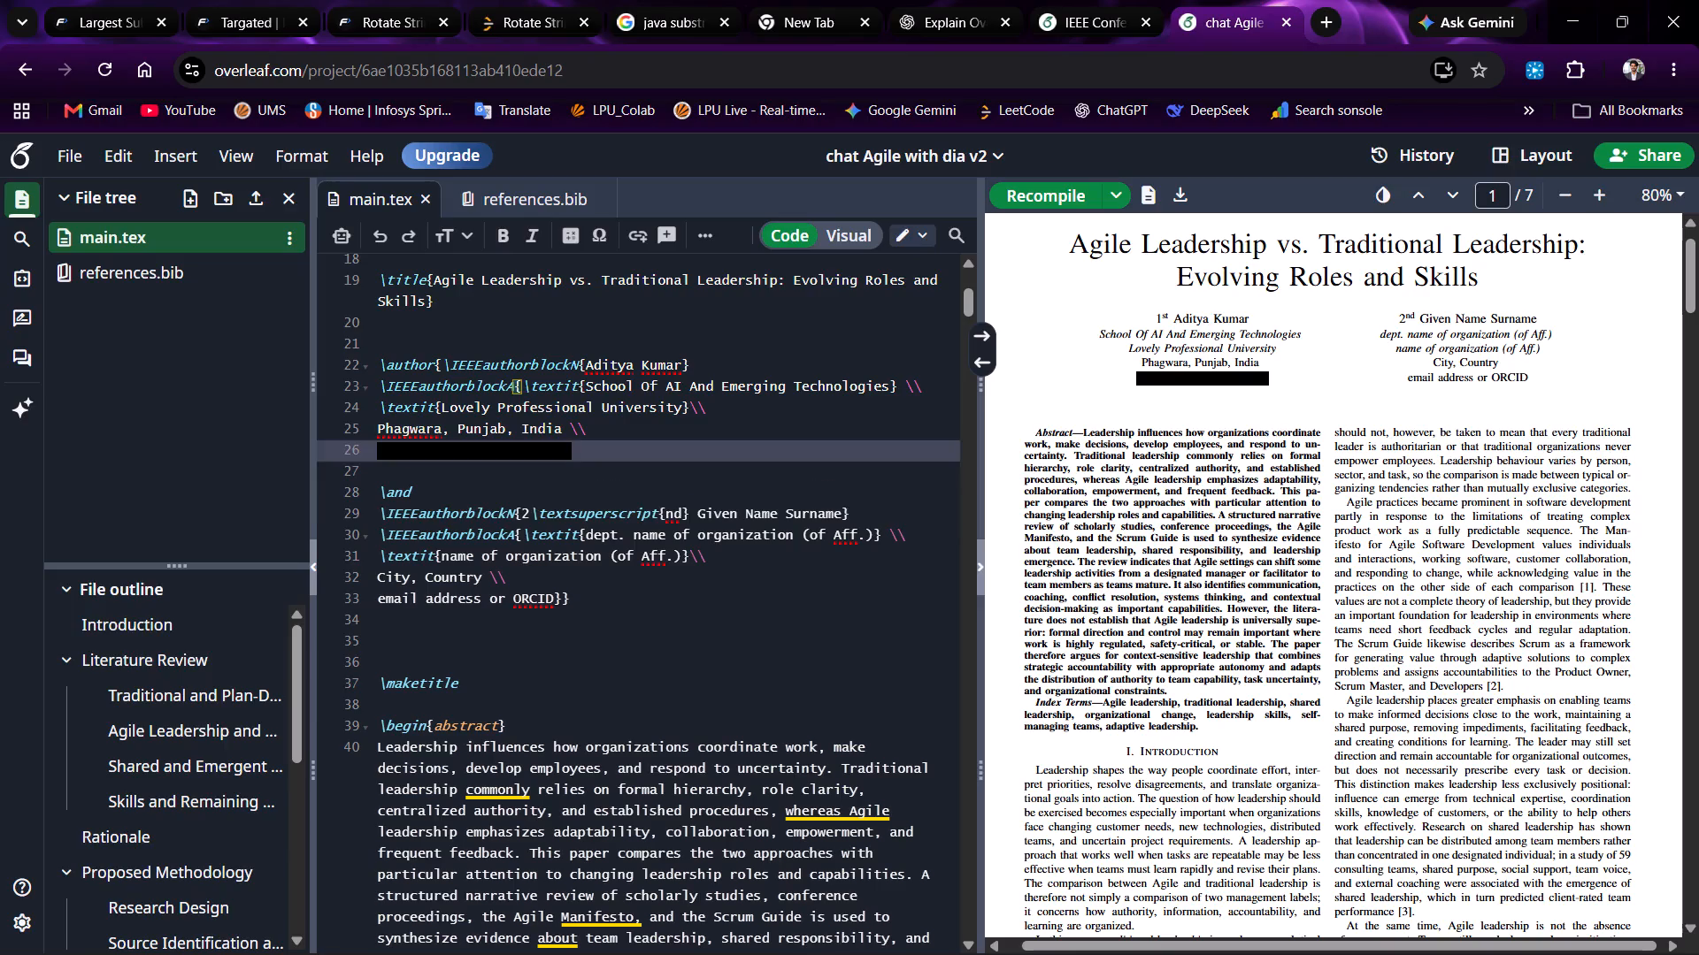
drag(696, 514, 523, 516)
key(BackSpace)
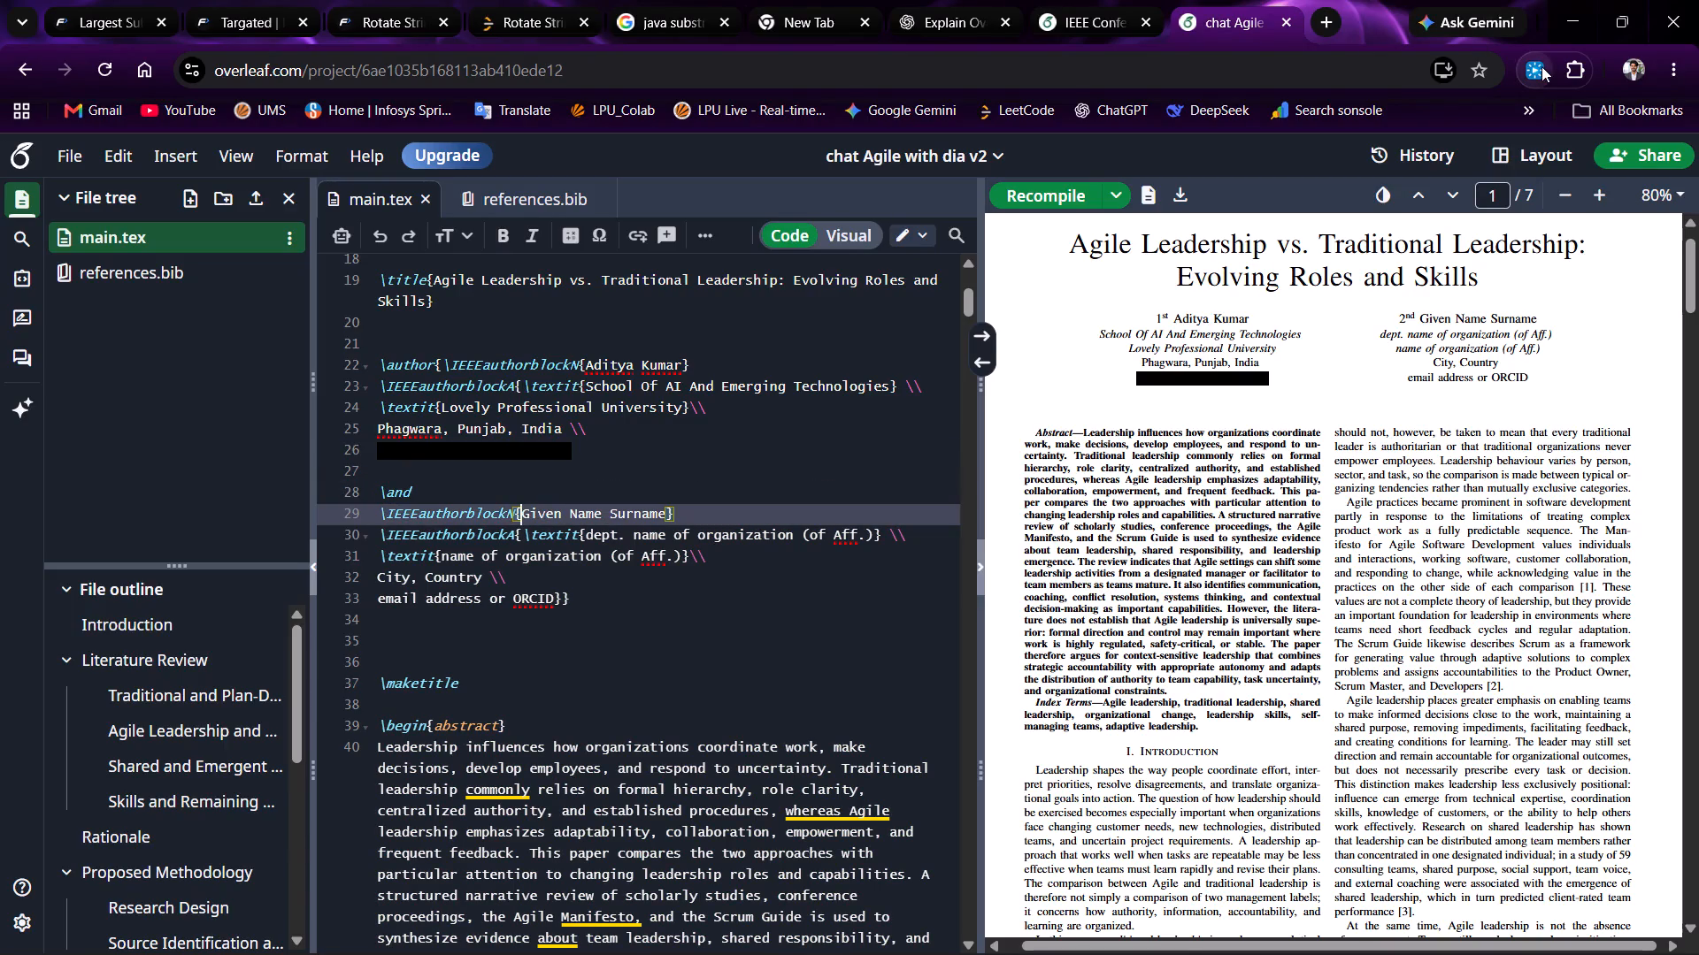
Open the browser's download history in a new tab.
key(ctrl+j)
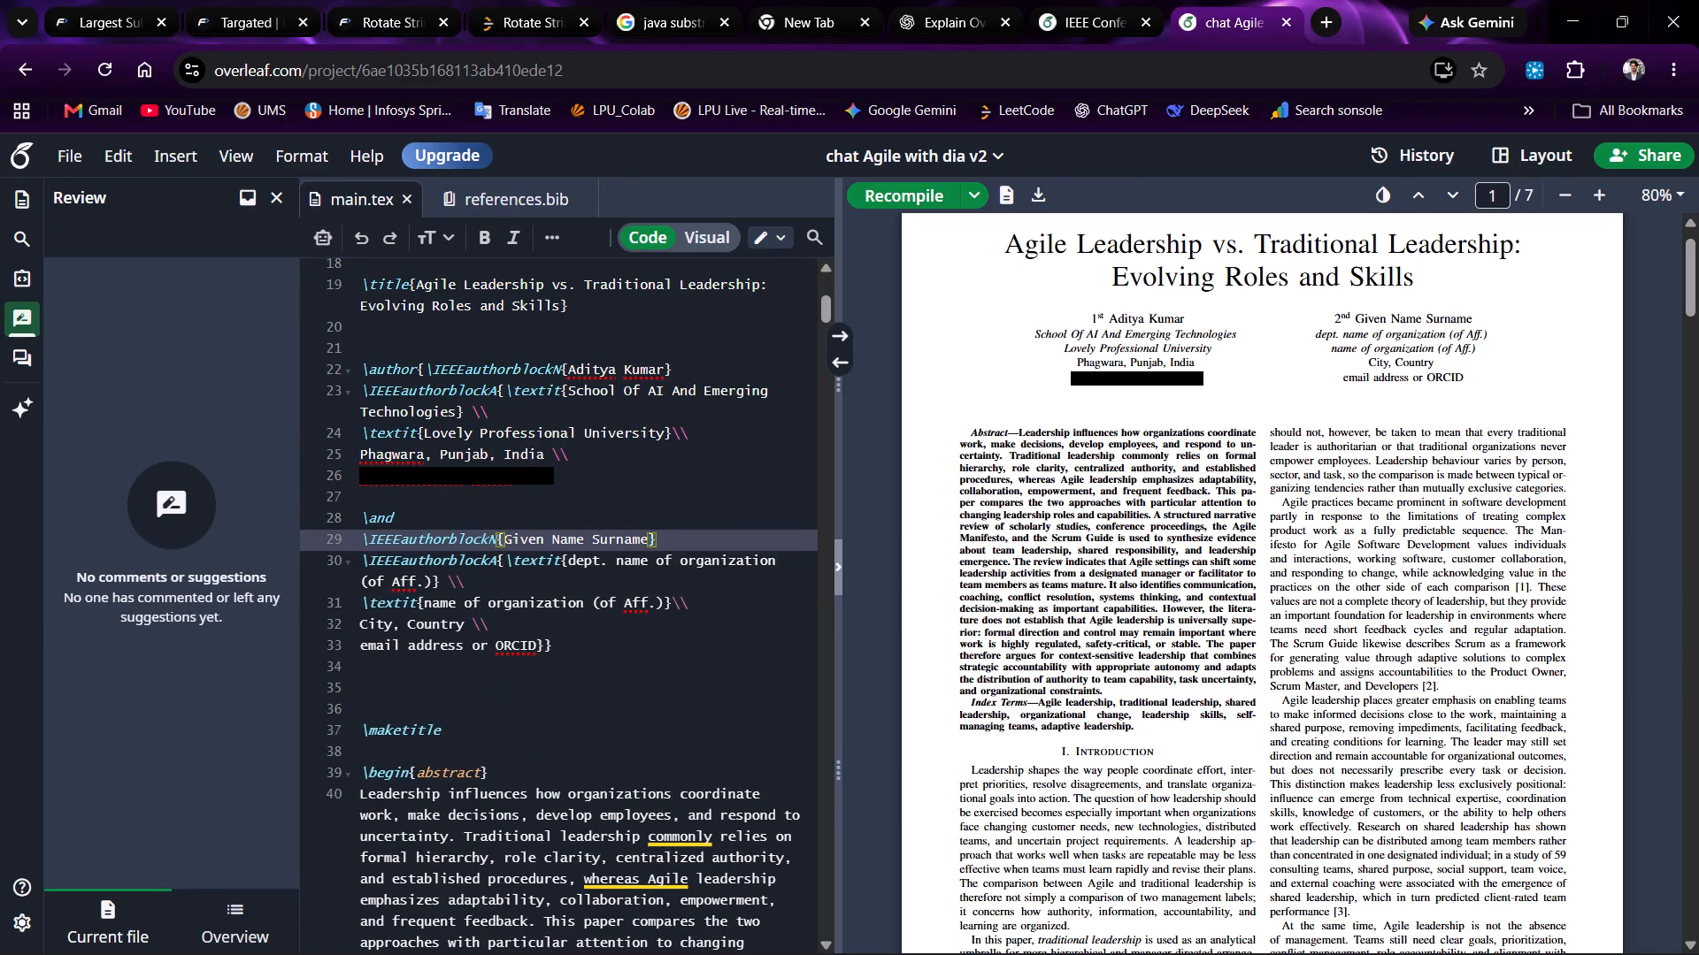
click(270, 202)
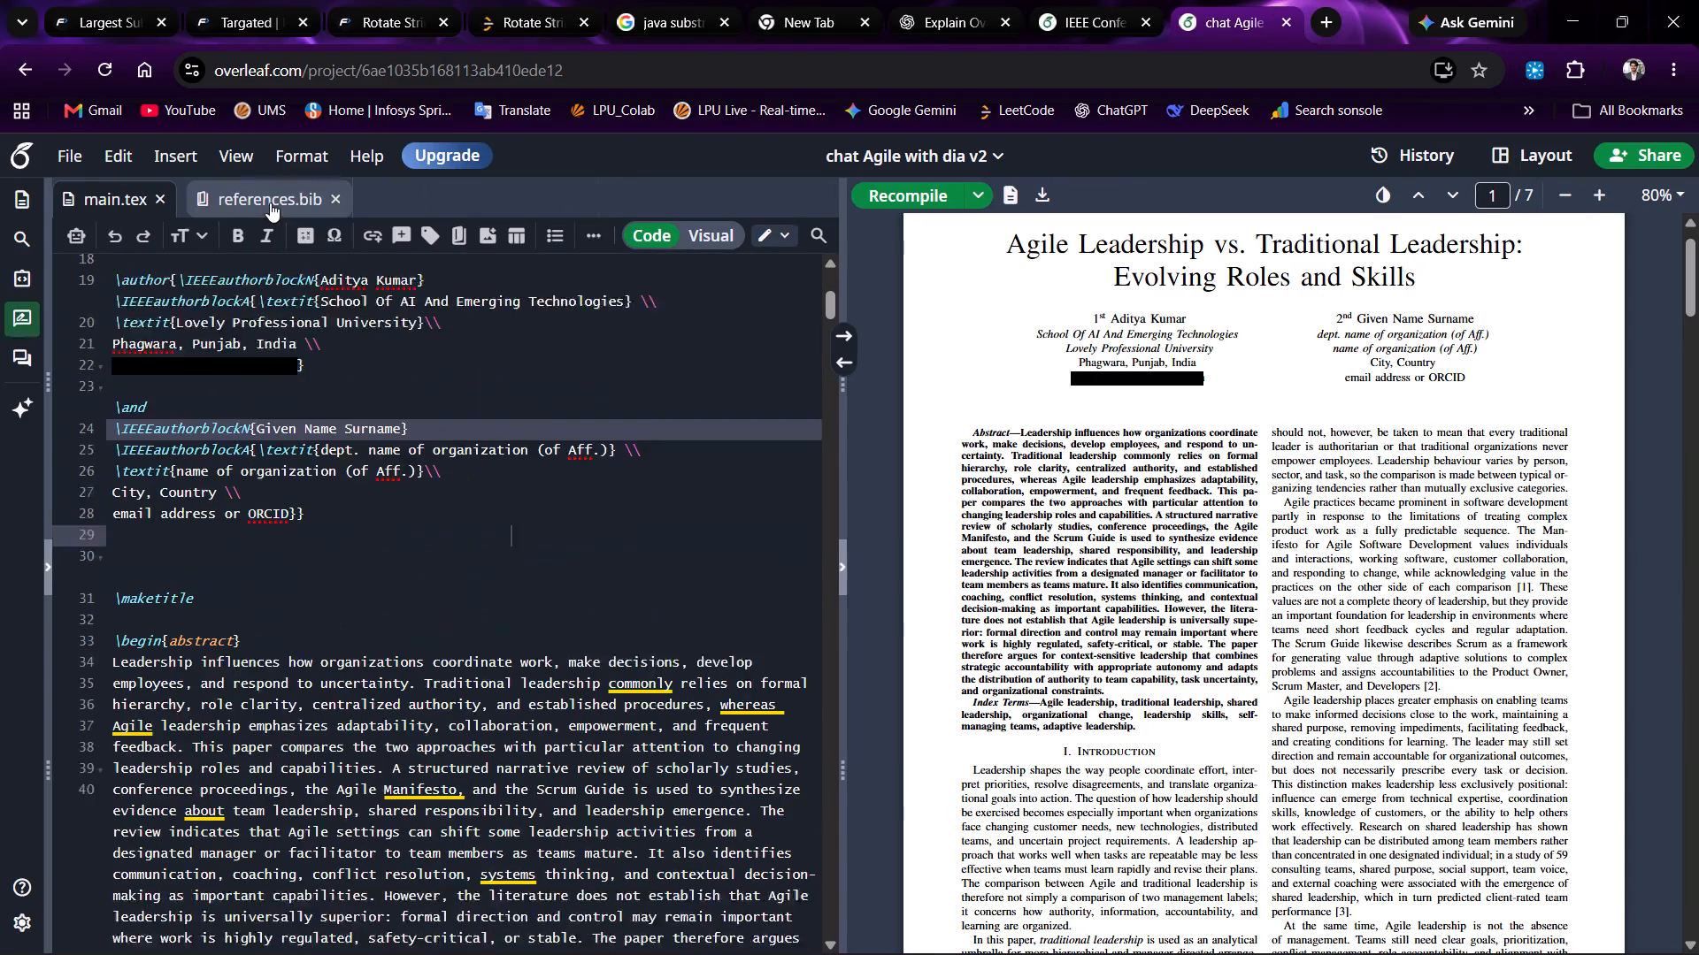
click(1332, 8)
key(ctrl+j)
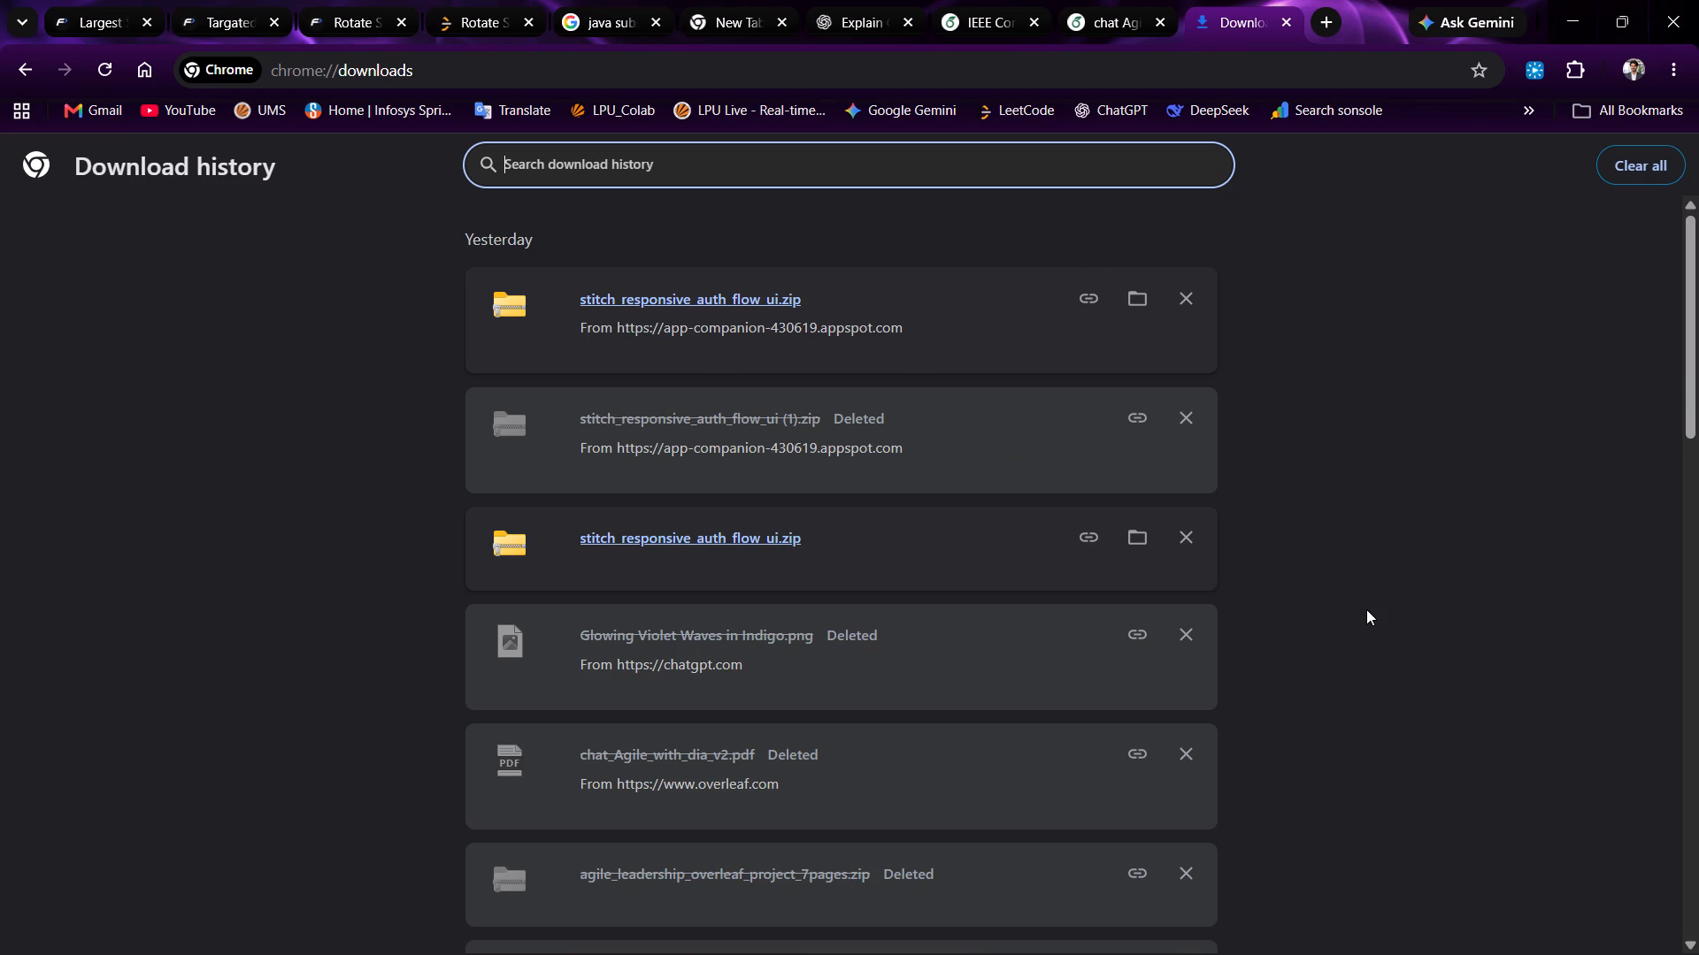
View APRIL1-12.pdf from the download history, then close its tab.
scroll(1366, 609, down, 5)
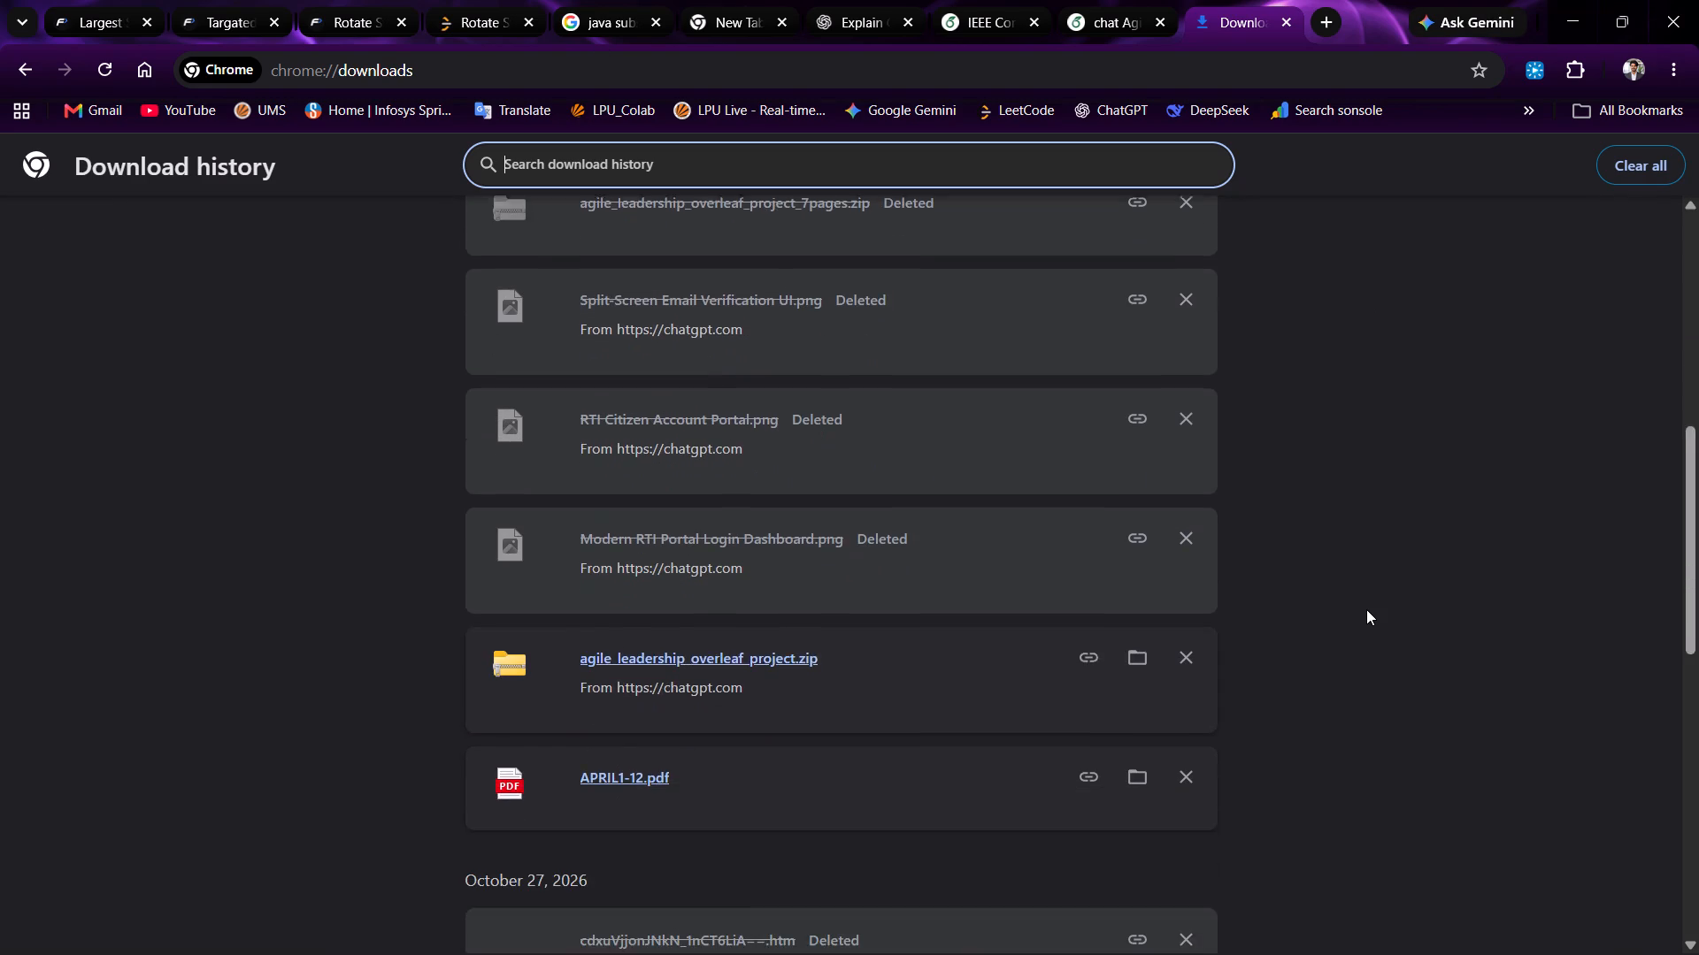
scroll(1366, 609, down, 4)
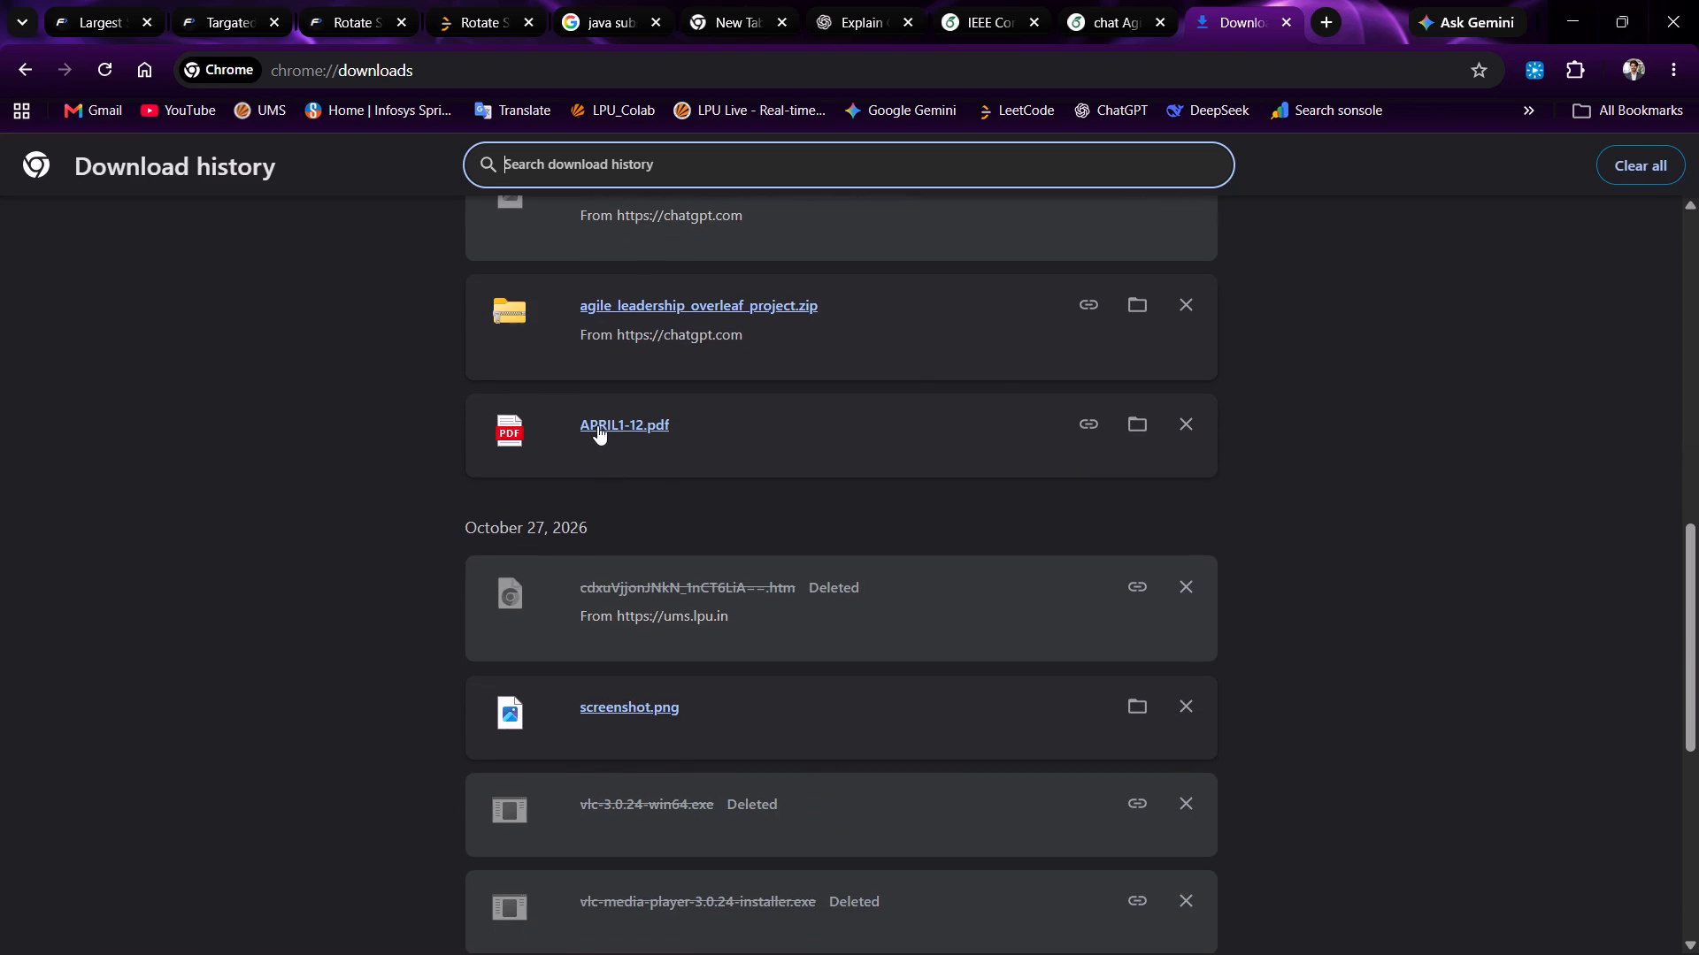
click(627, 425)
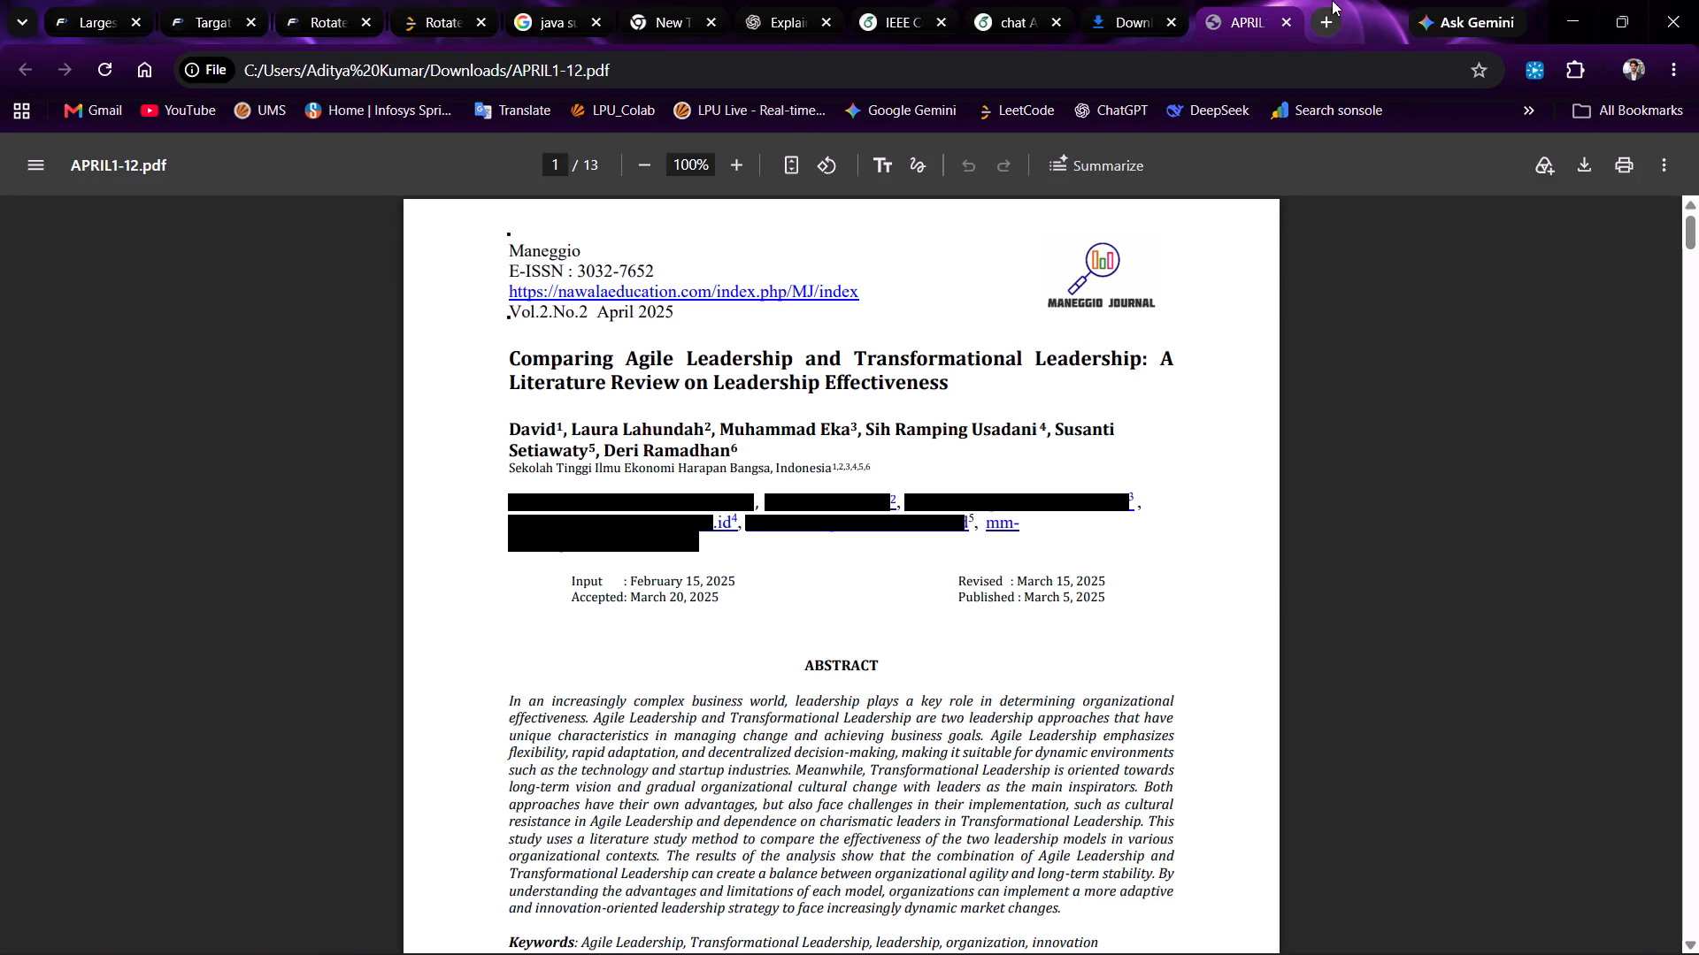
click(1293, 17)
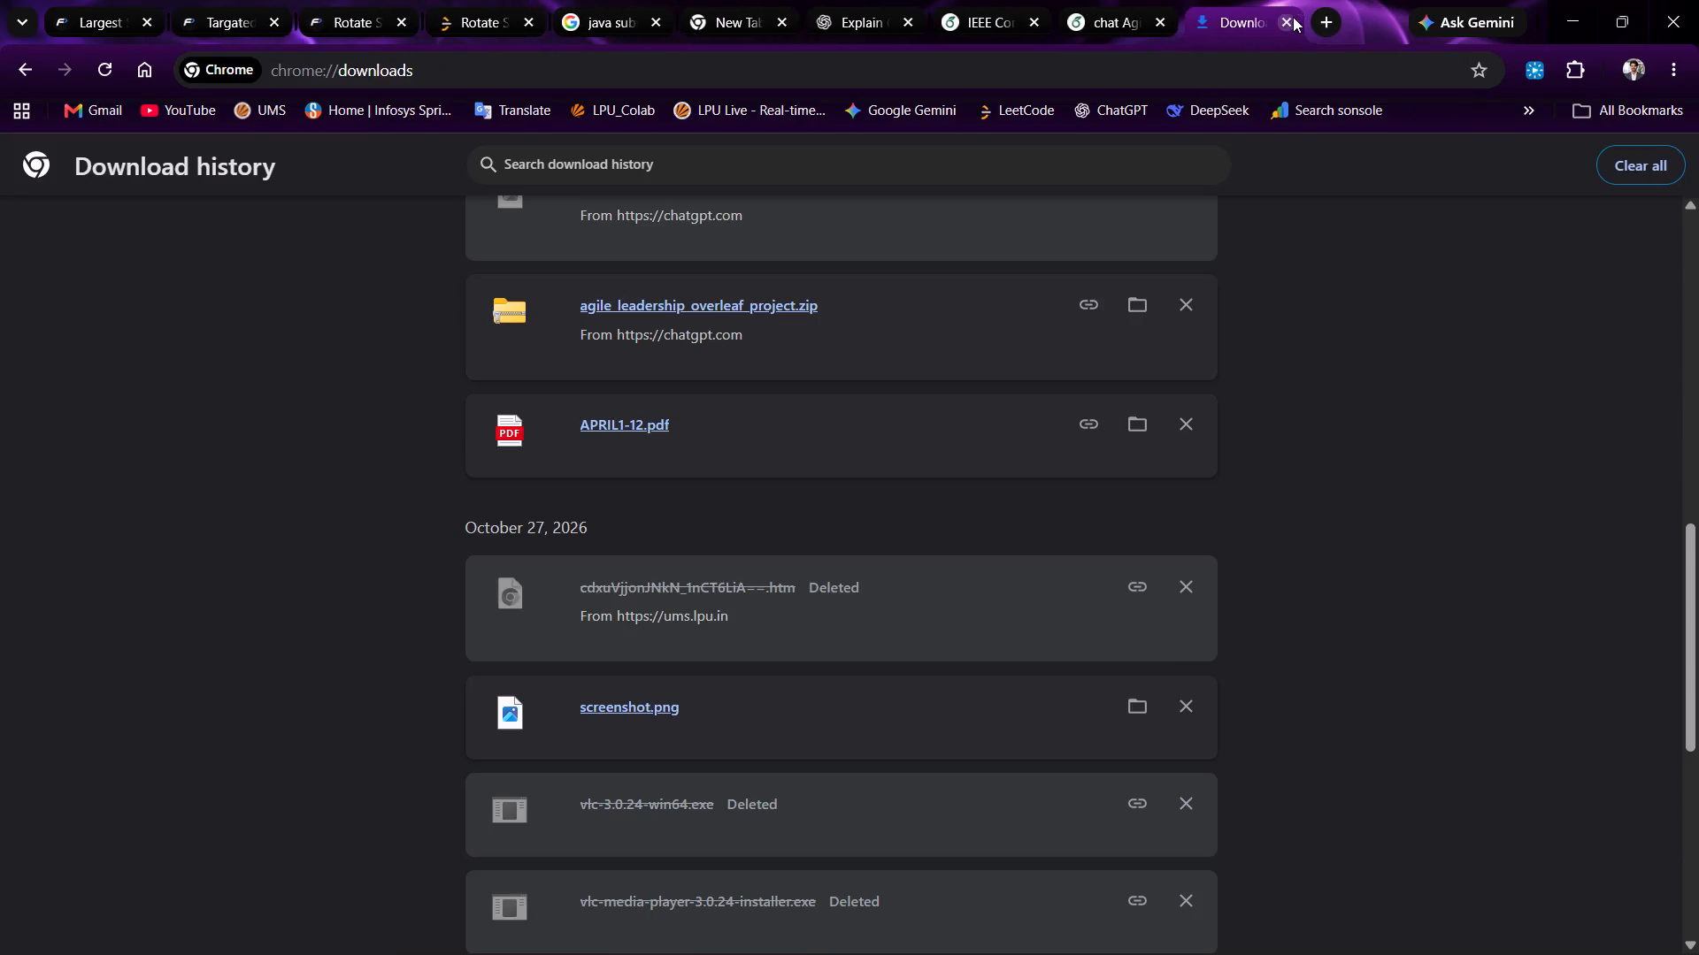
Open the INT373 term paper PDF on Agile from further down the download history.
scroll(1165, 644, down, 7)
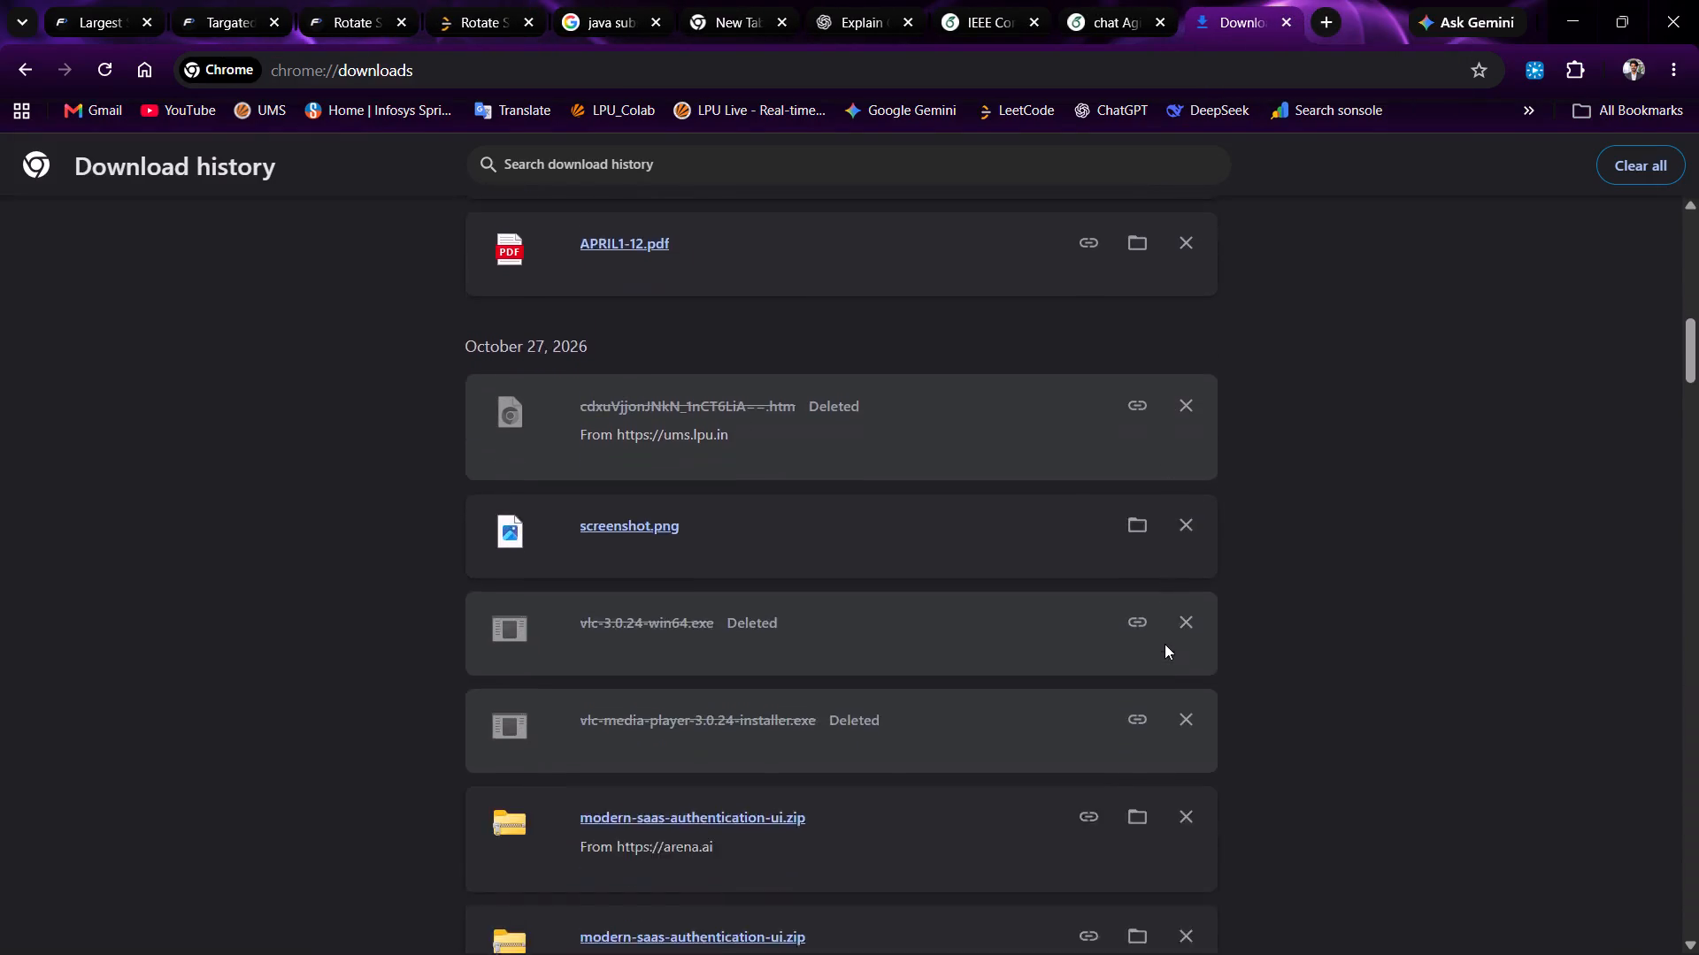
scroll(1165, 644, down, 4)
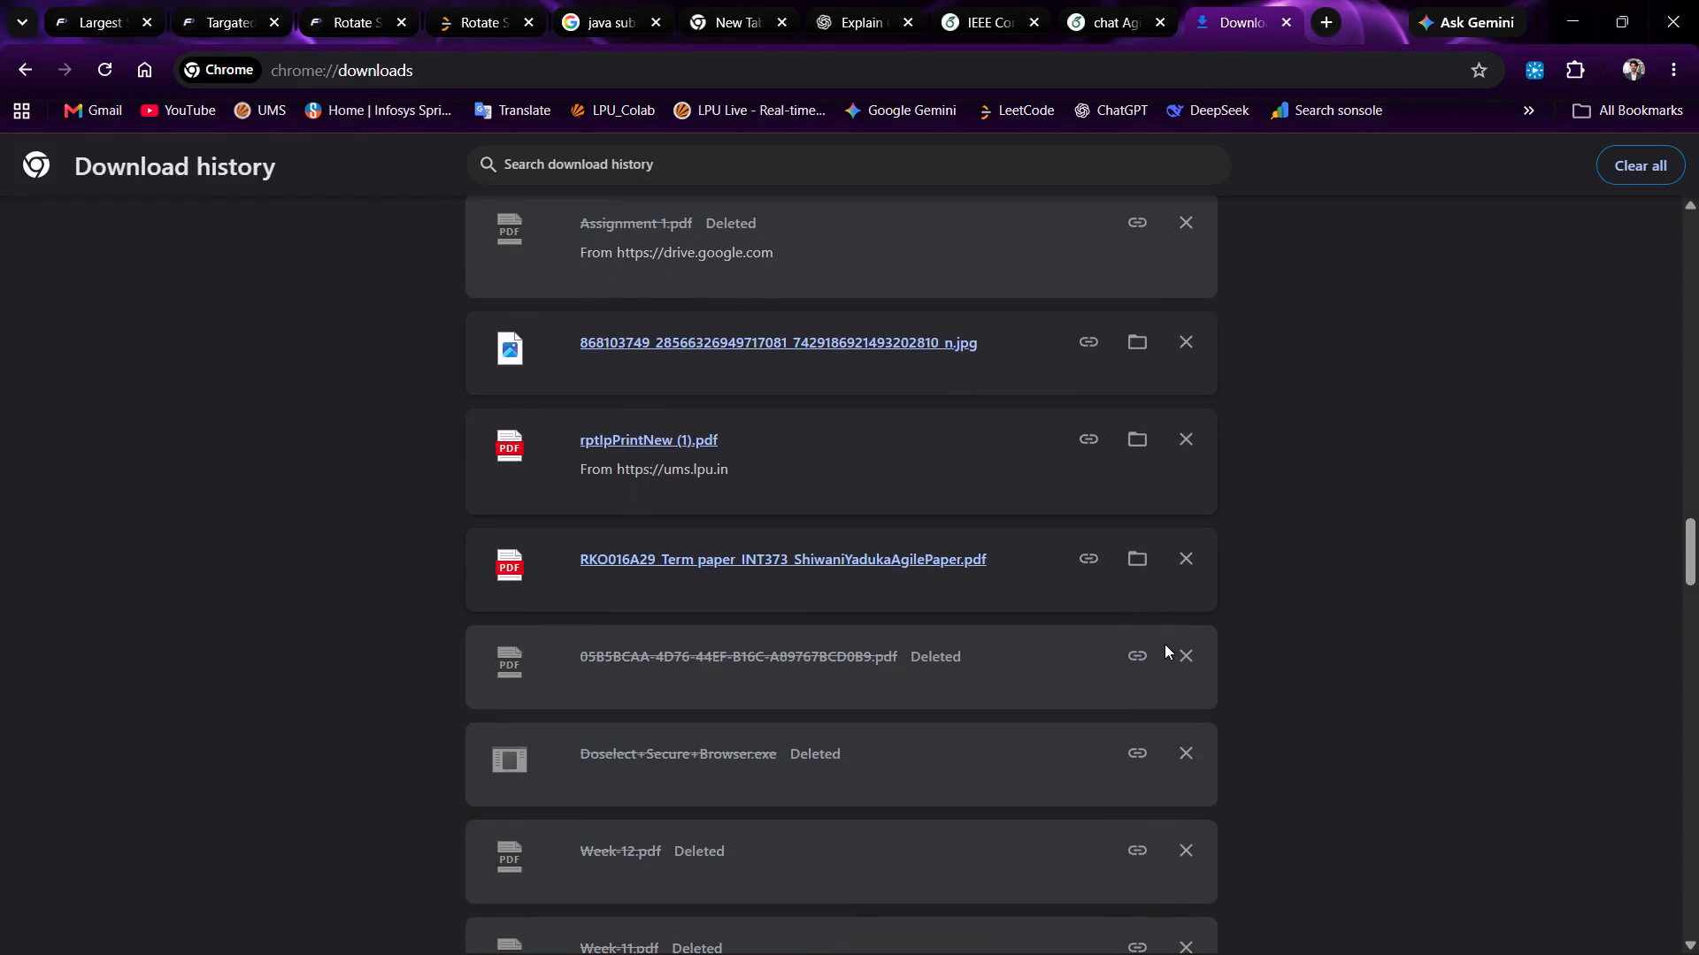
click(749, 553)
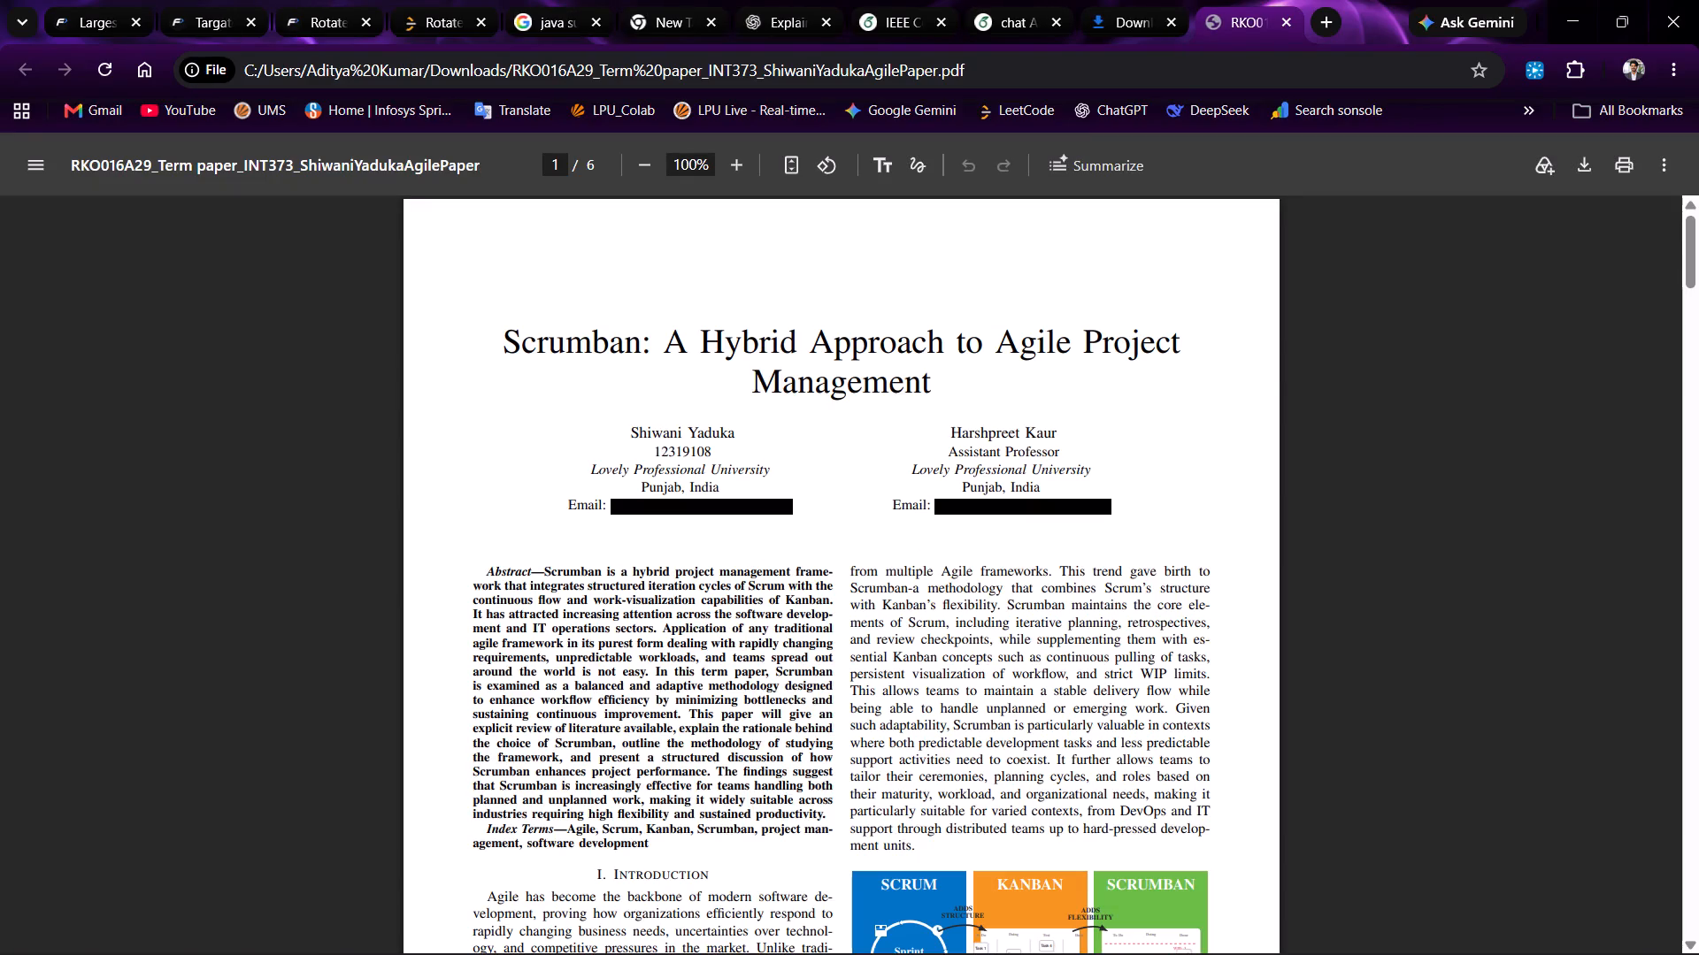
Replace the Given Name Surname placeholder in the second author block of main.tex with the Assistant Professor's name copied from the term paper.
drag(1061, 429, 938, 432)
key(ctrl+c)
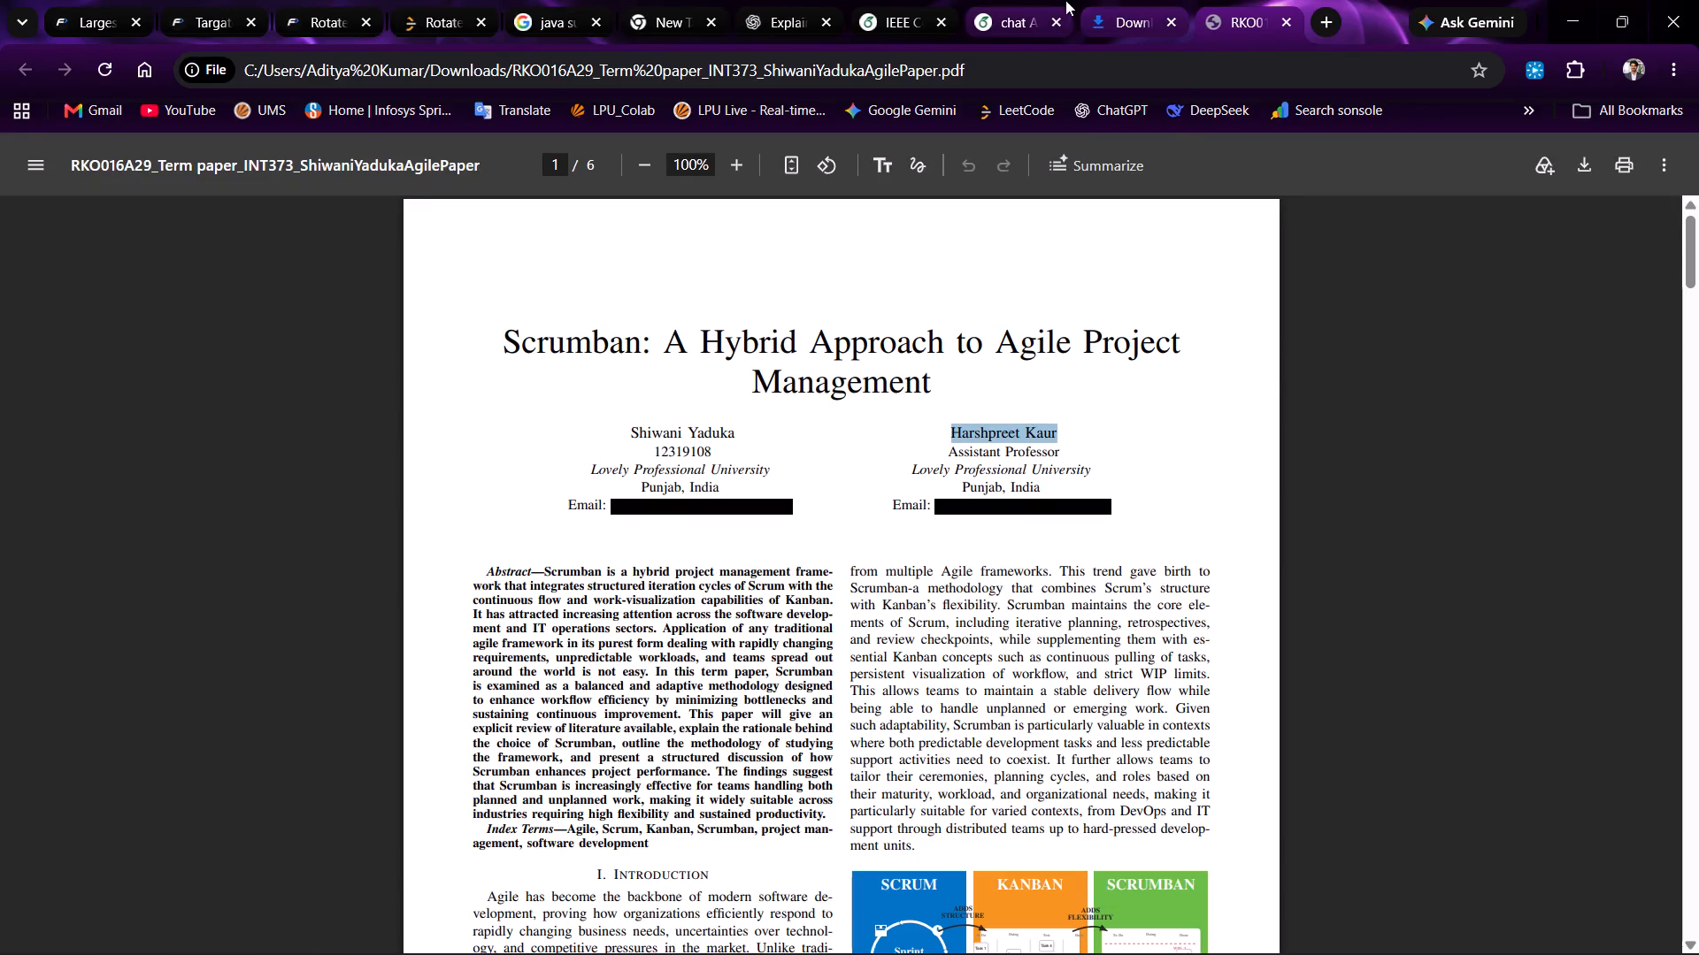
click(1173, 17)
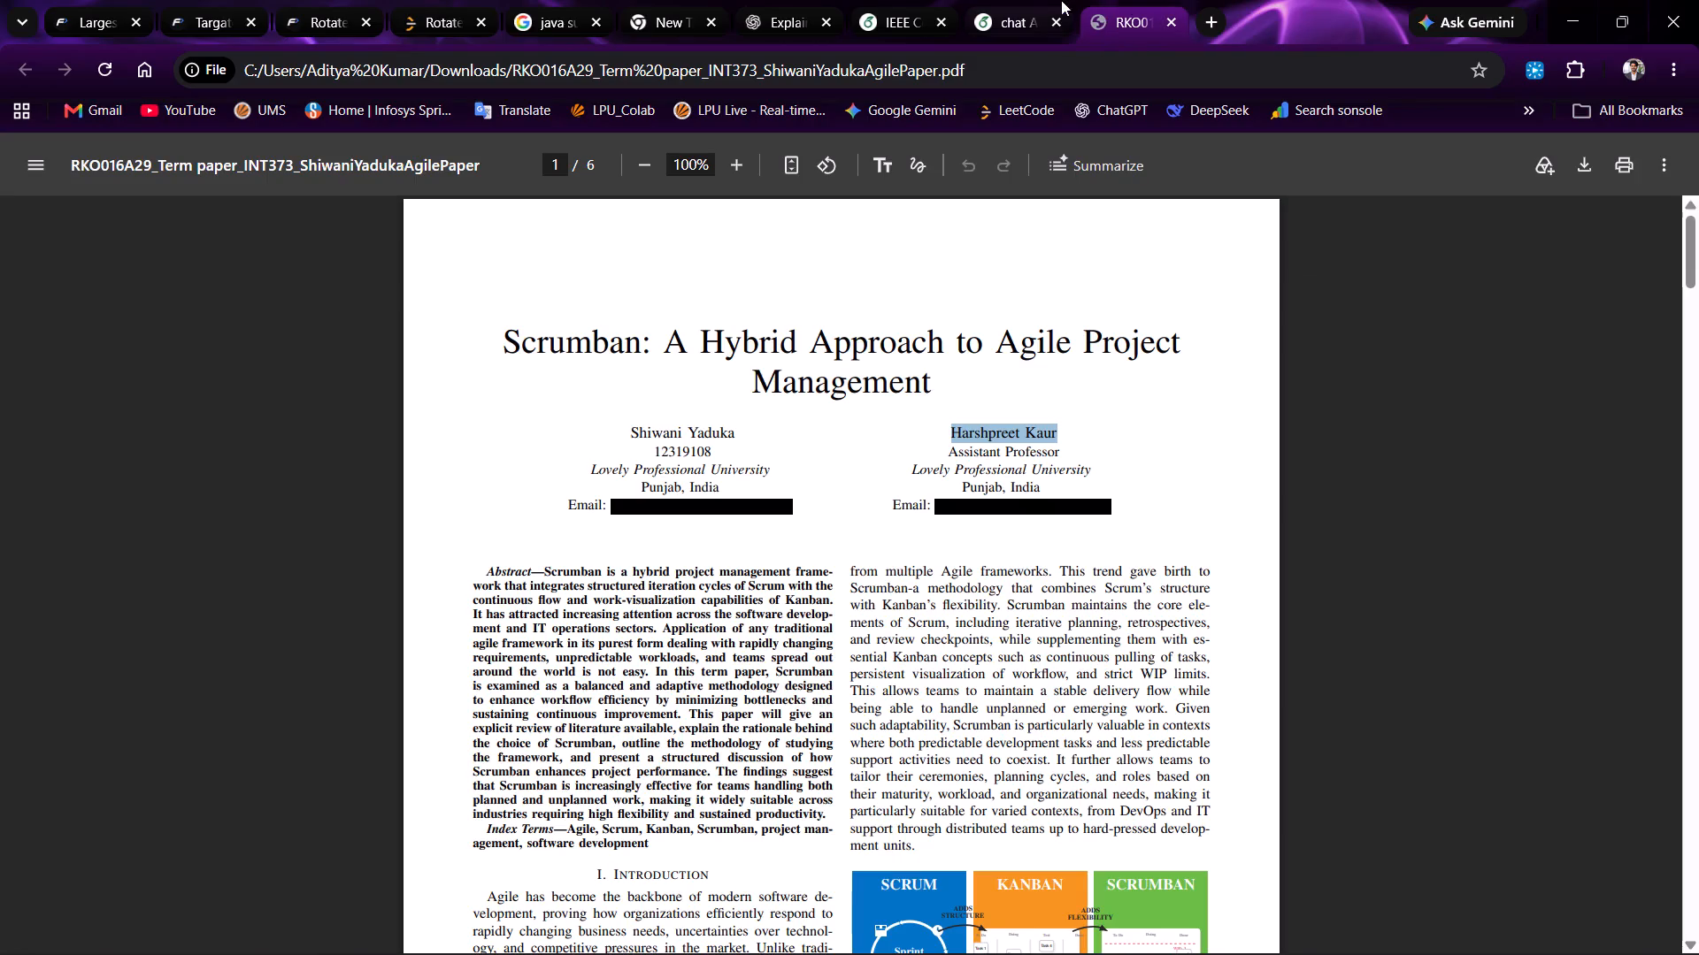
click(1049, 0)
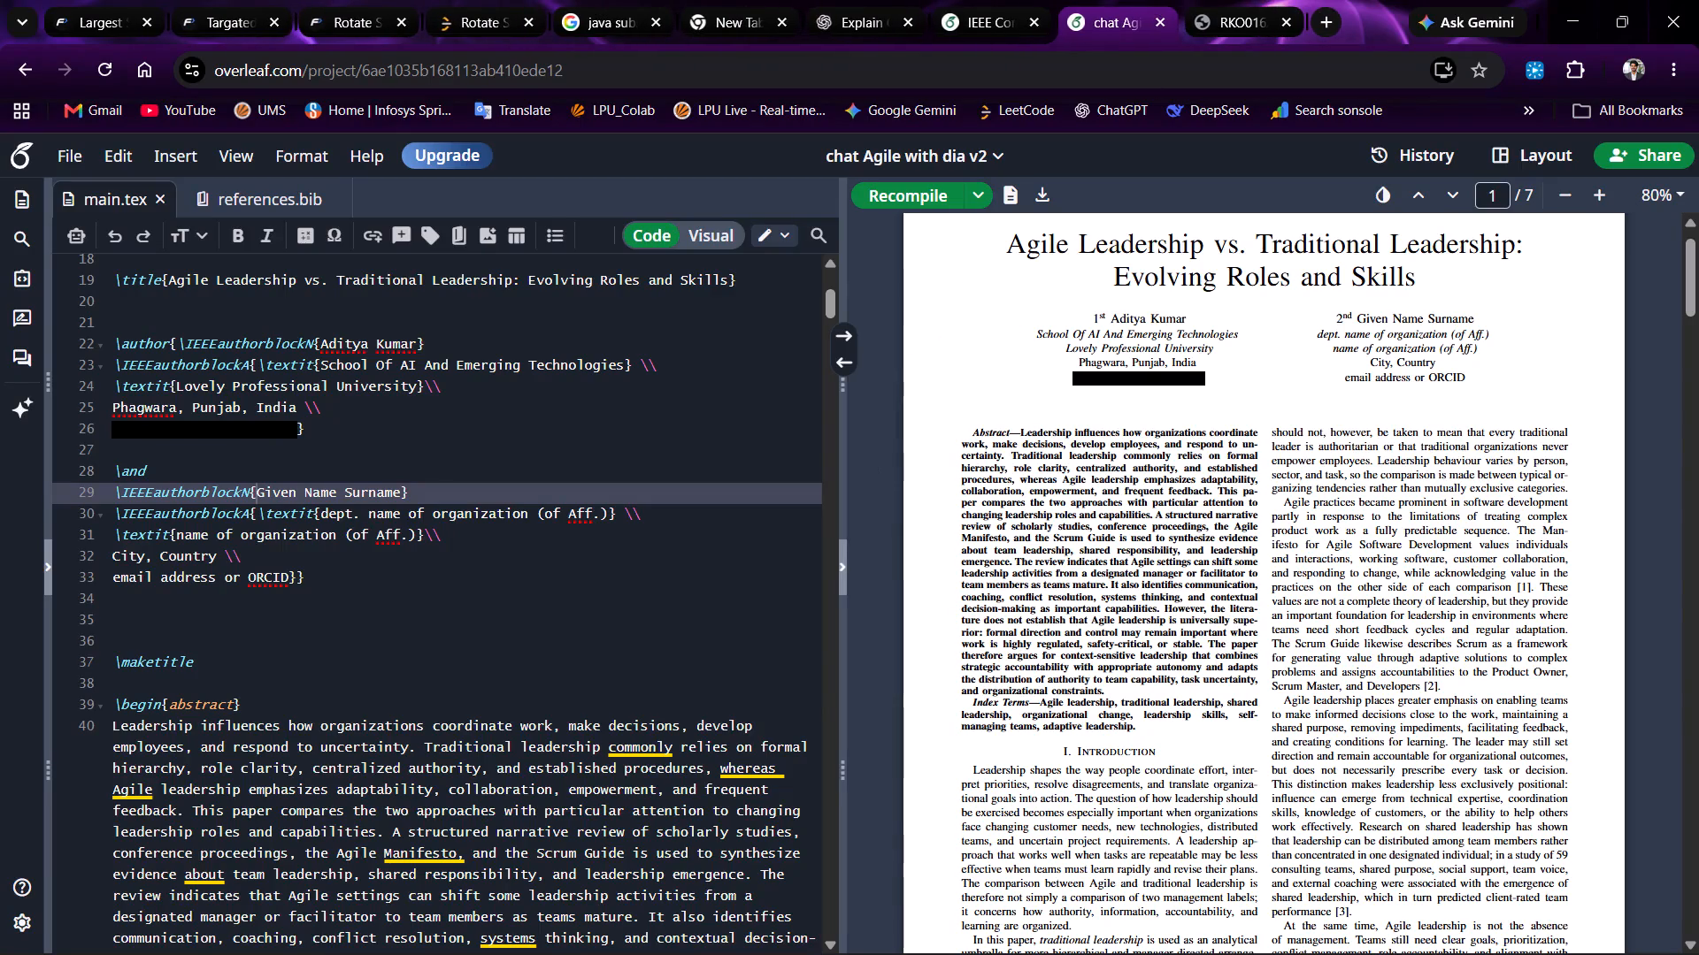
drag(402, 493, 276, 496)
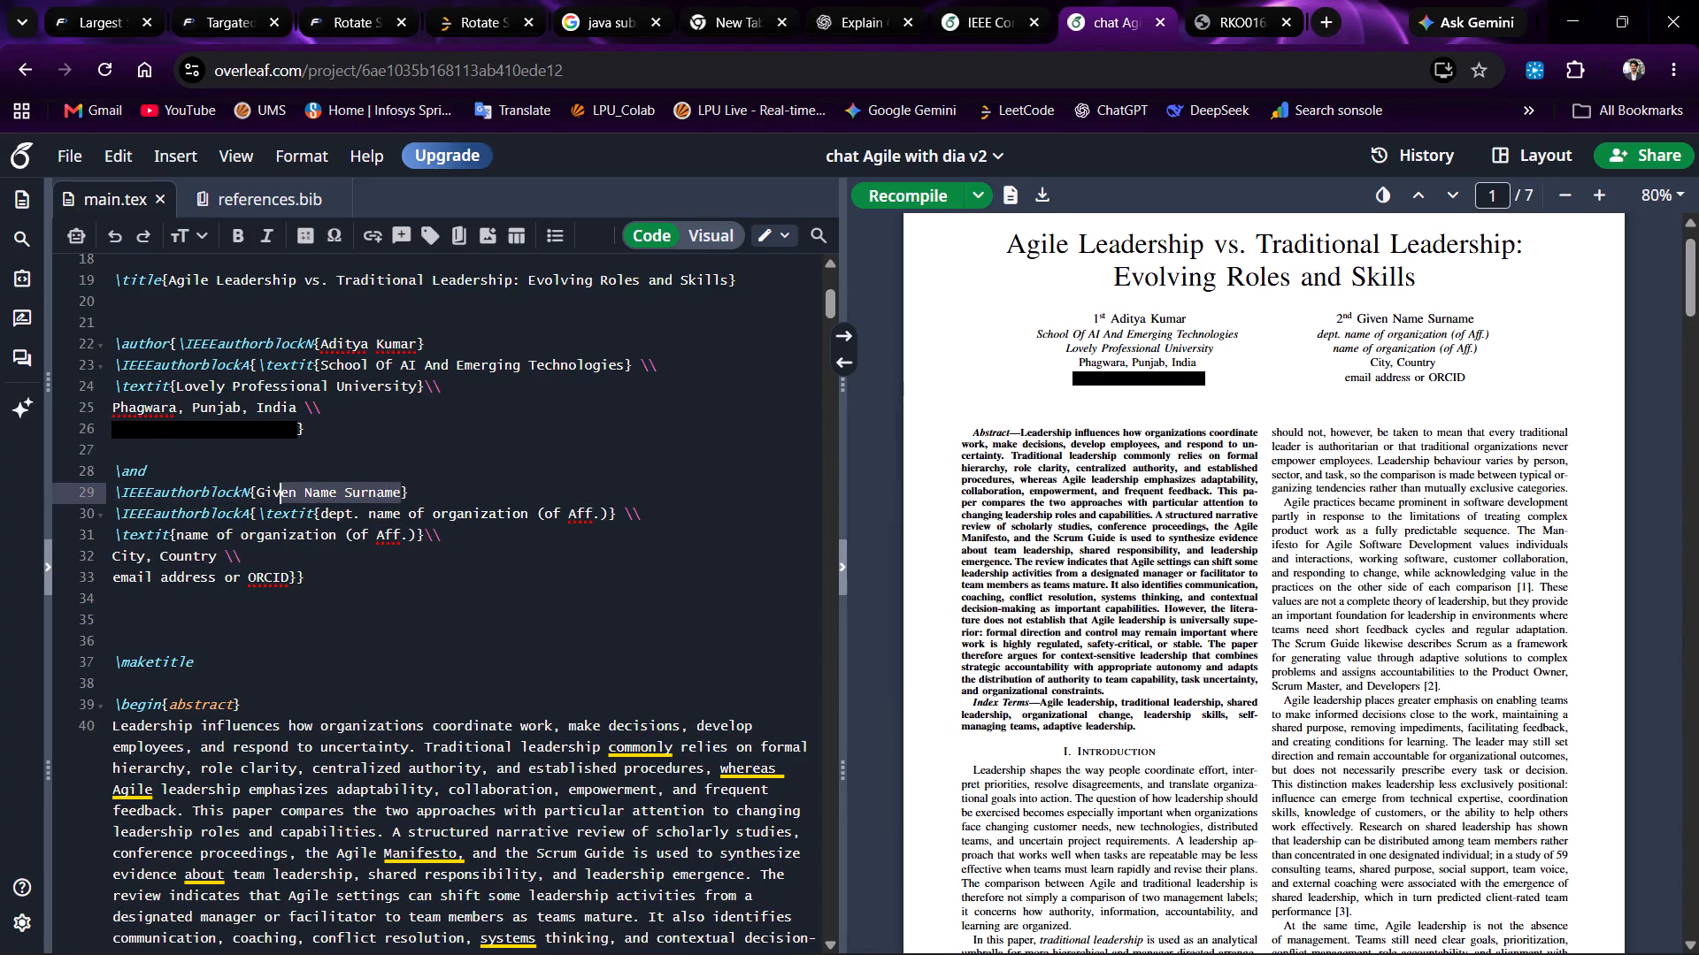
drag(276, 496, 255, 497)
key(ctrl+v)
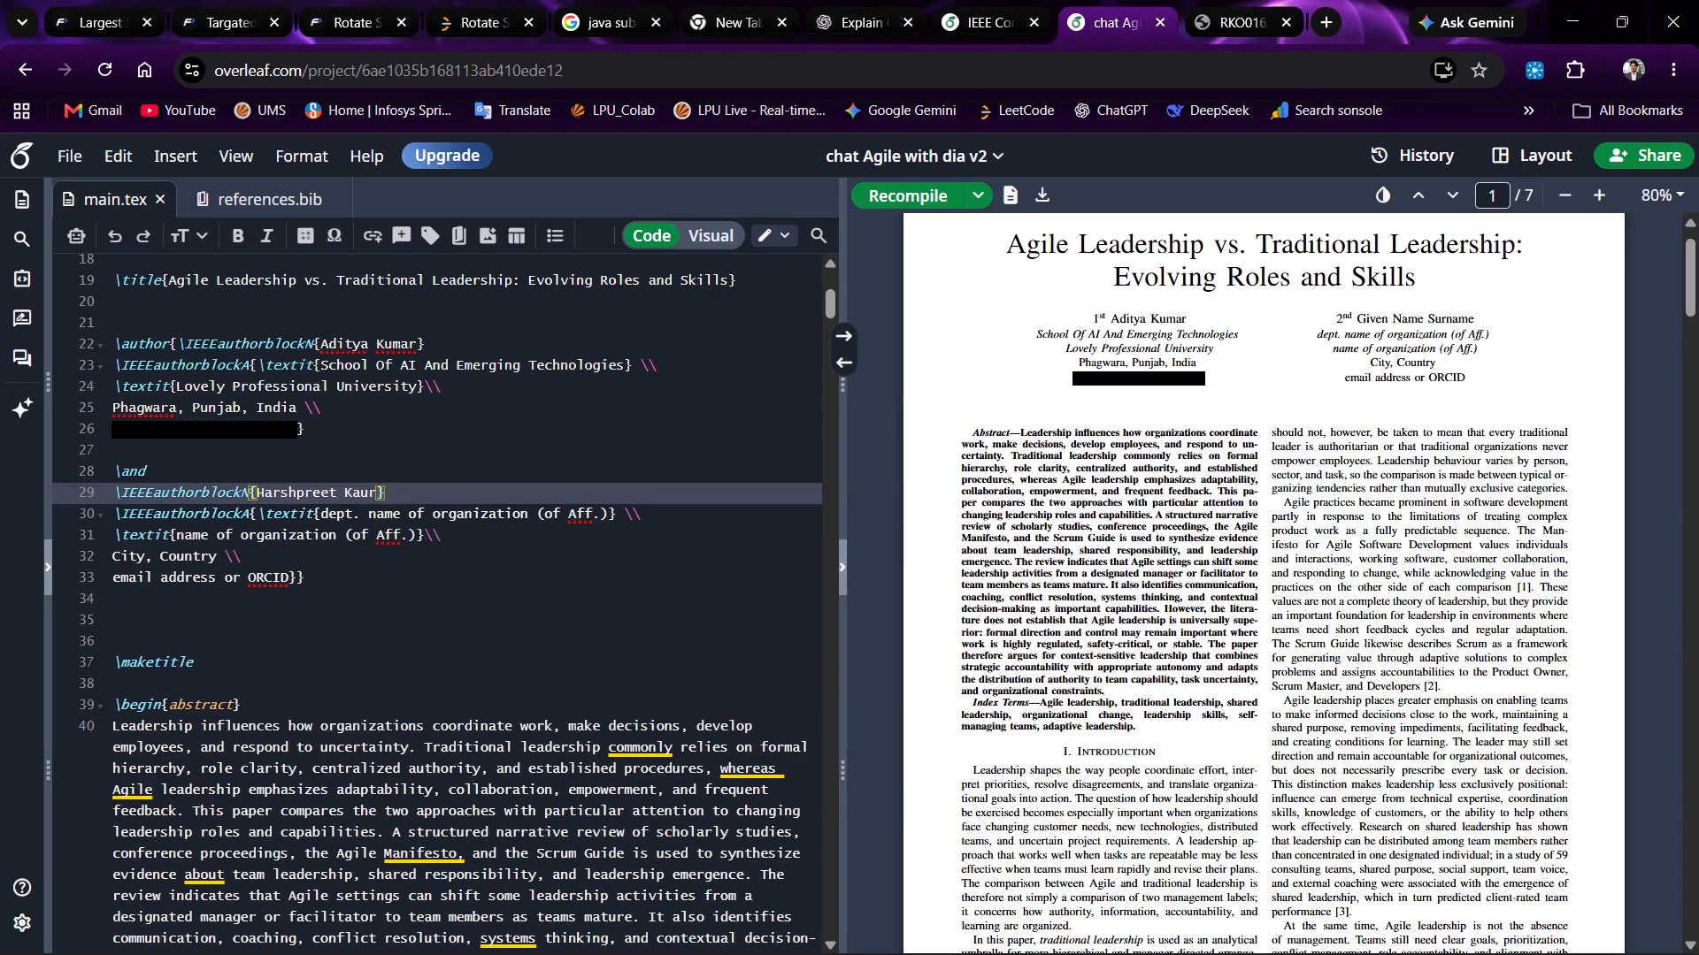
click(434, 494)
Copy the title Assistant Professor from the term paper's second author block and return to the Overleaf paper.
click(1215, 0)
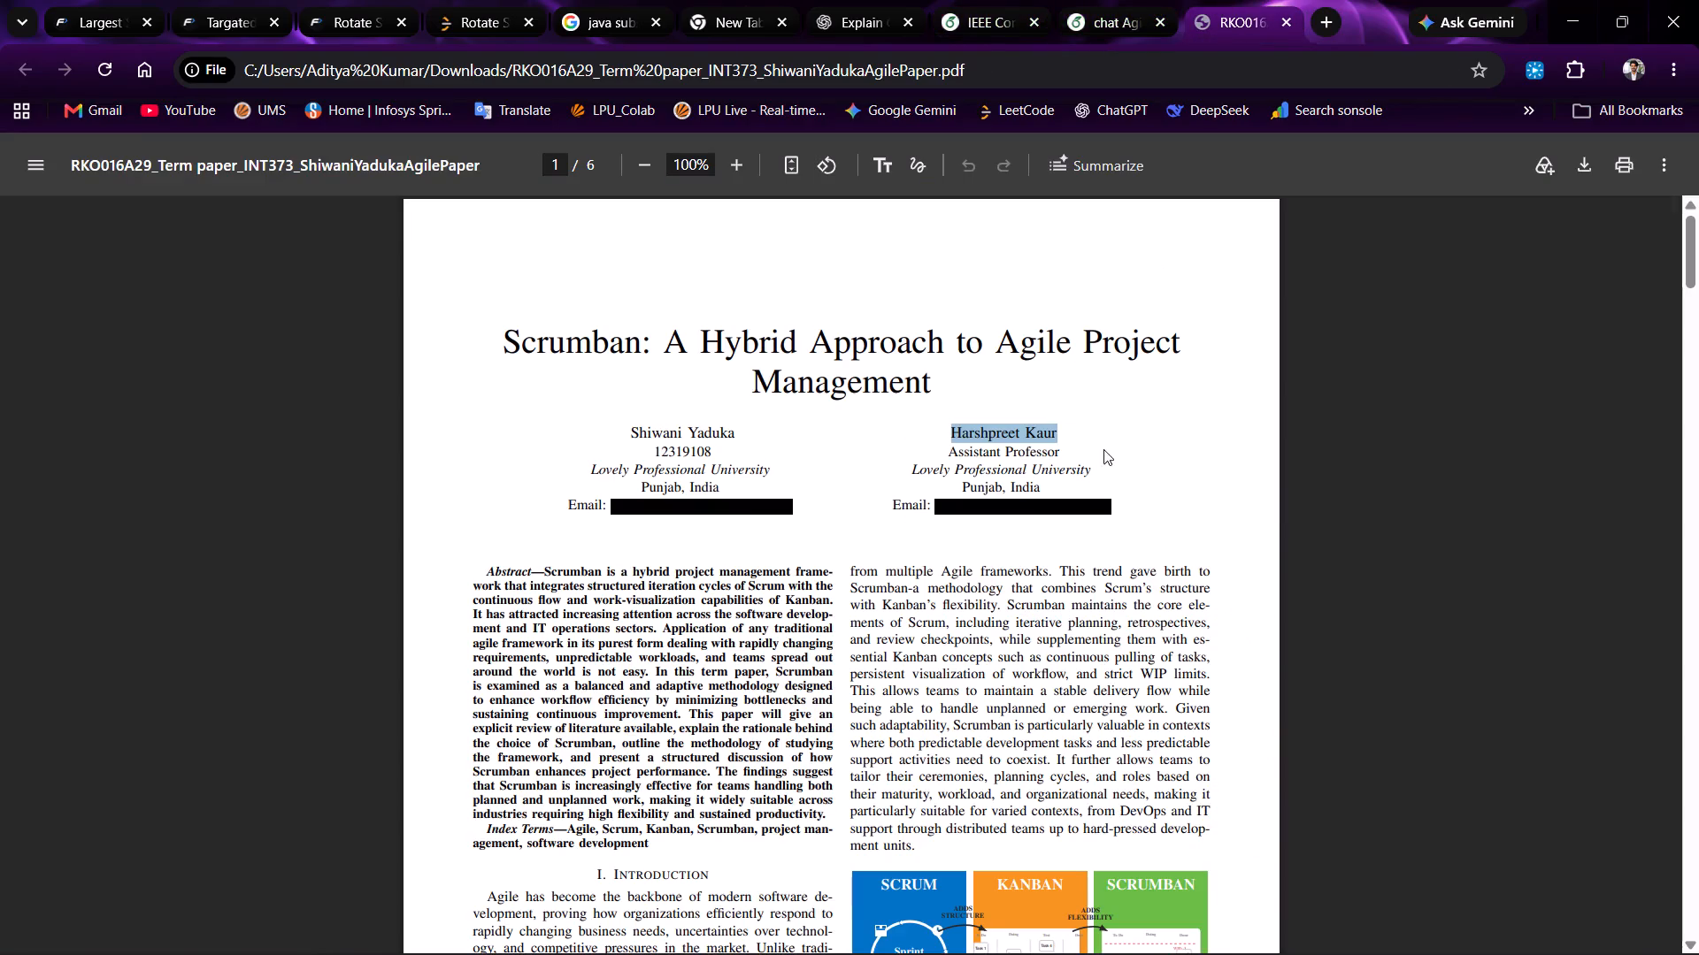
click(1077, 500)
drag(1064, 455, 937, 451)
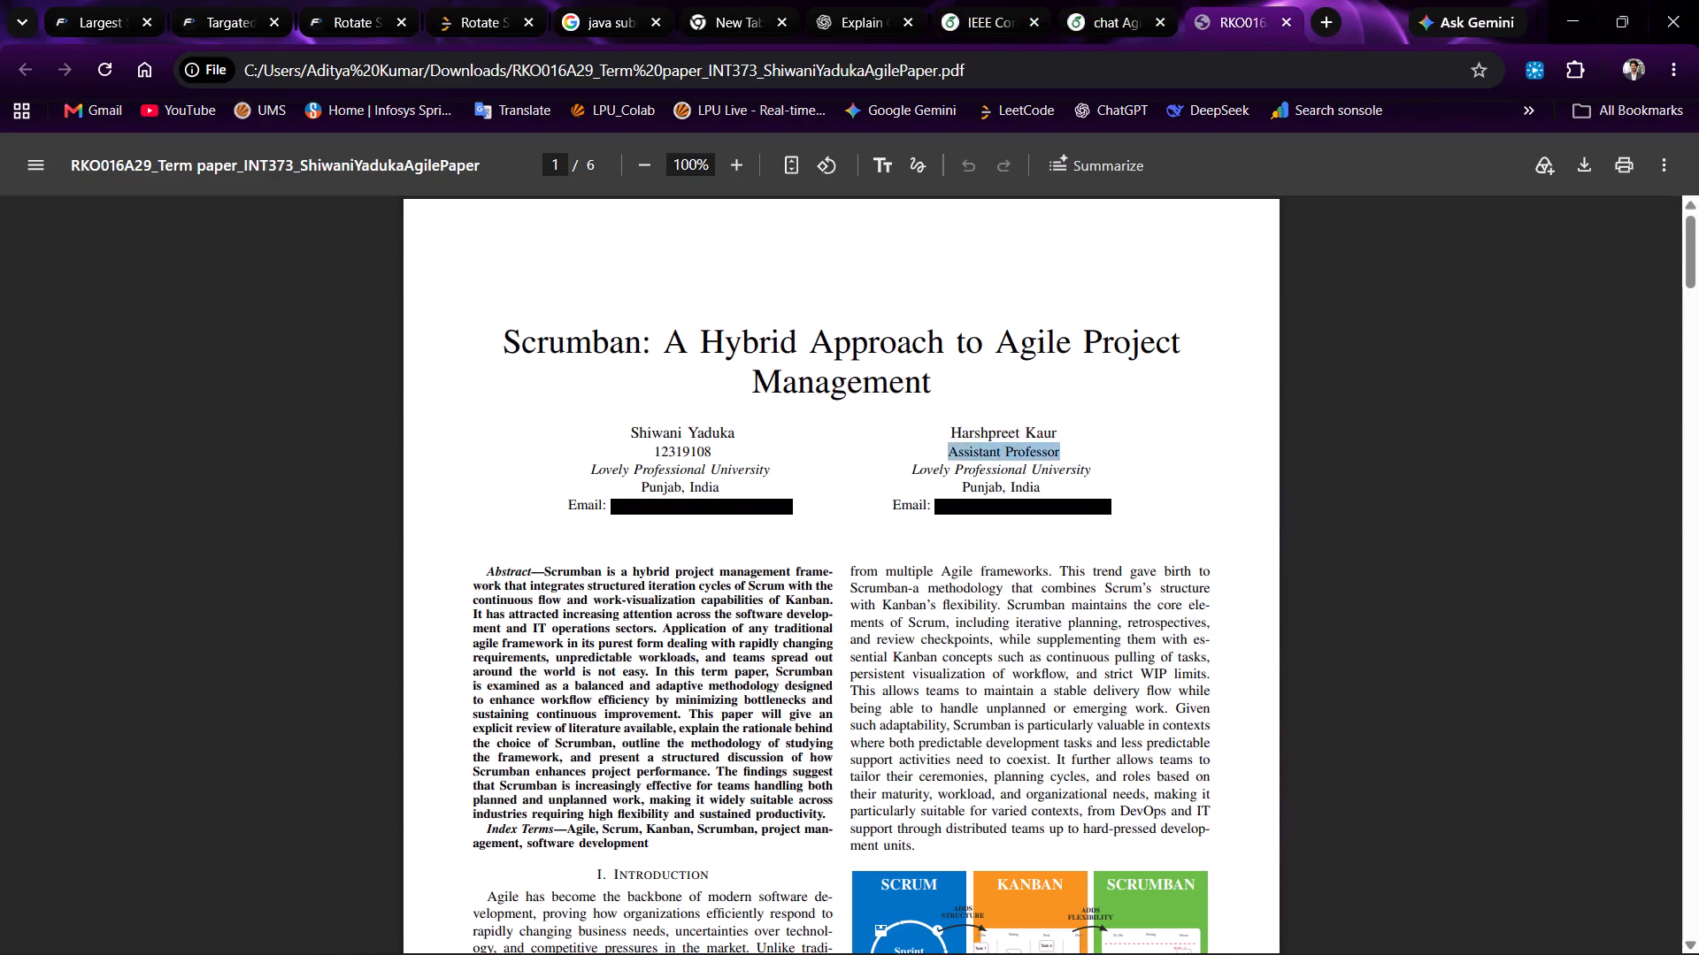
drag(937, 451, 950, 450)
key(ctrl+c)
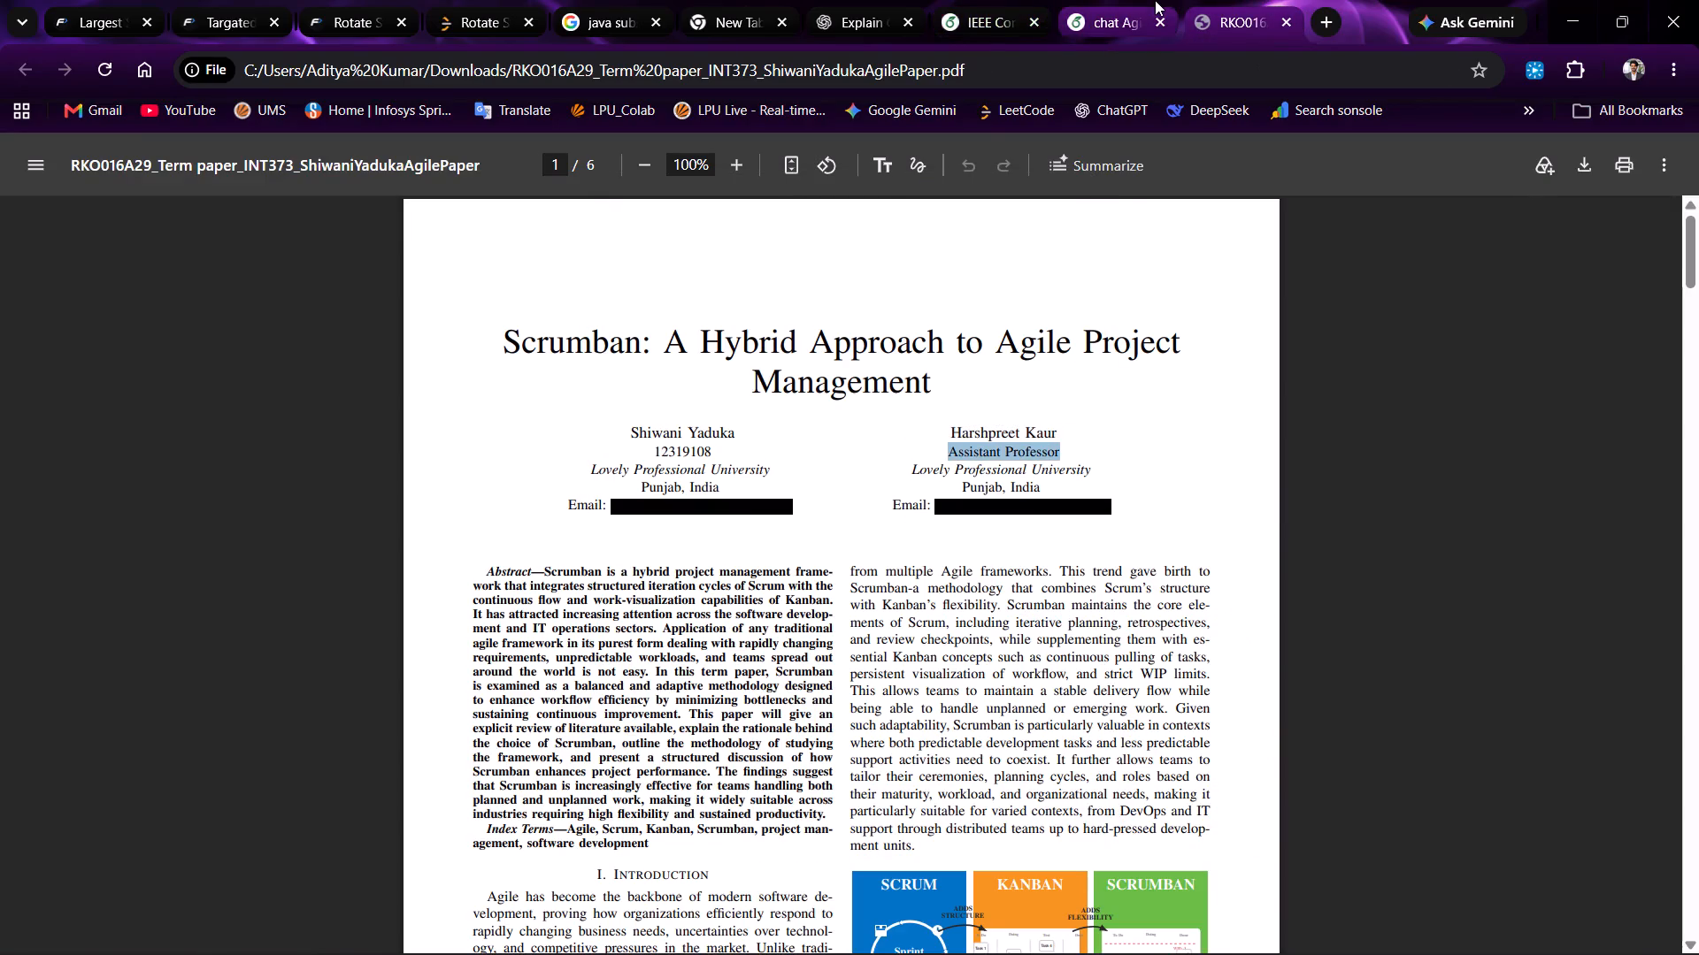
click(1155, 0)
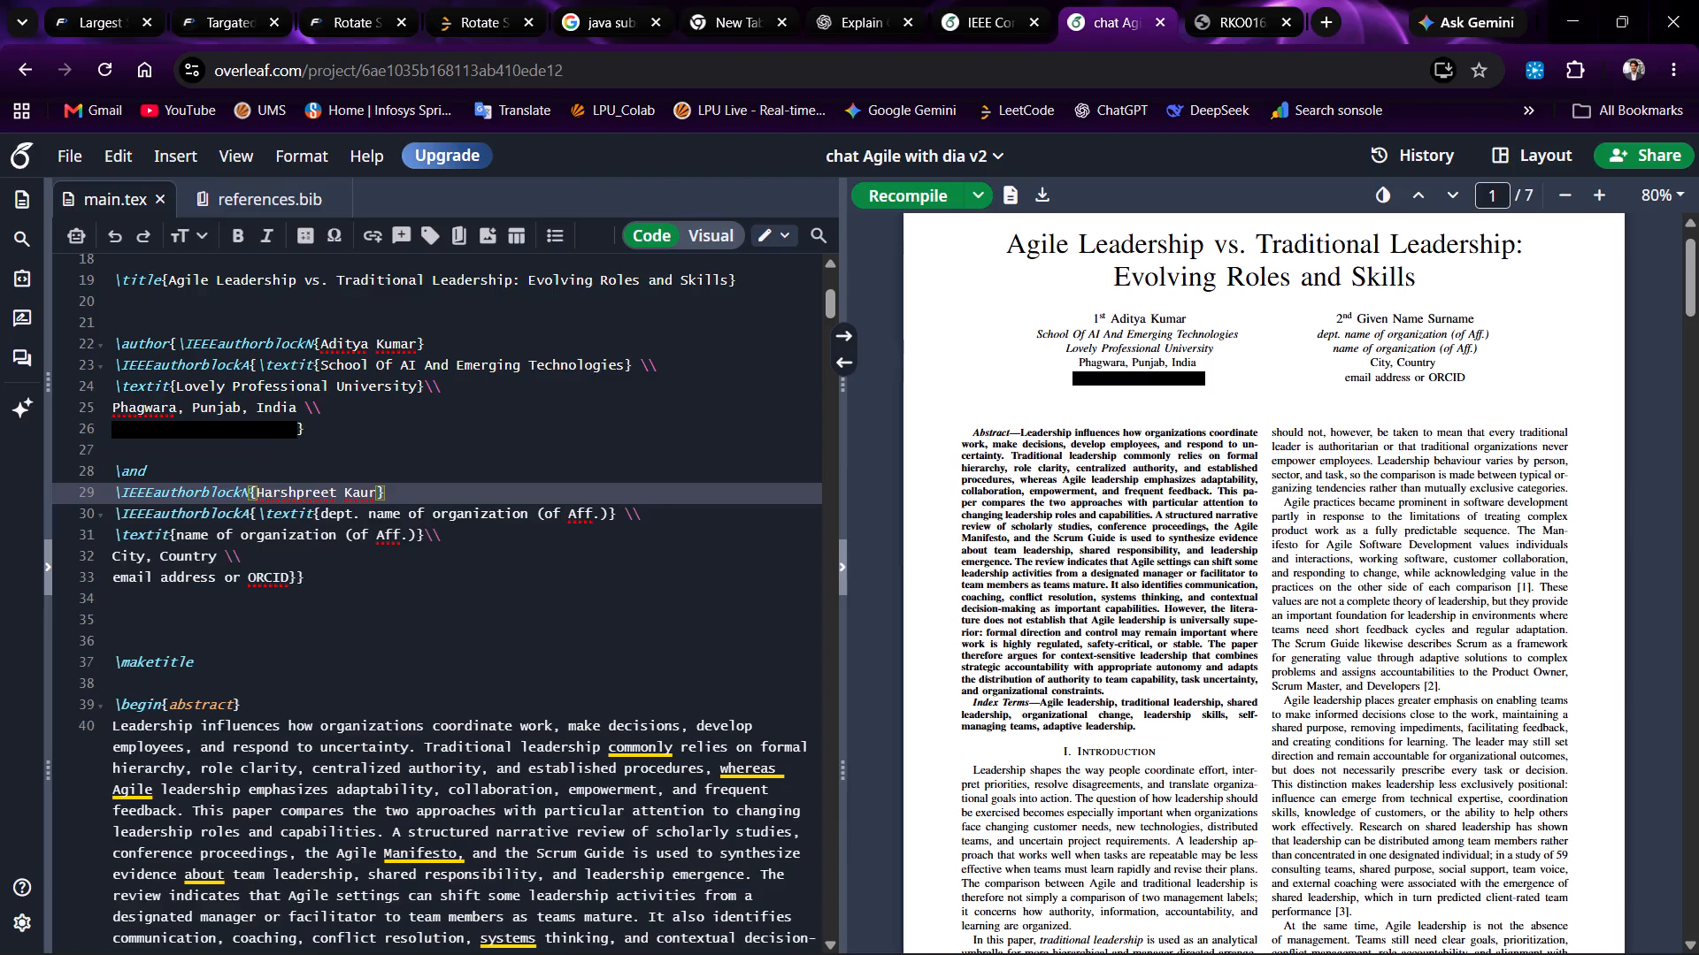
Compare the author details in the term paper with the author blocks in main.tex.
click(1230, 7)
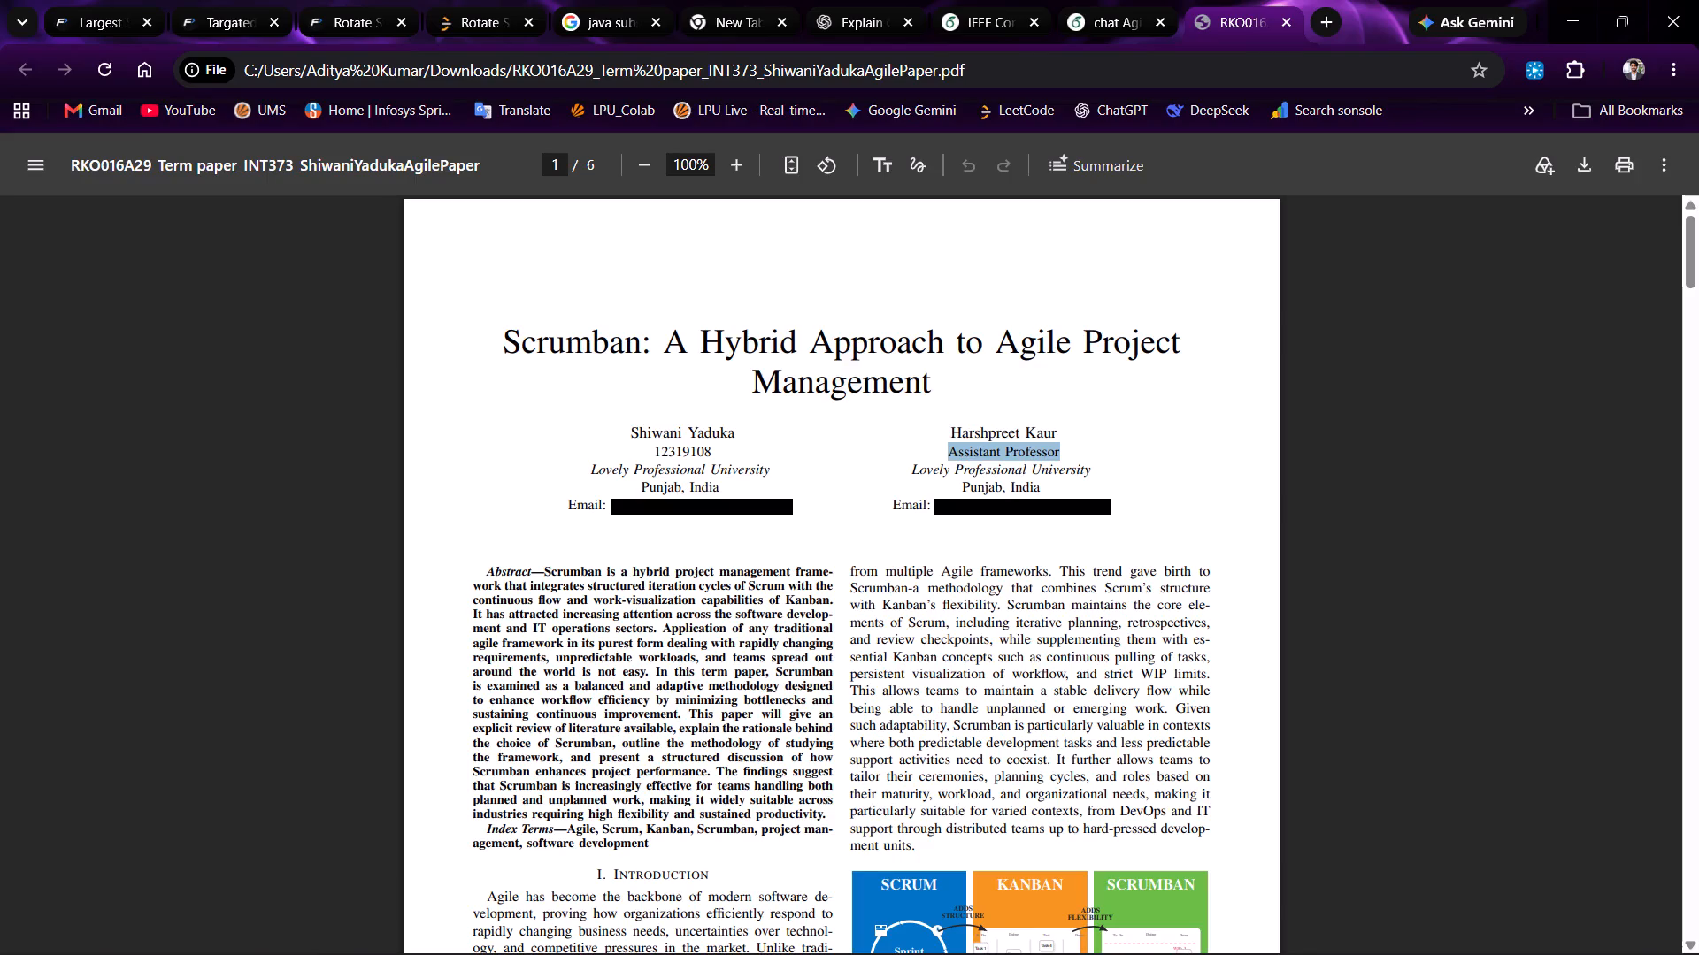
click(1139, 0)
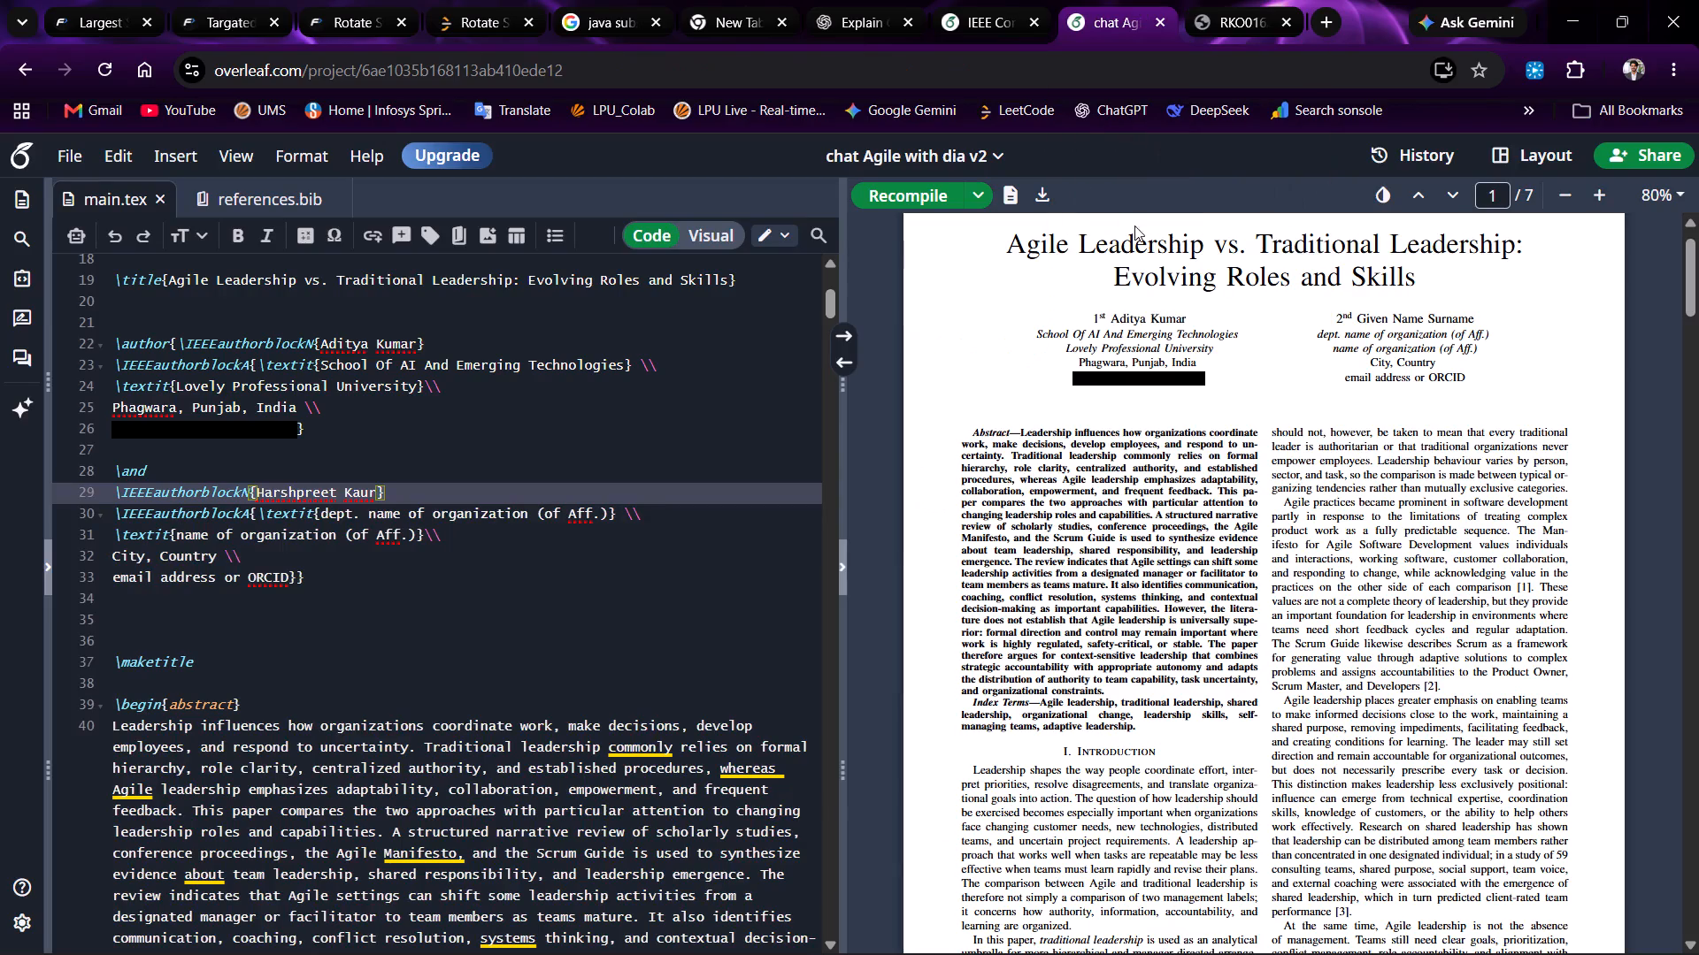
click(1244, 0)
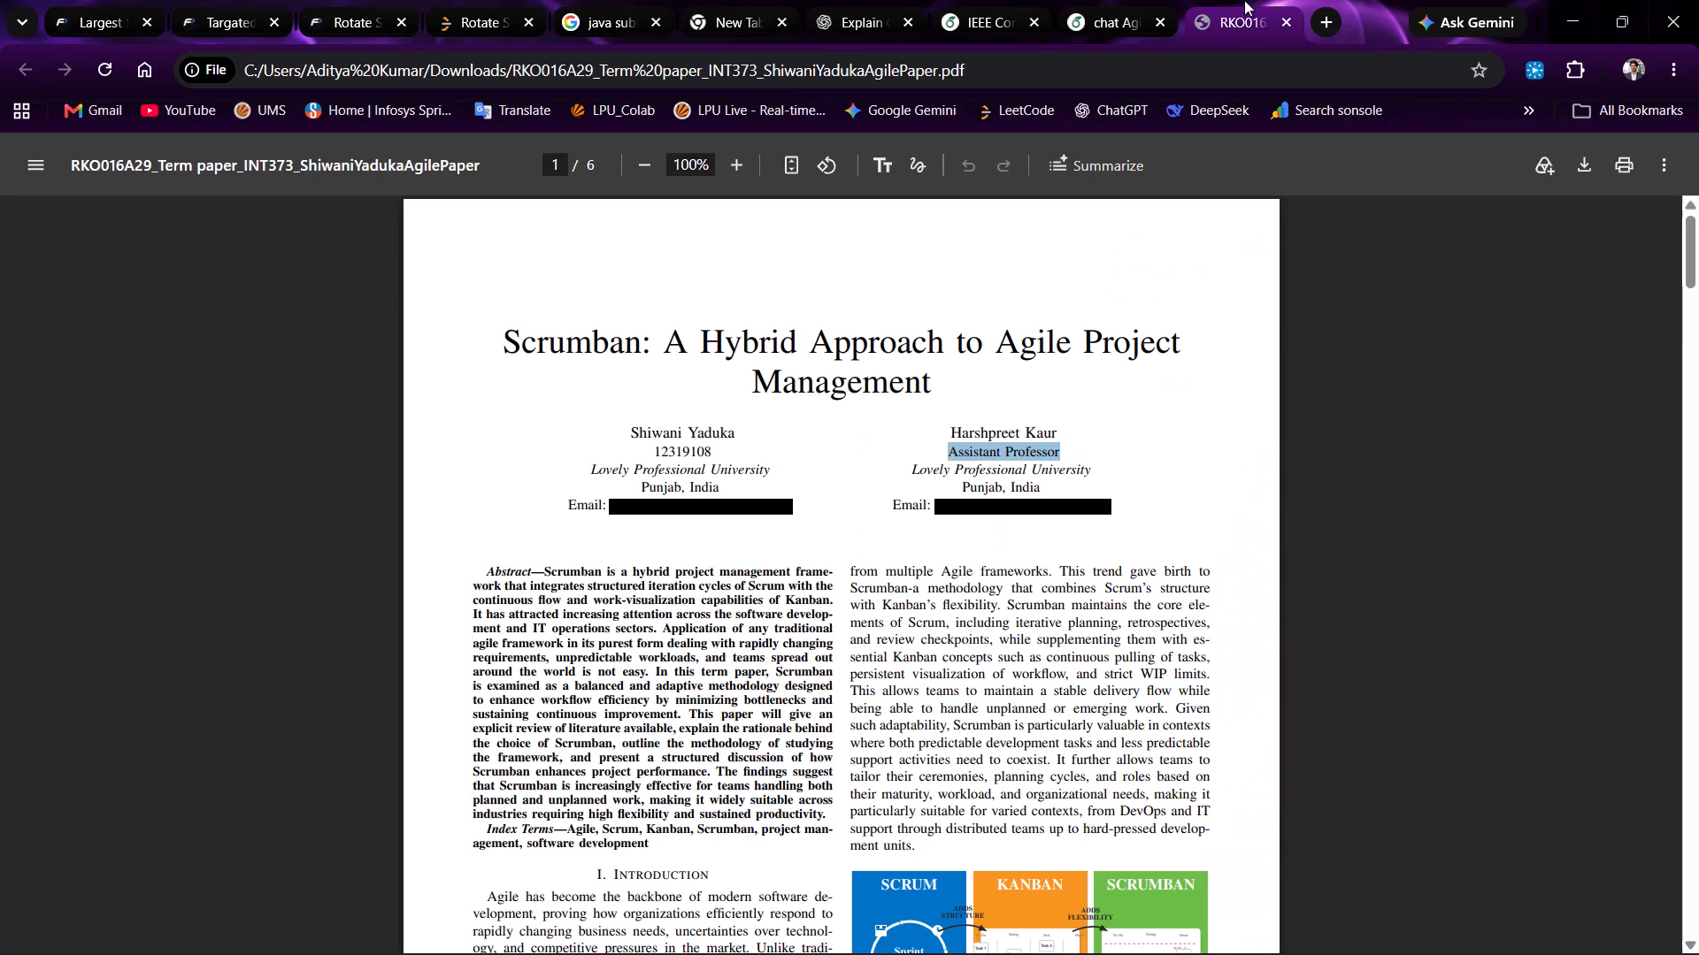
click(1140, 0)
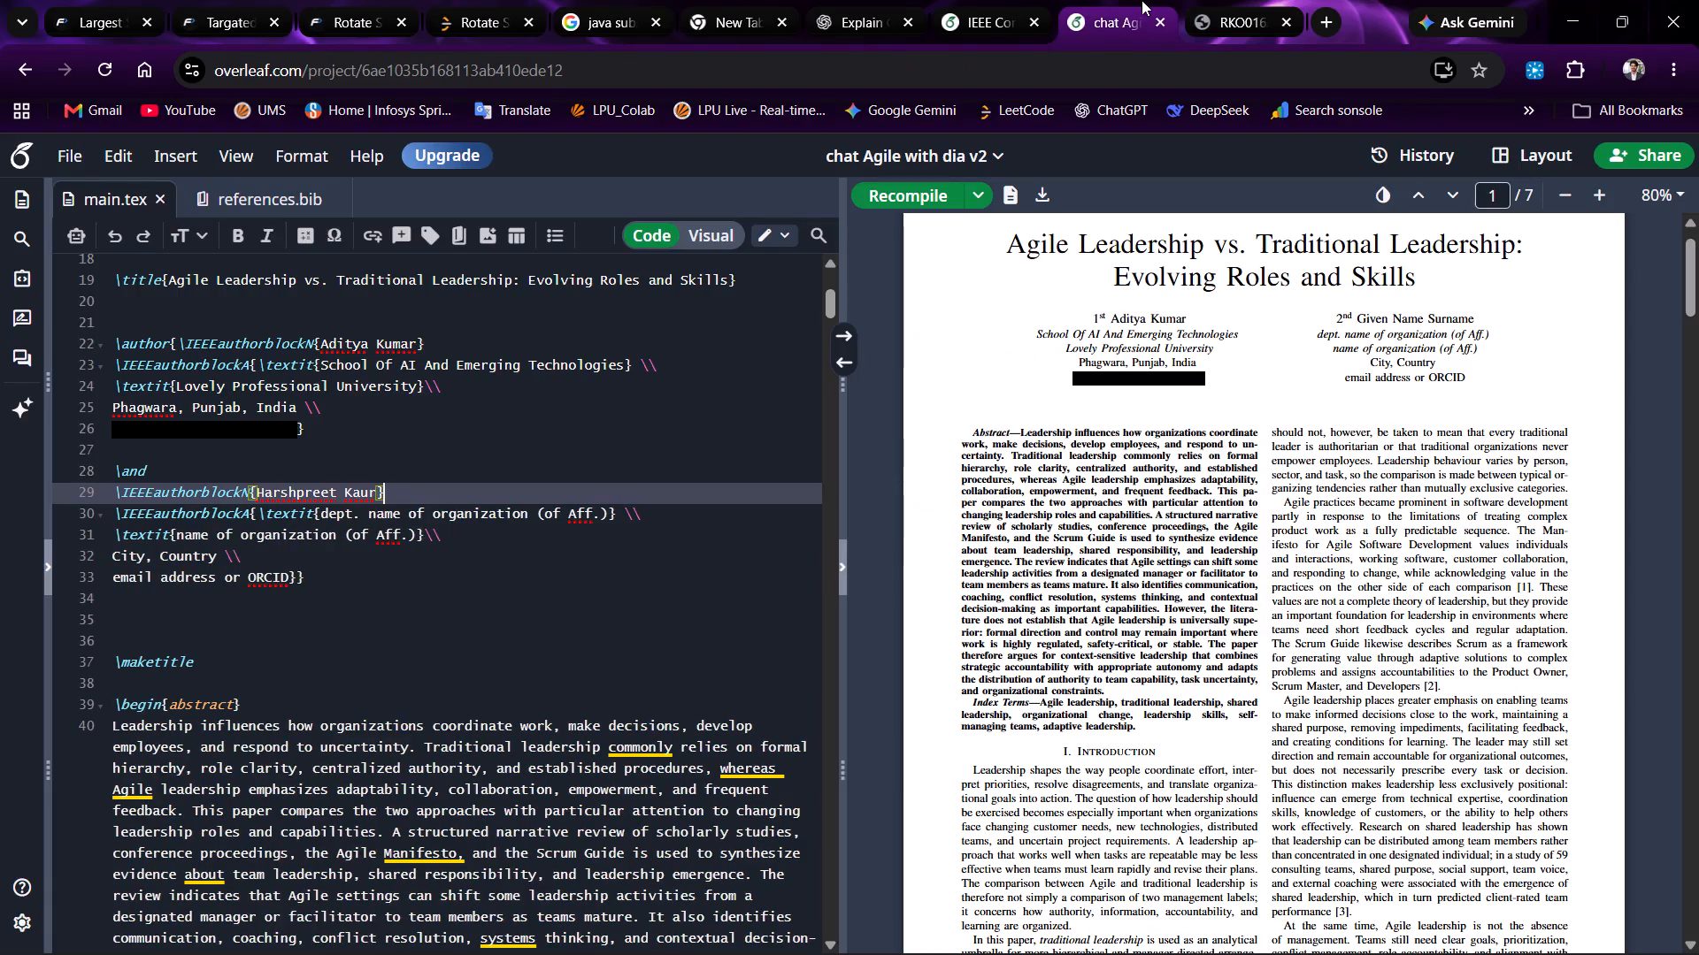
click(1237, 0)
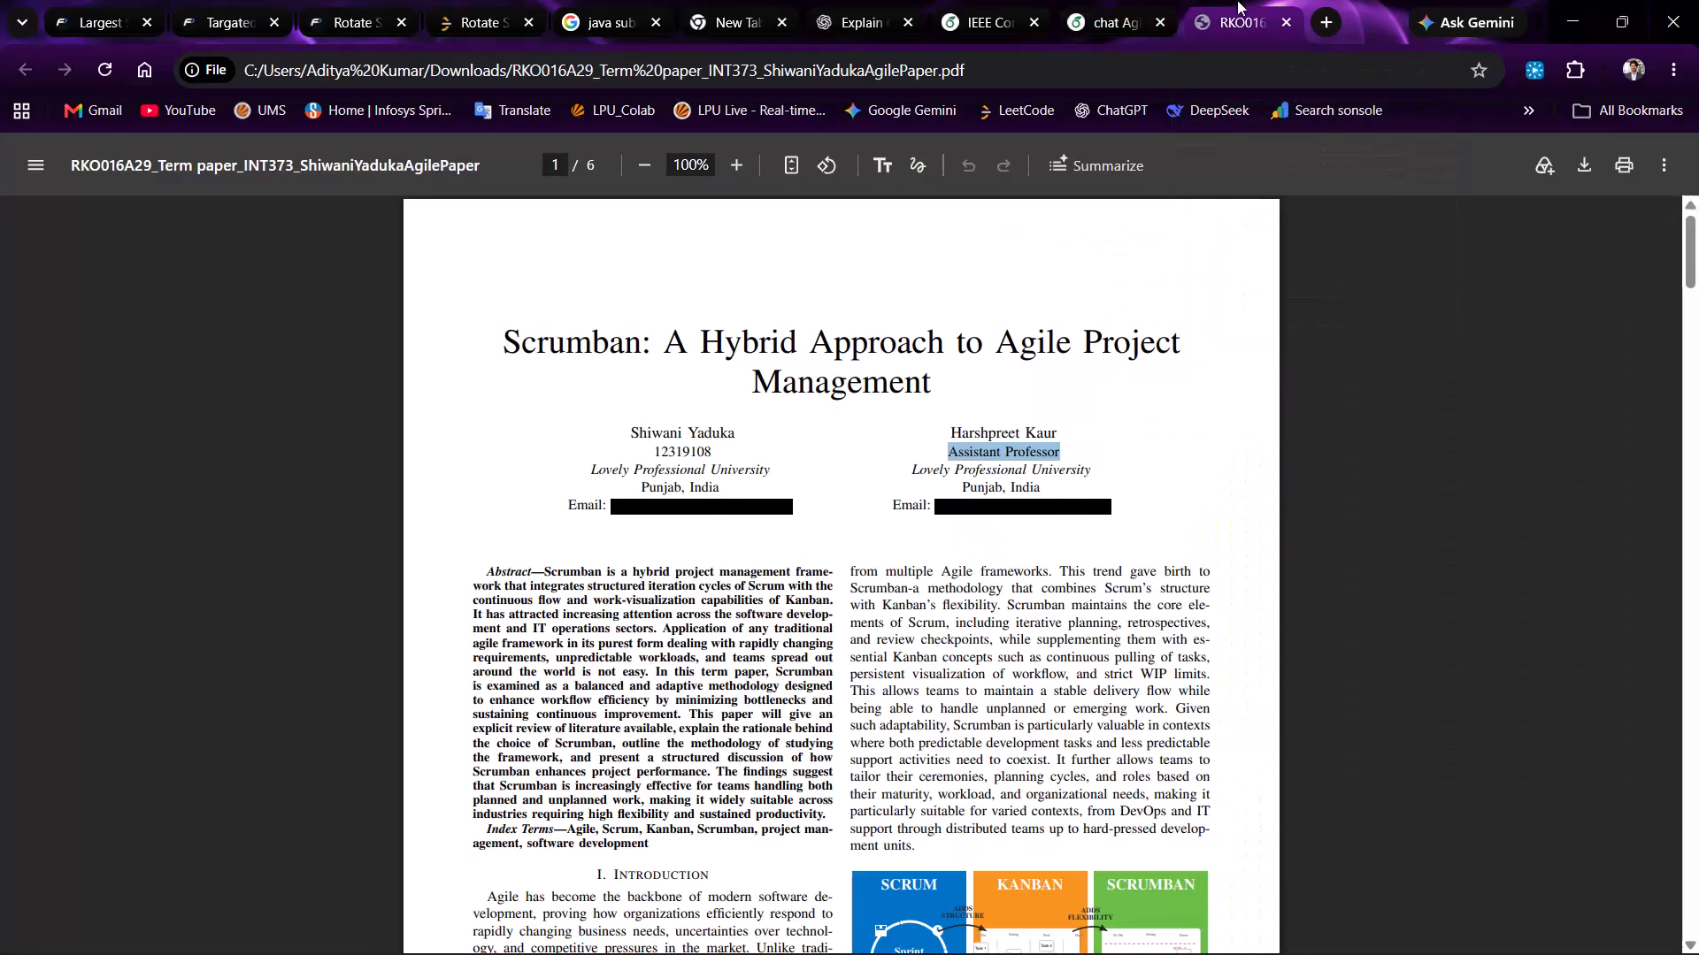
click(1103, 0)
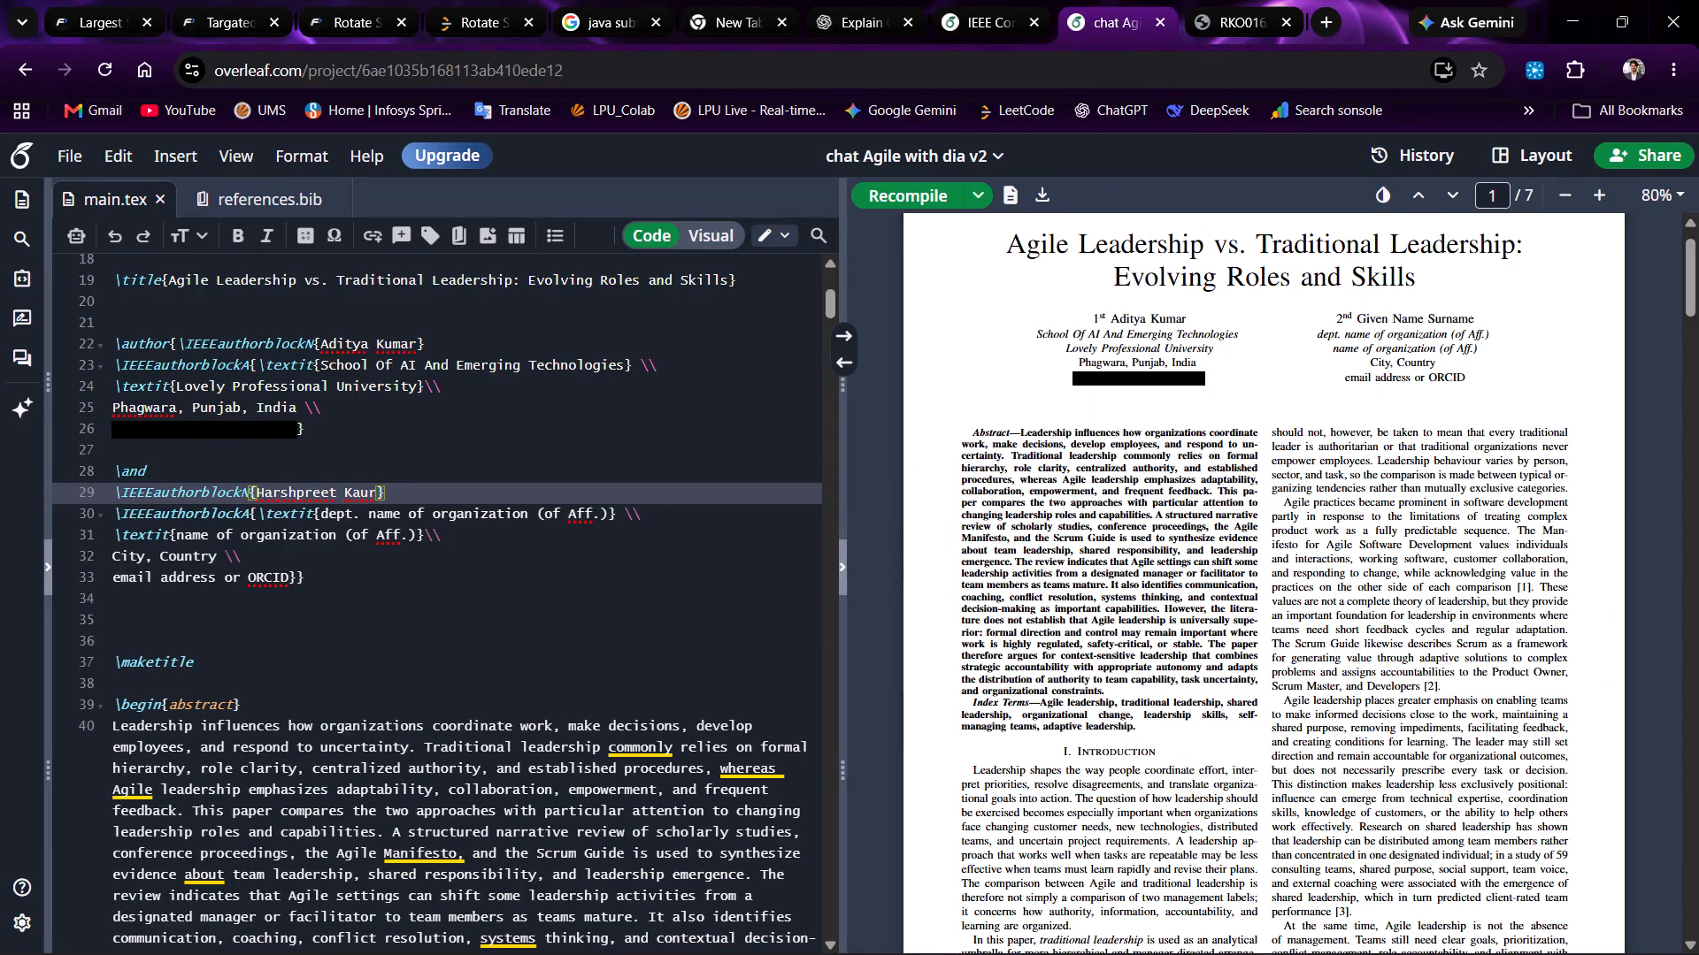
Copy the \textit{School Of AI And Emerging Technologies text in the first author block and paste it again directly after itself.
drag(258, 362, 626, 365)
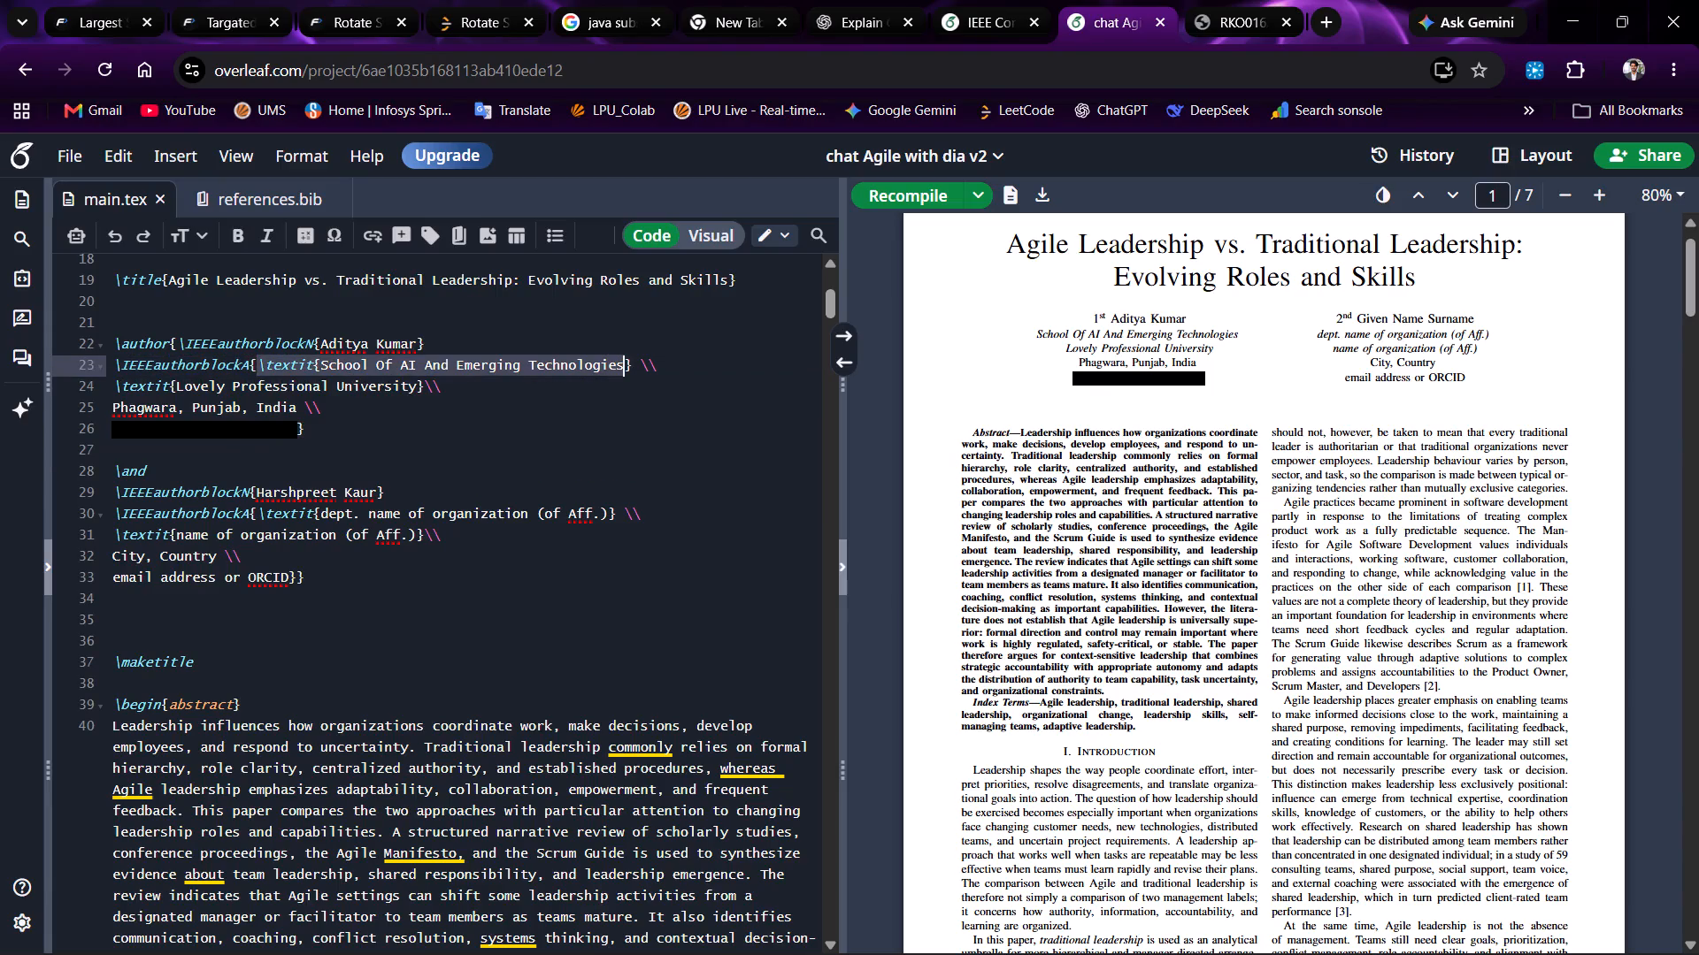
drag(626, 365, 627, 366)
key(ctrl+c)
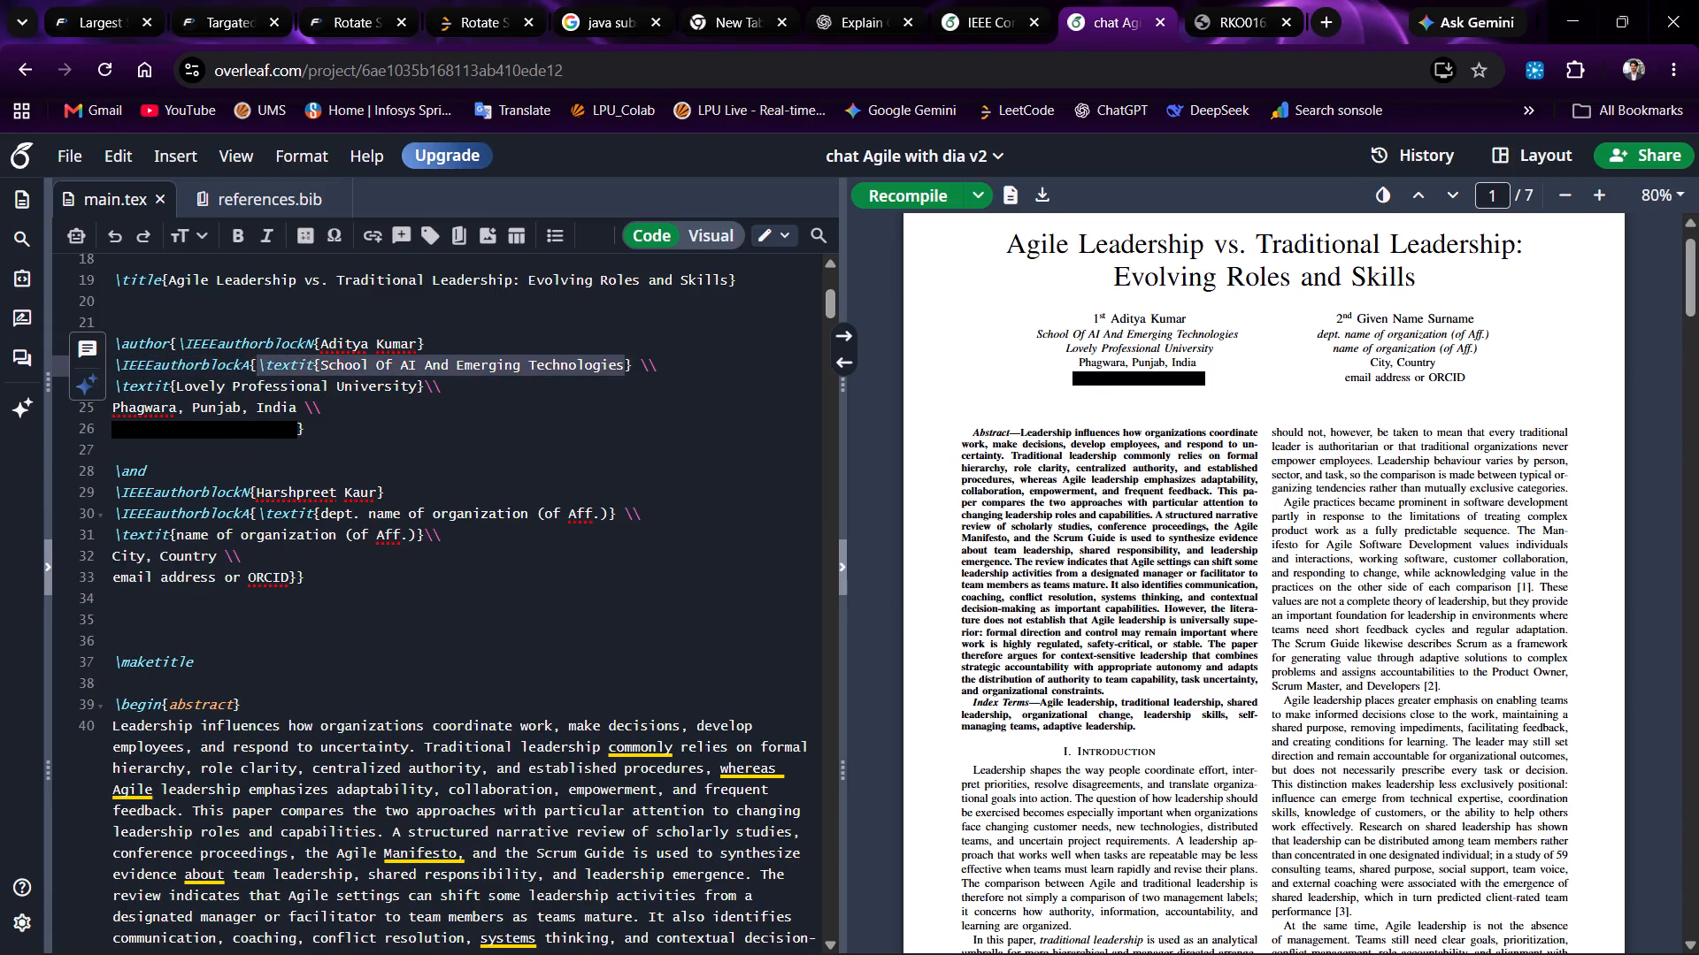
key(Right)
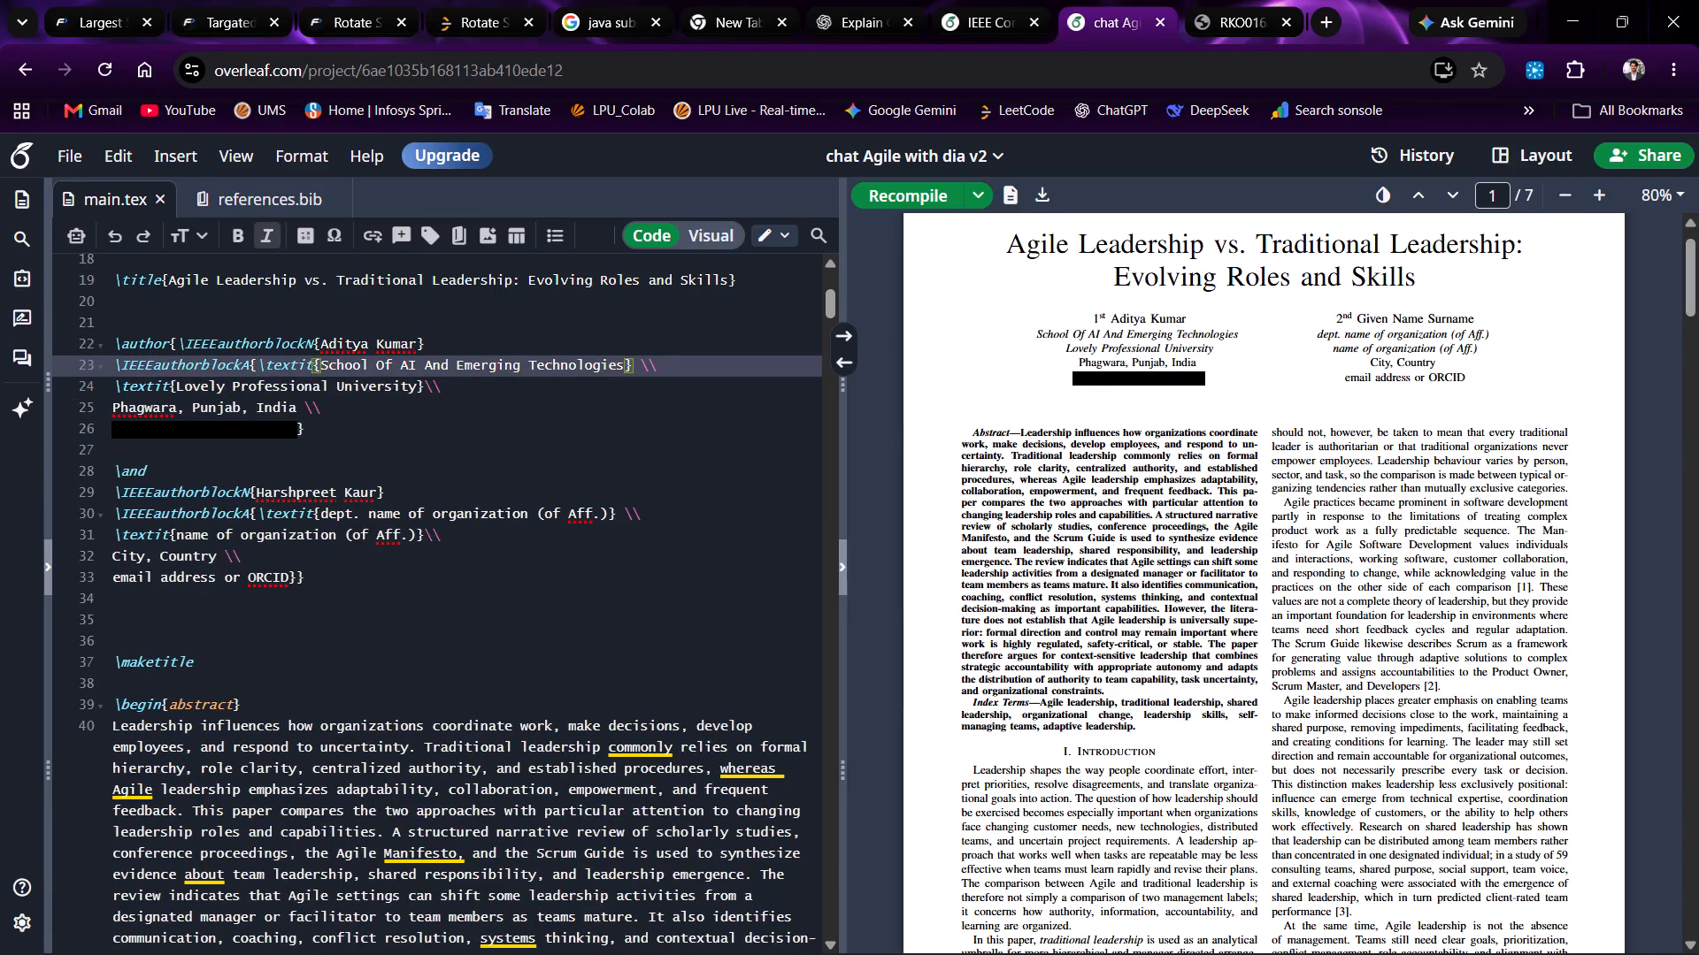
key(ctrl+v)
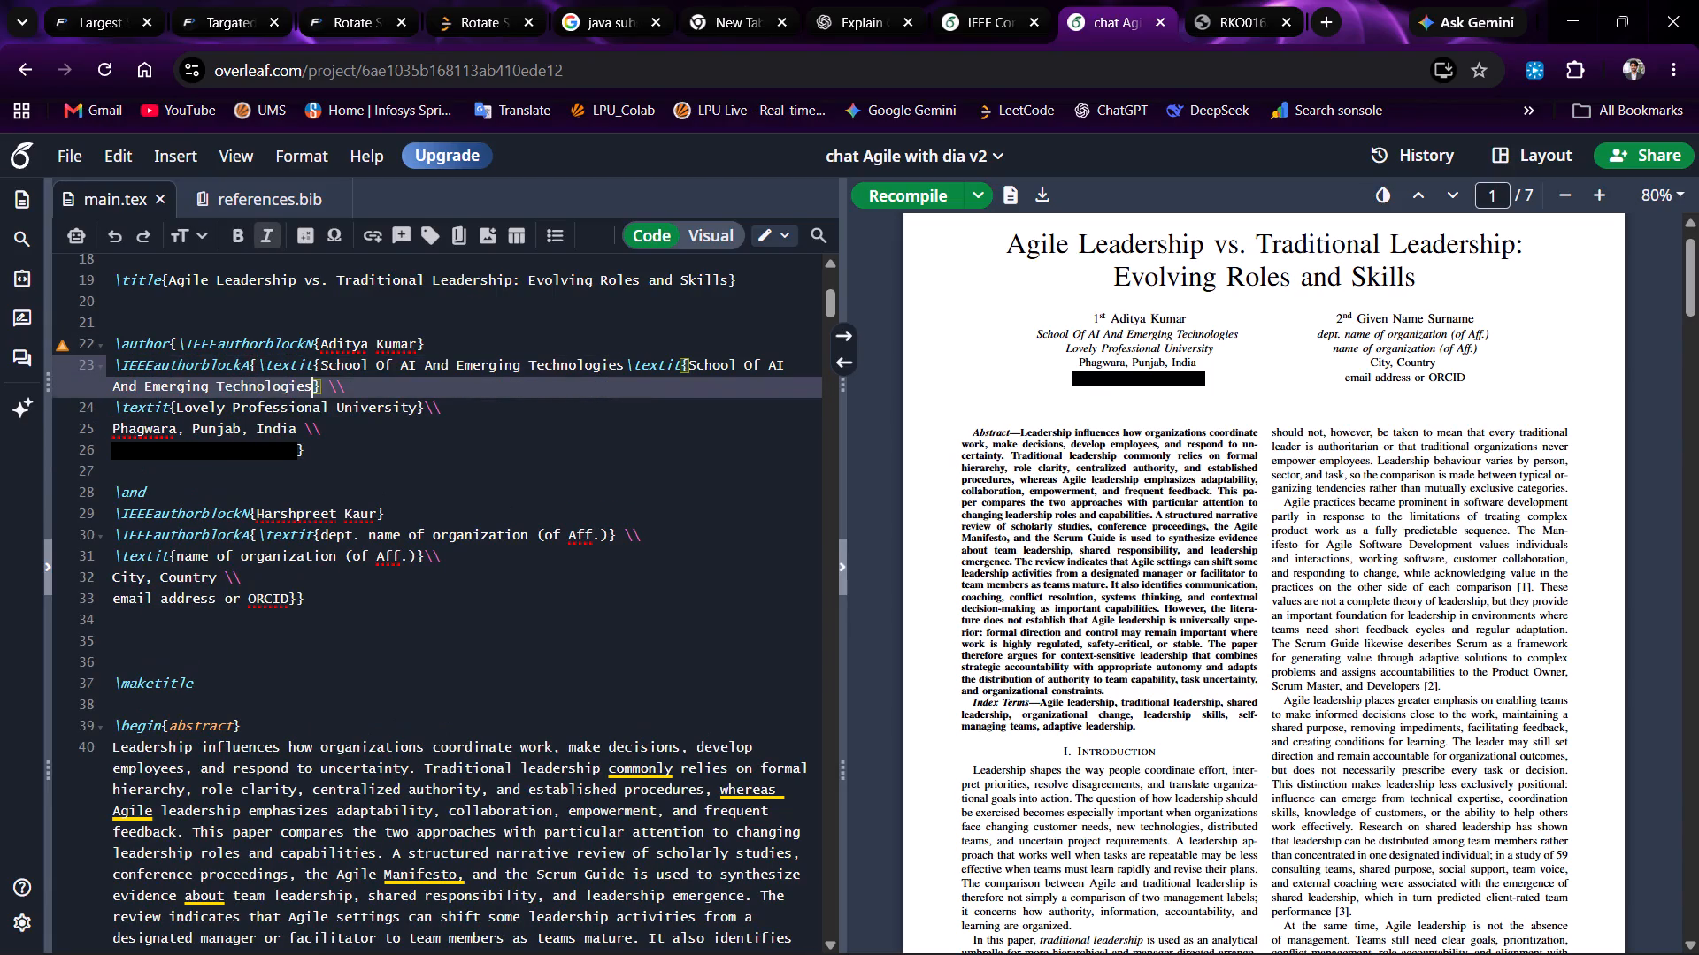
Recompile the paper and examine the compile log entries.
click(907, 190)
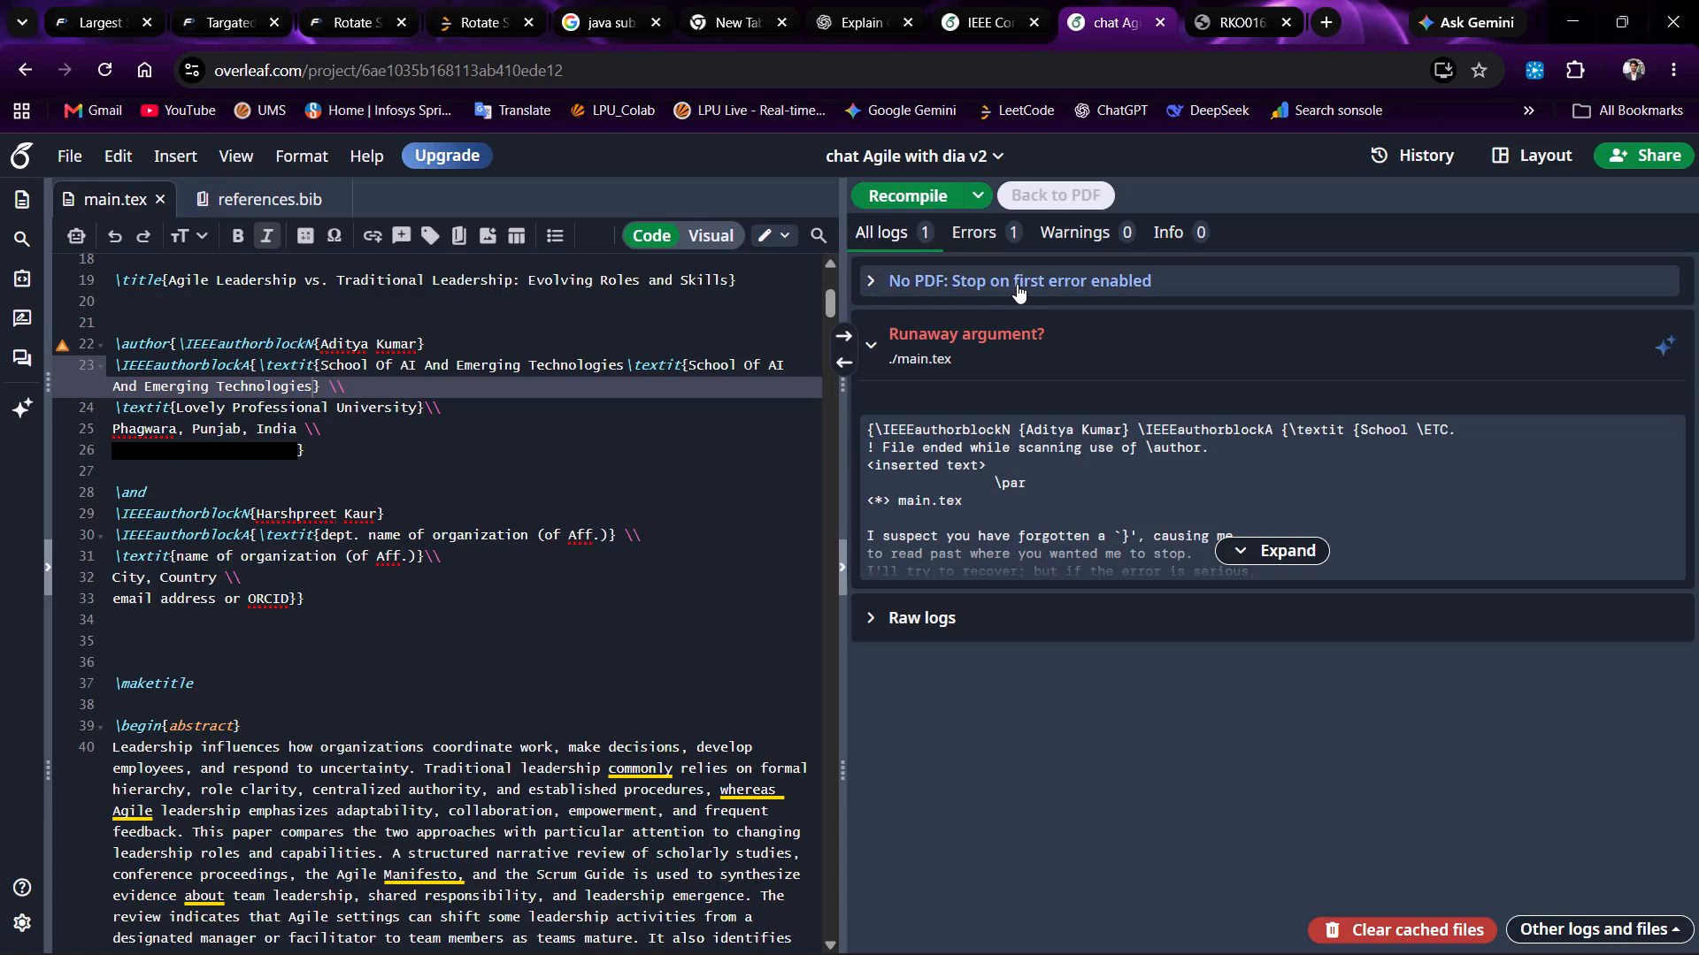
click(883, 279)
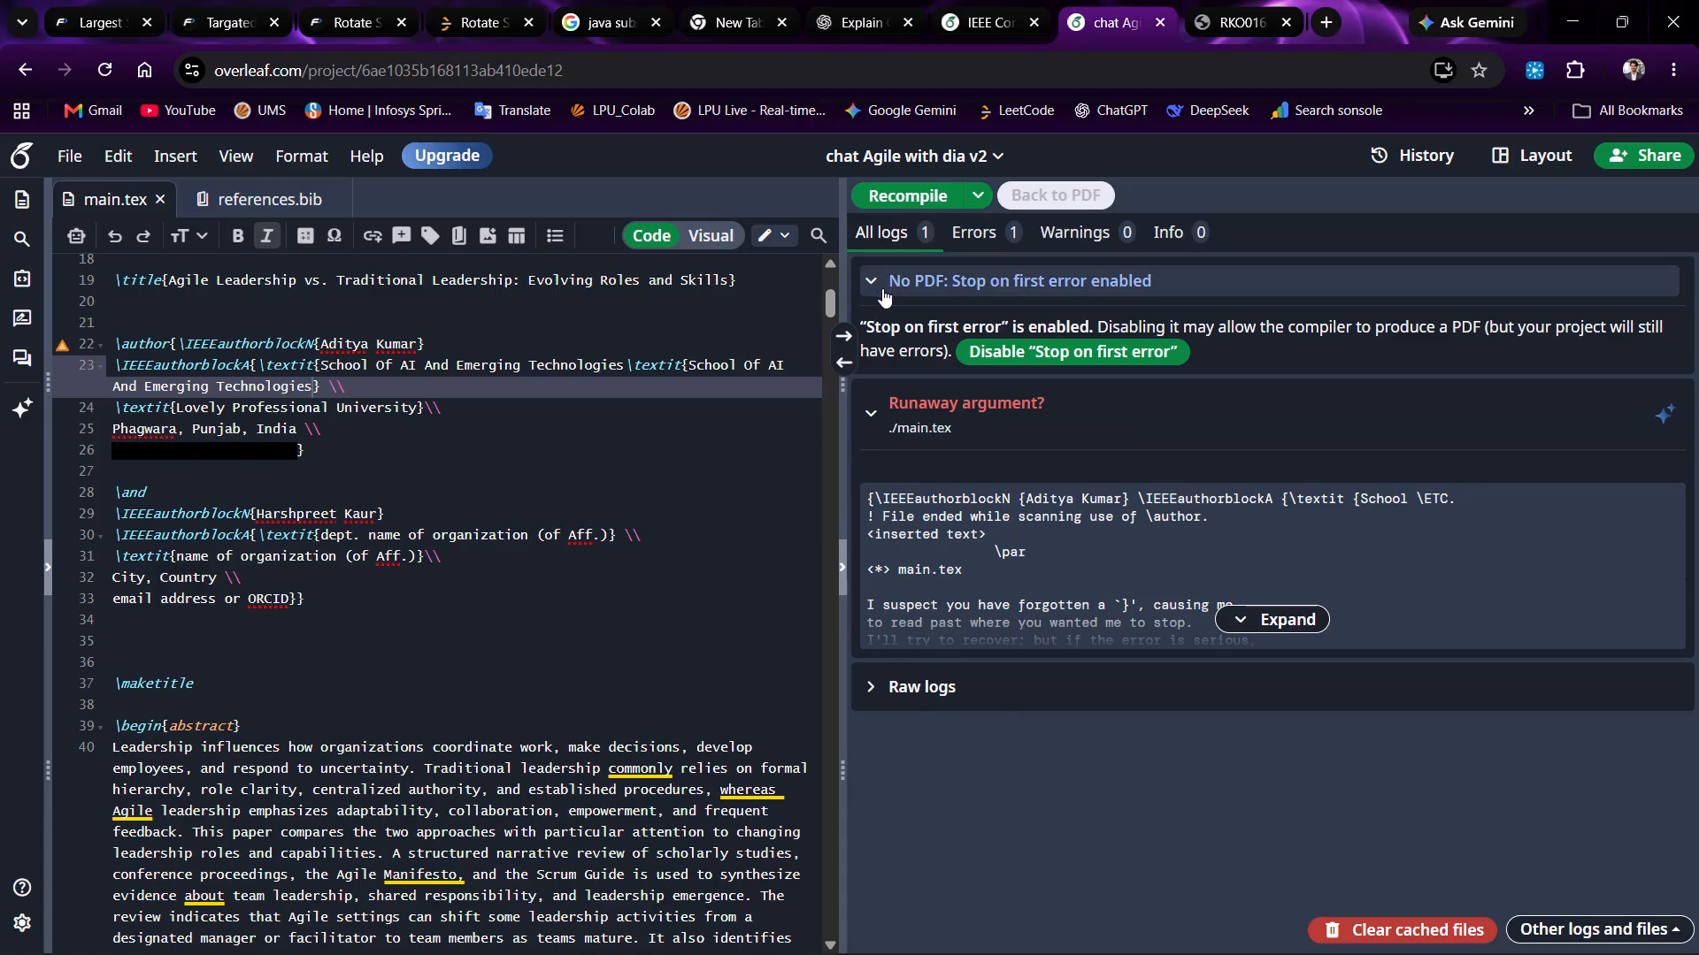
click(918, 421)
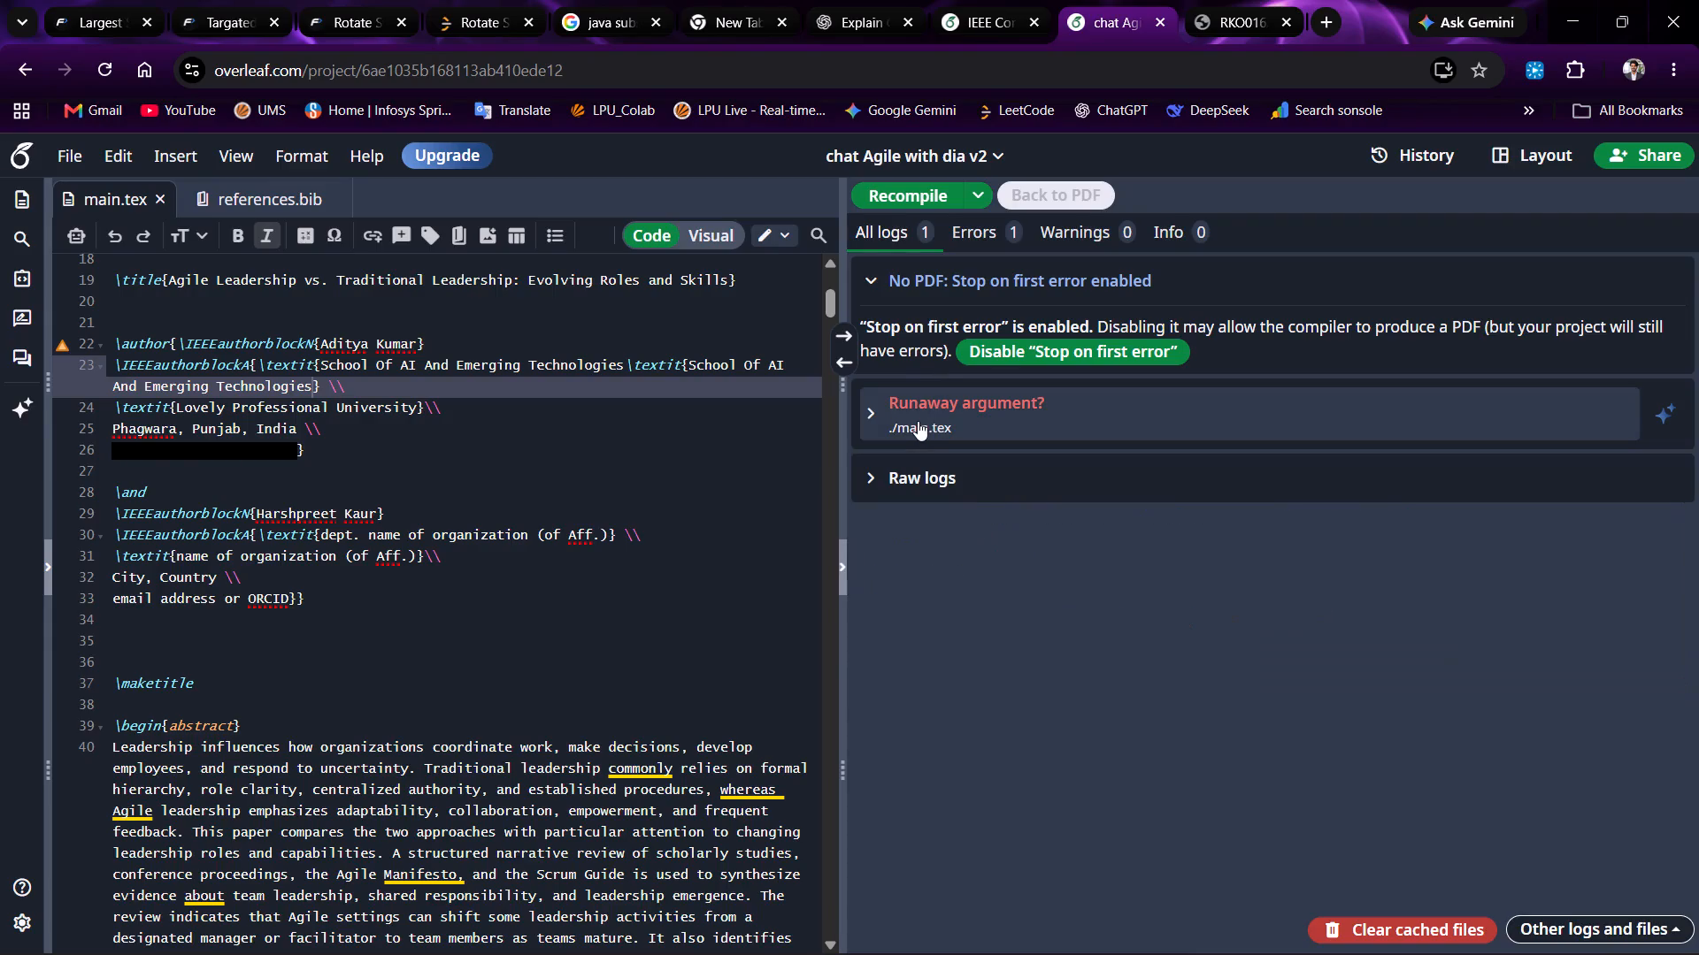
click(920, 427)
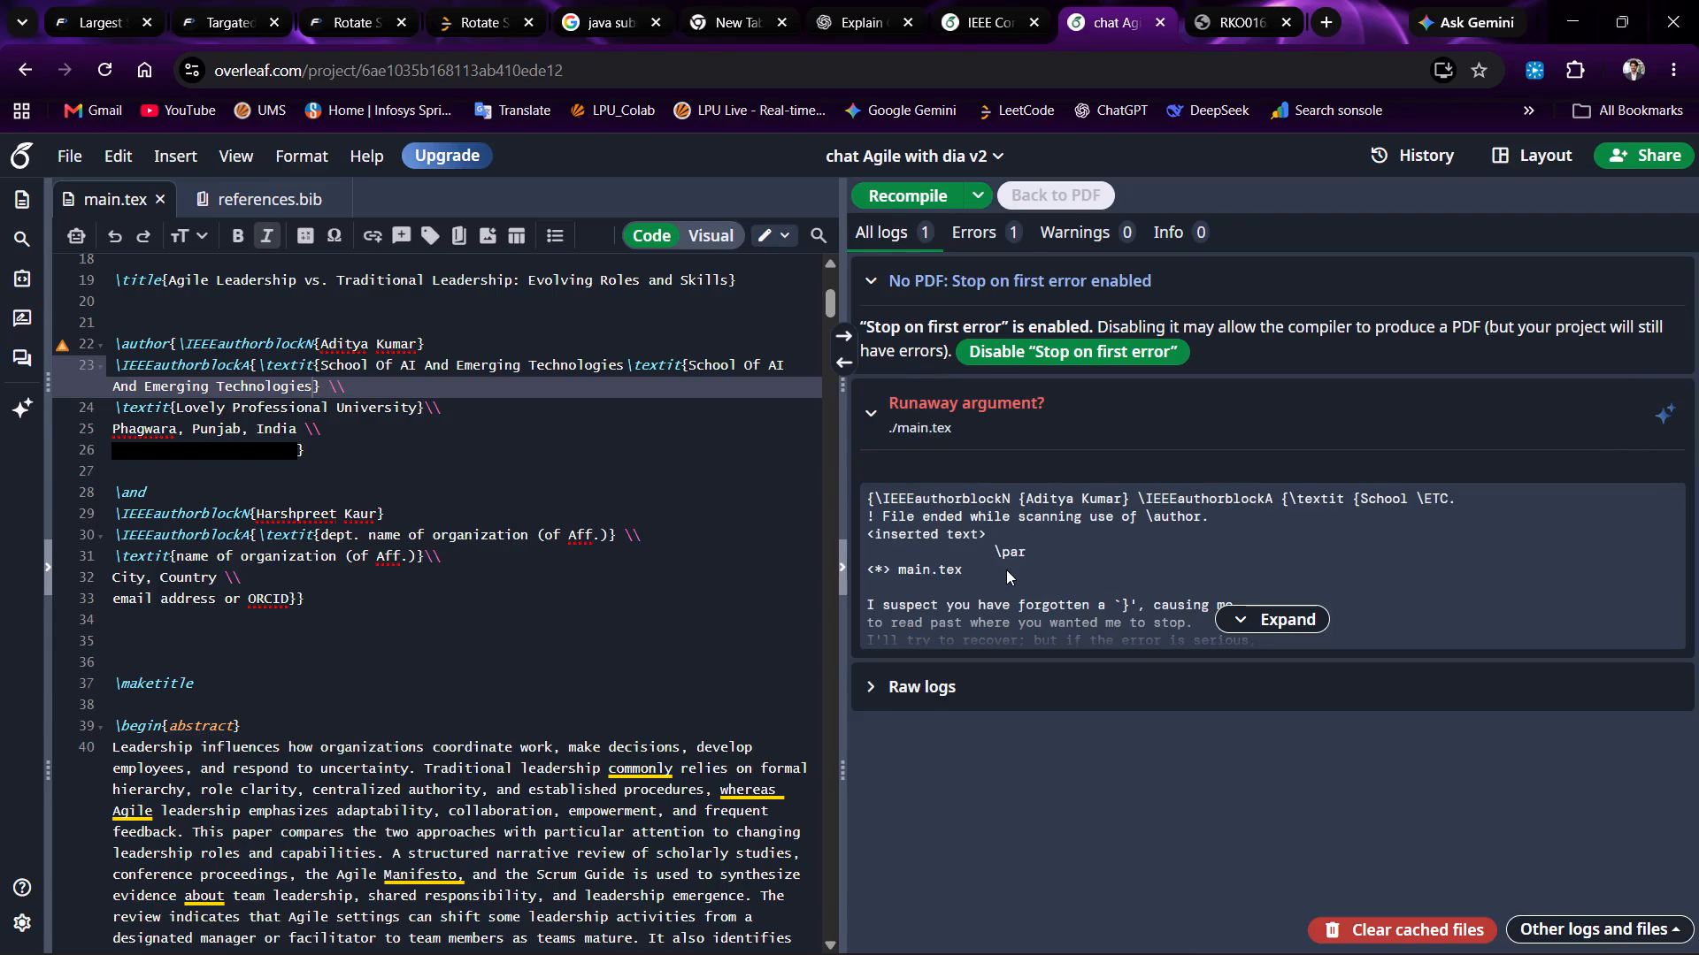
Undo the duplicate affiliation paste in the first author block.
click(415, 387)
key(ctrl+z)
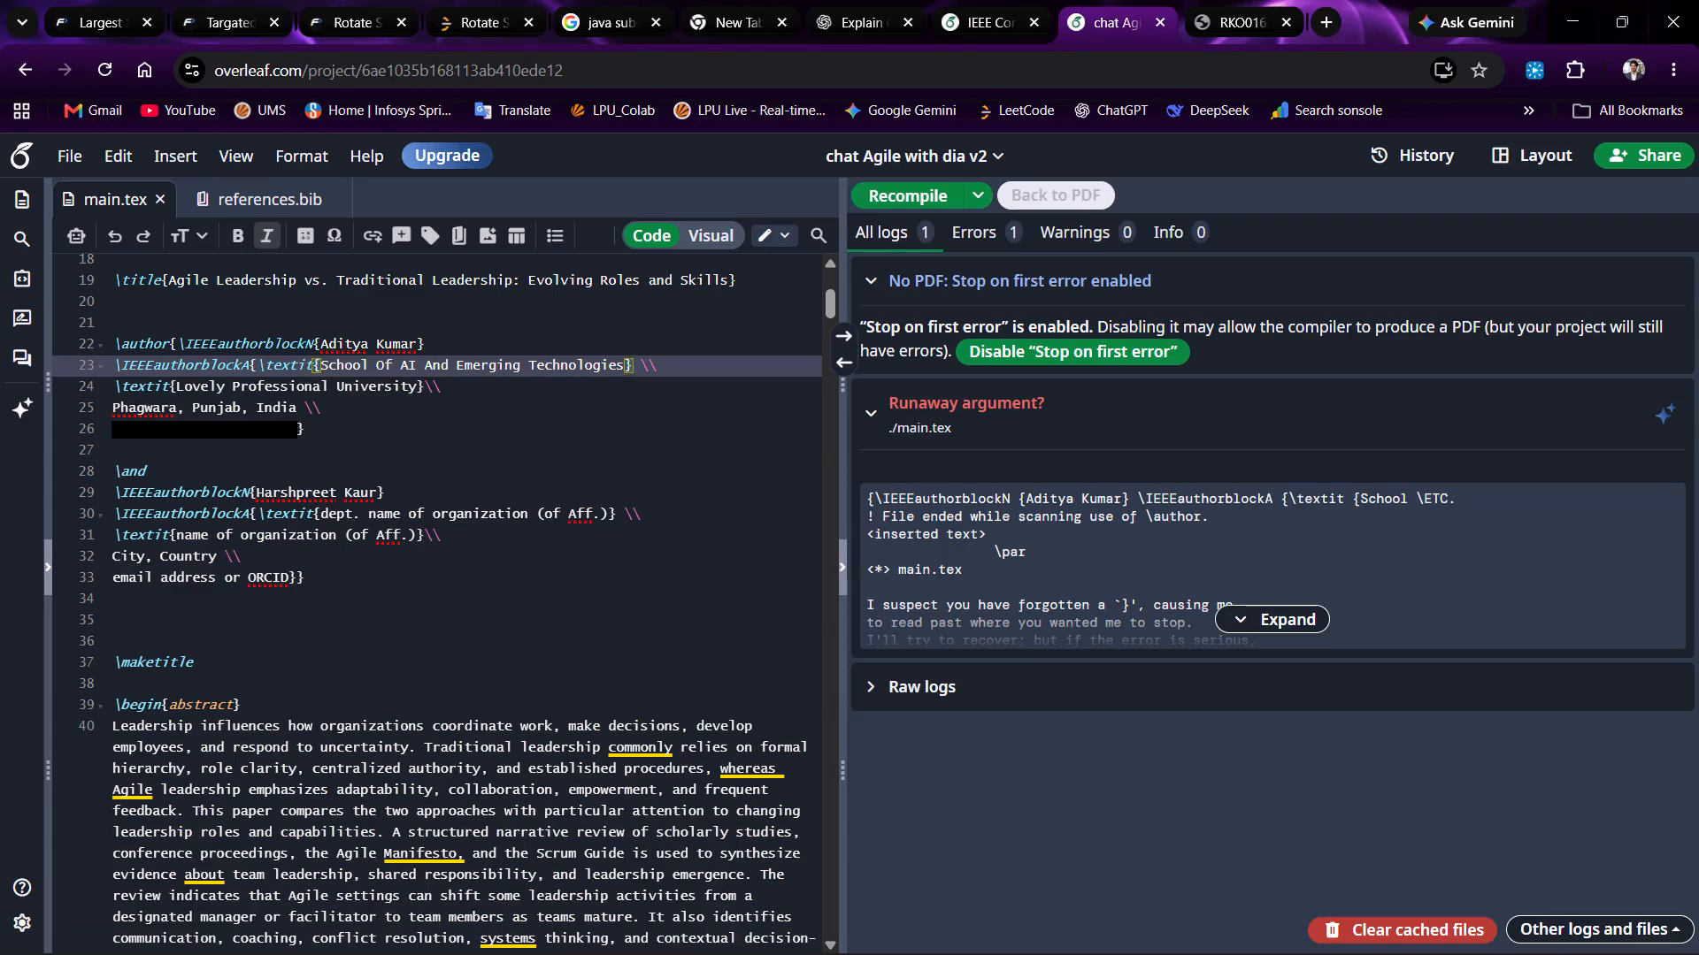
Recompile the paper.
click(903, 192)
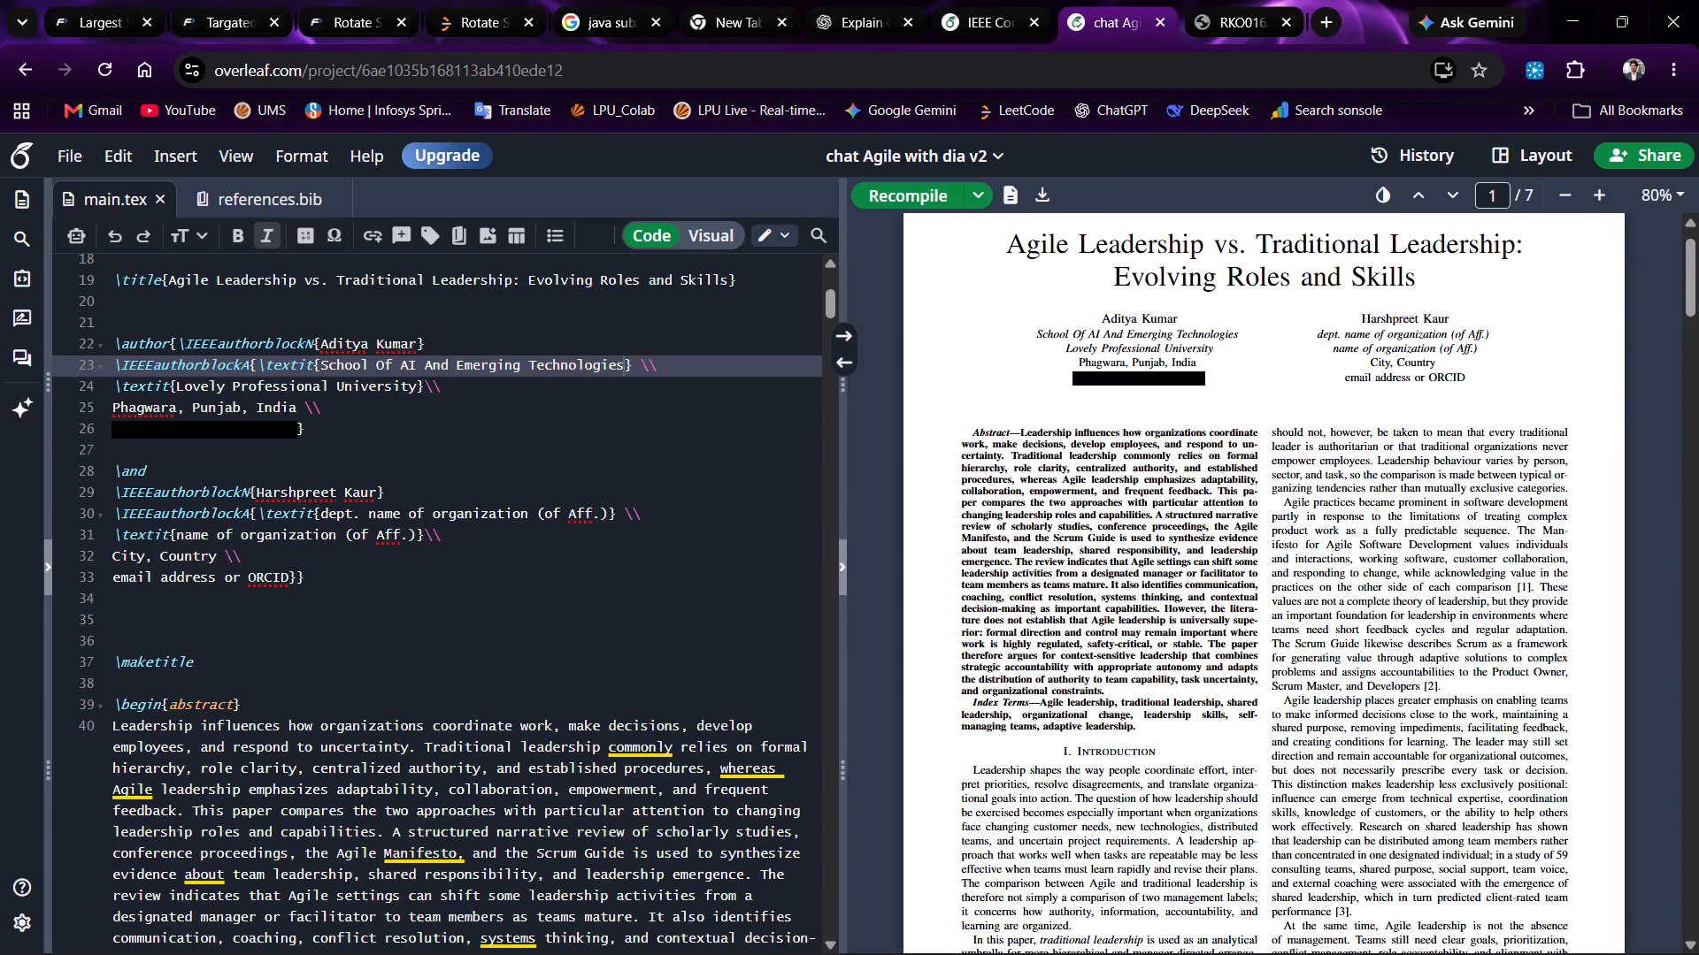
Replace the department placeholder in the second author block with Assistant Professor, copied from the term paper.
click(1201, 0)
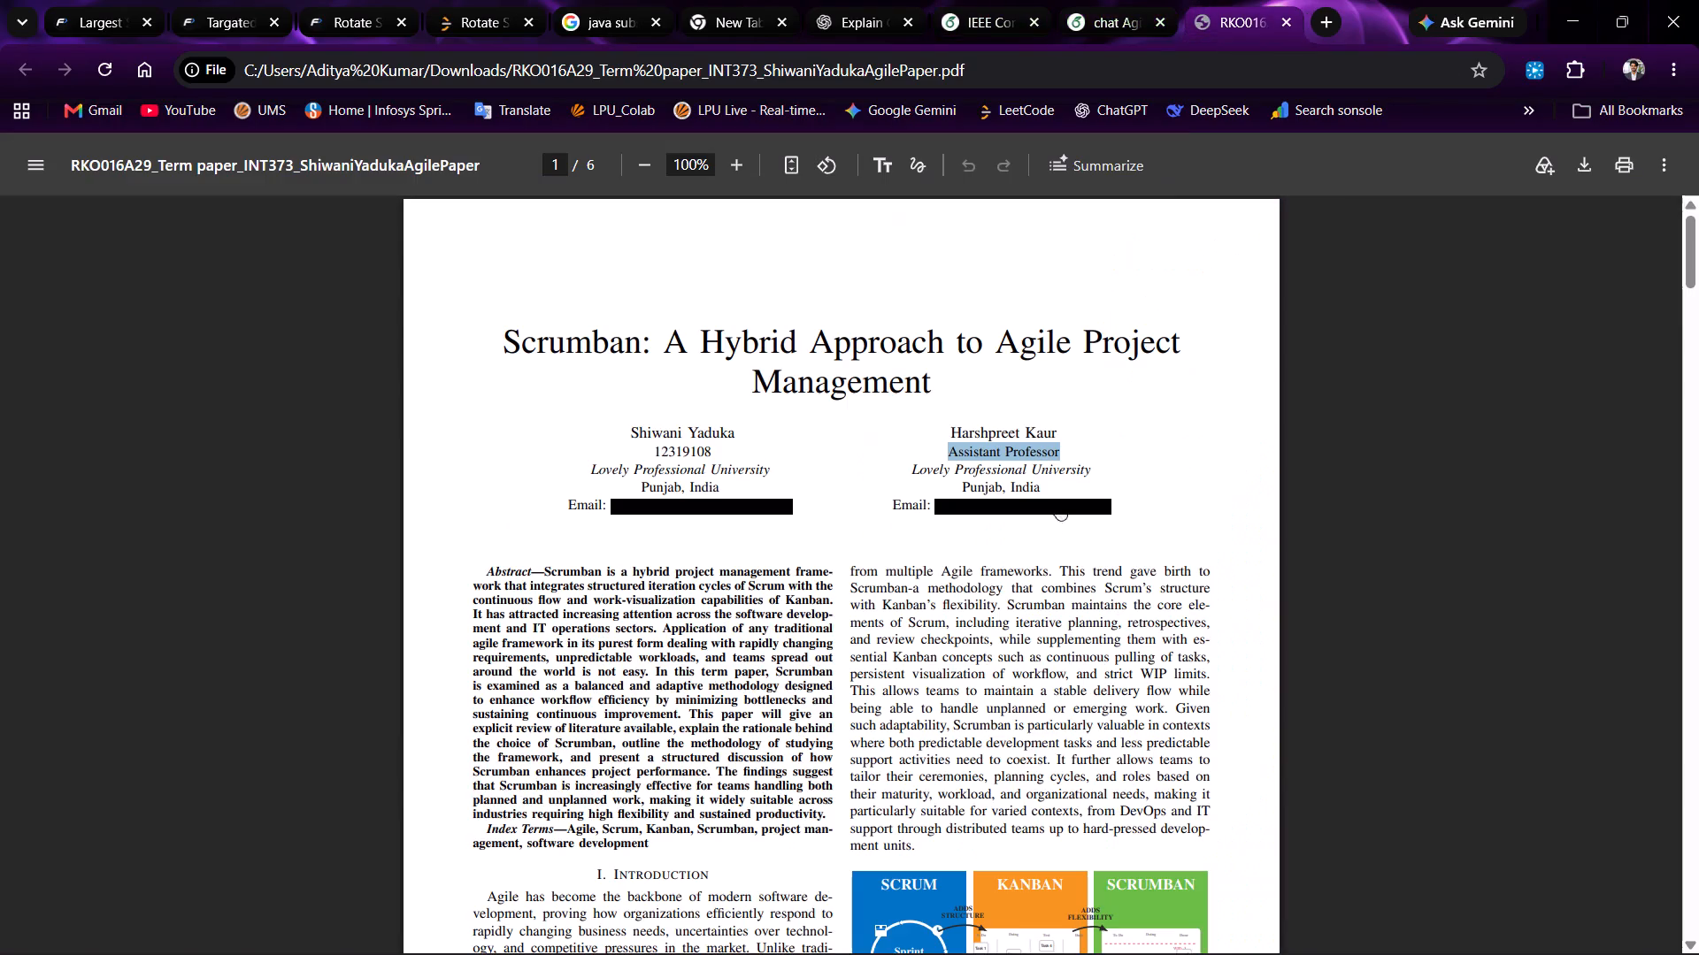
key(ctrl+c)
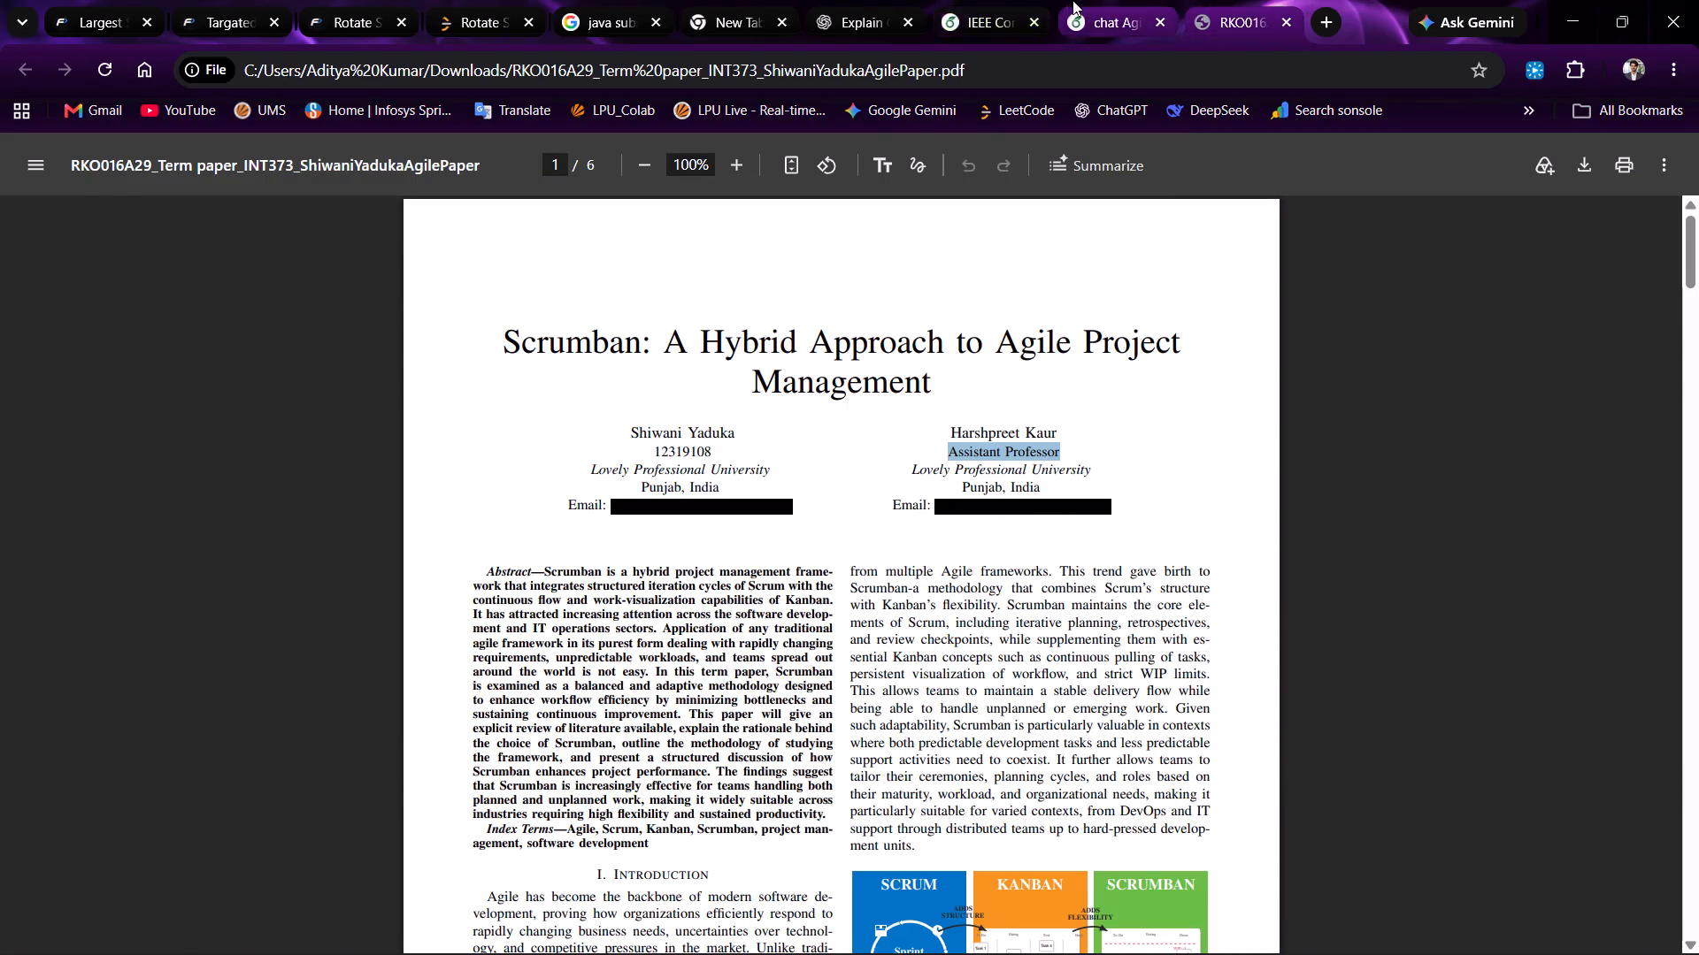
click(1074, 0)
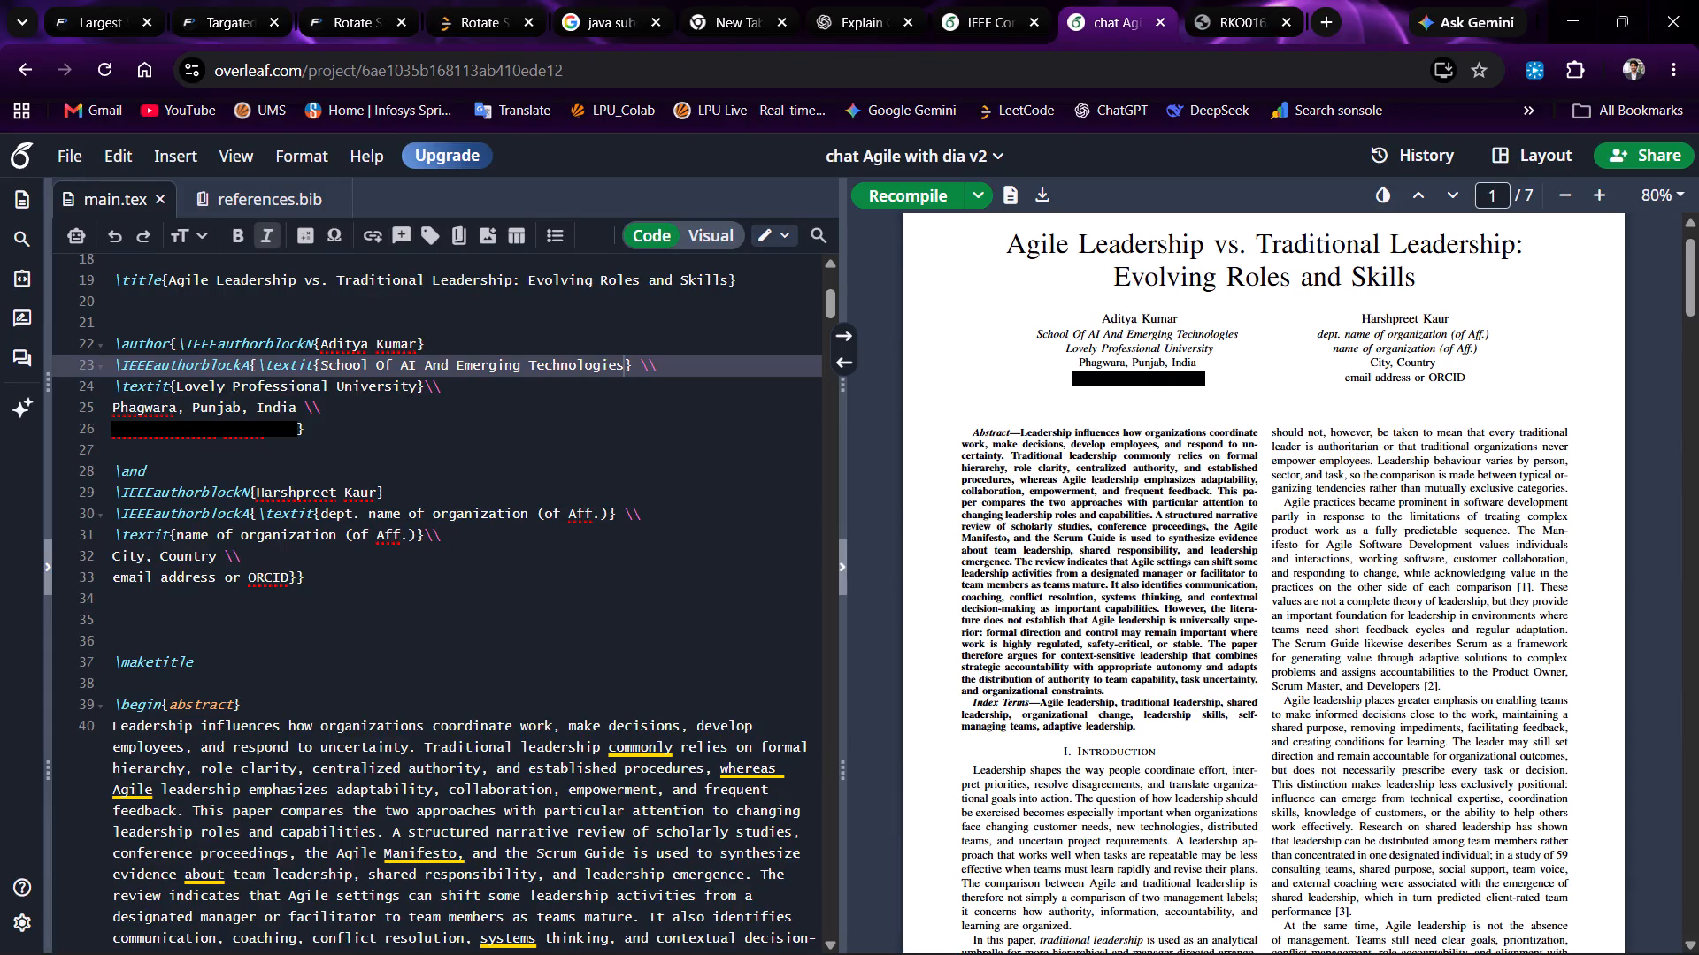
drag(606, 512, 450, 510)
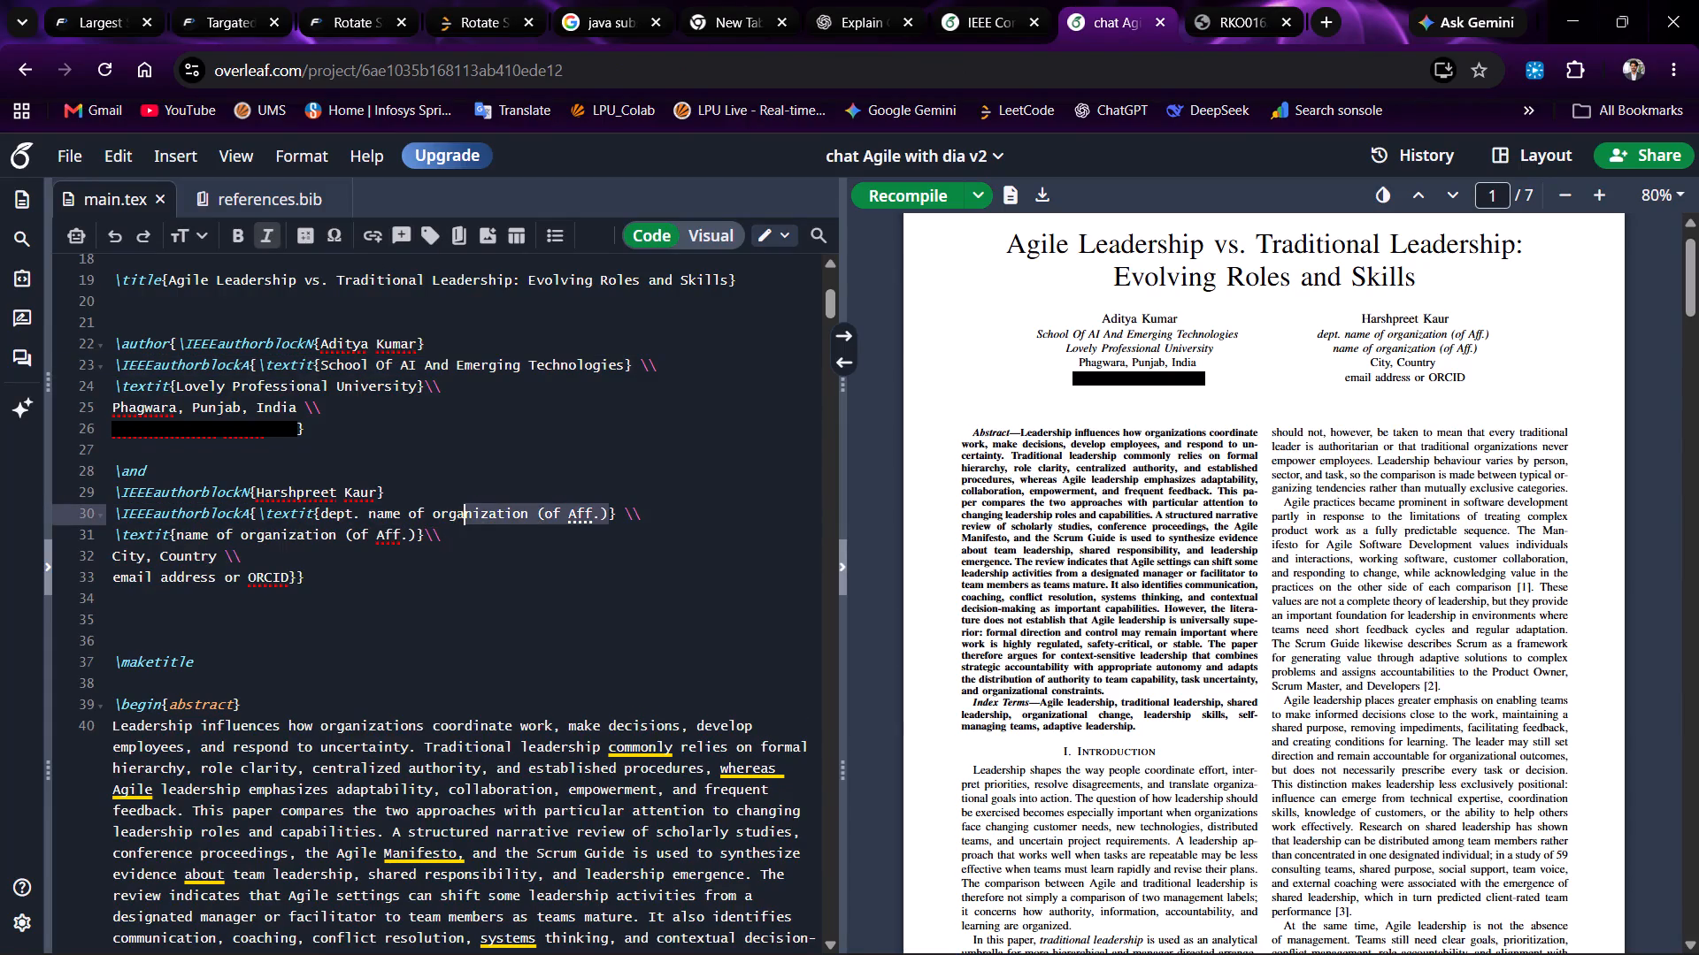
drag(450, 510, 331, 510)
key(BackSpace)
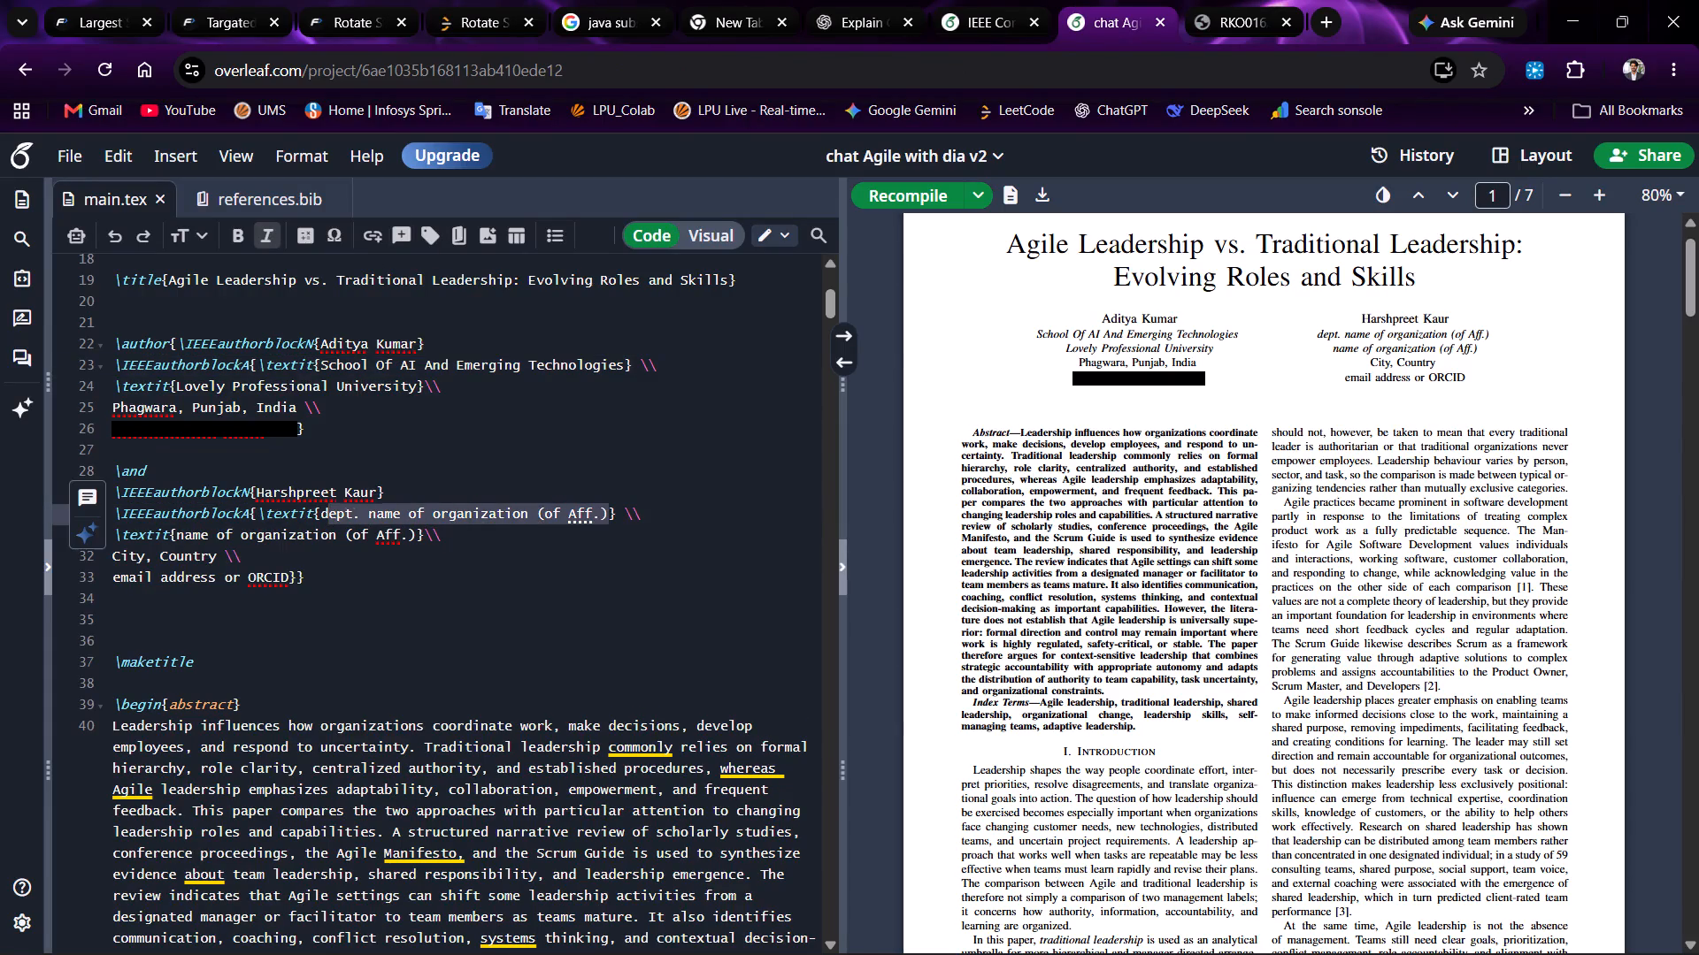
key(BackSpace)
key(ctrl+v)
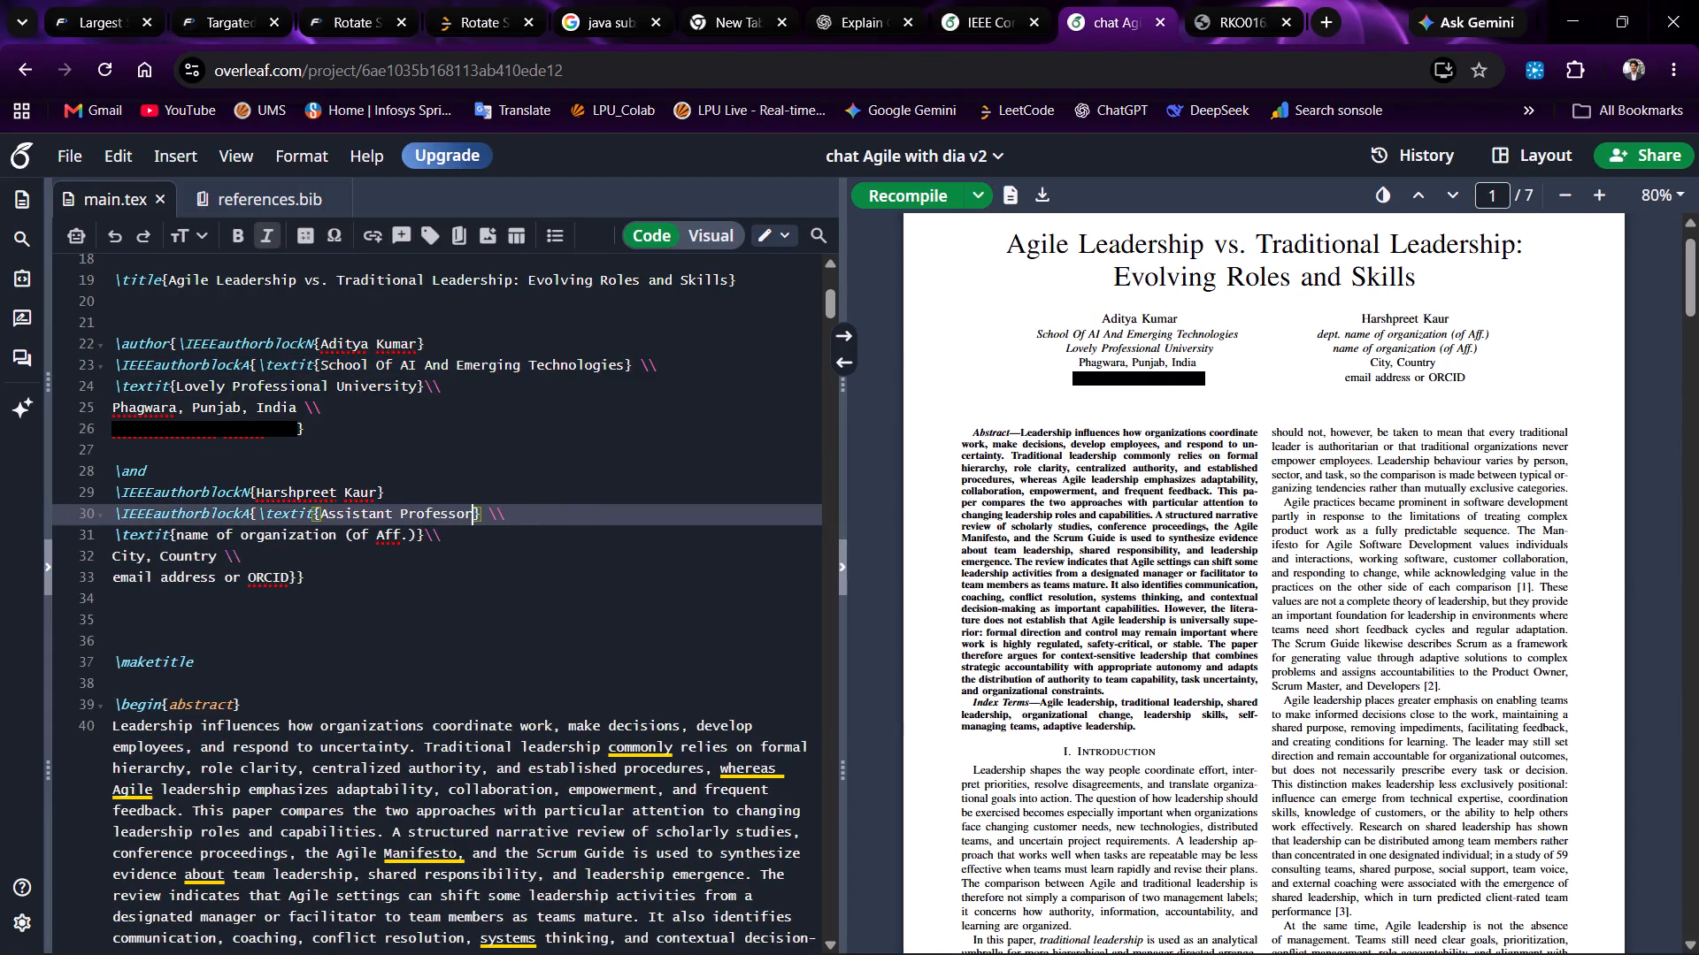
Replace the organization placeholder in the second author block with Lovely Professional University, copied from the term paper.
click(1203, 0)
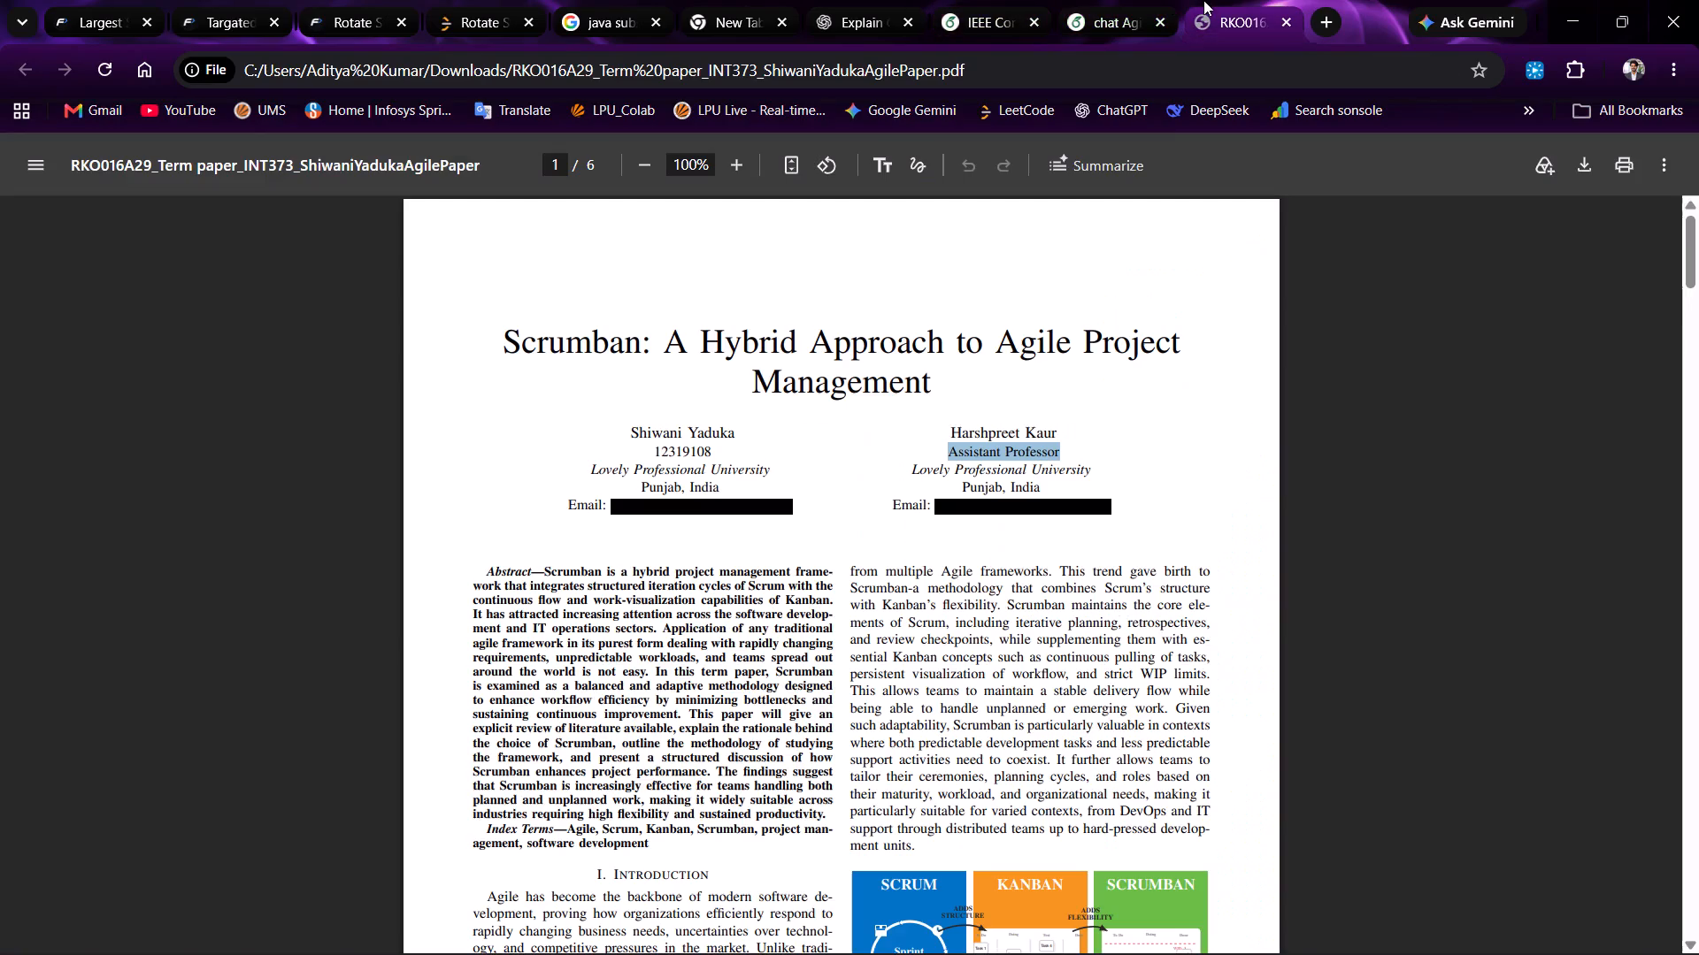
drag(1105, 469, 902, 481)
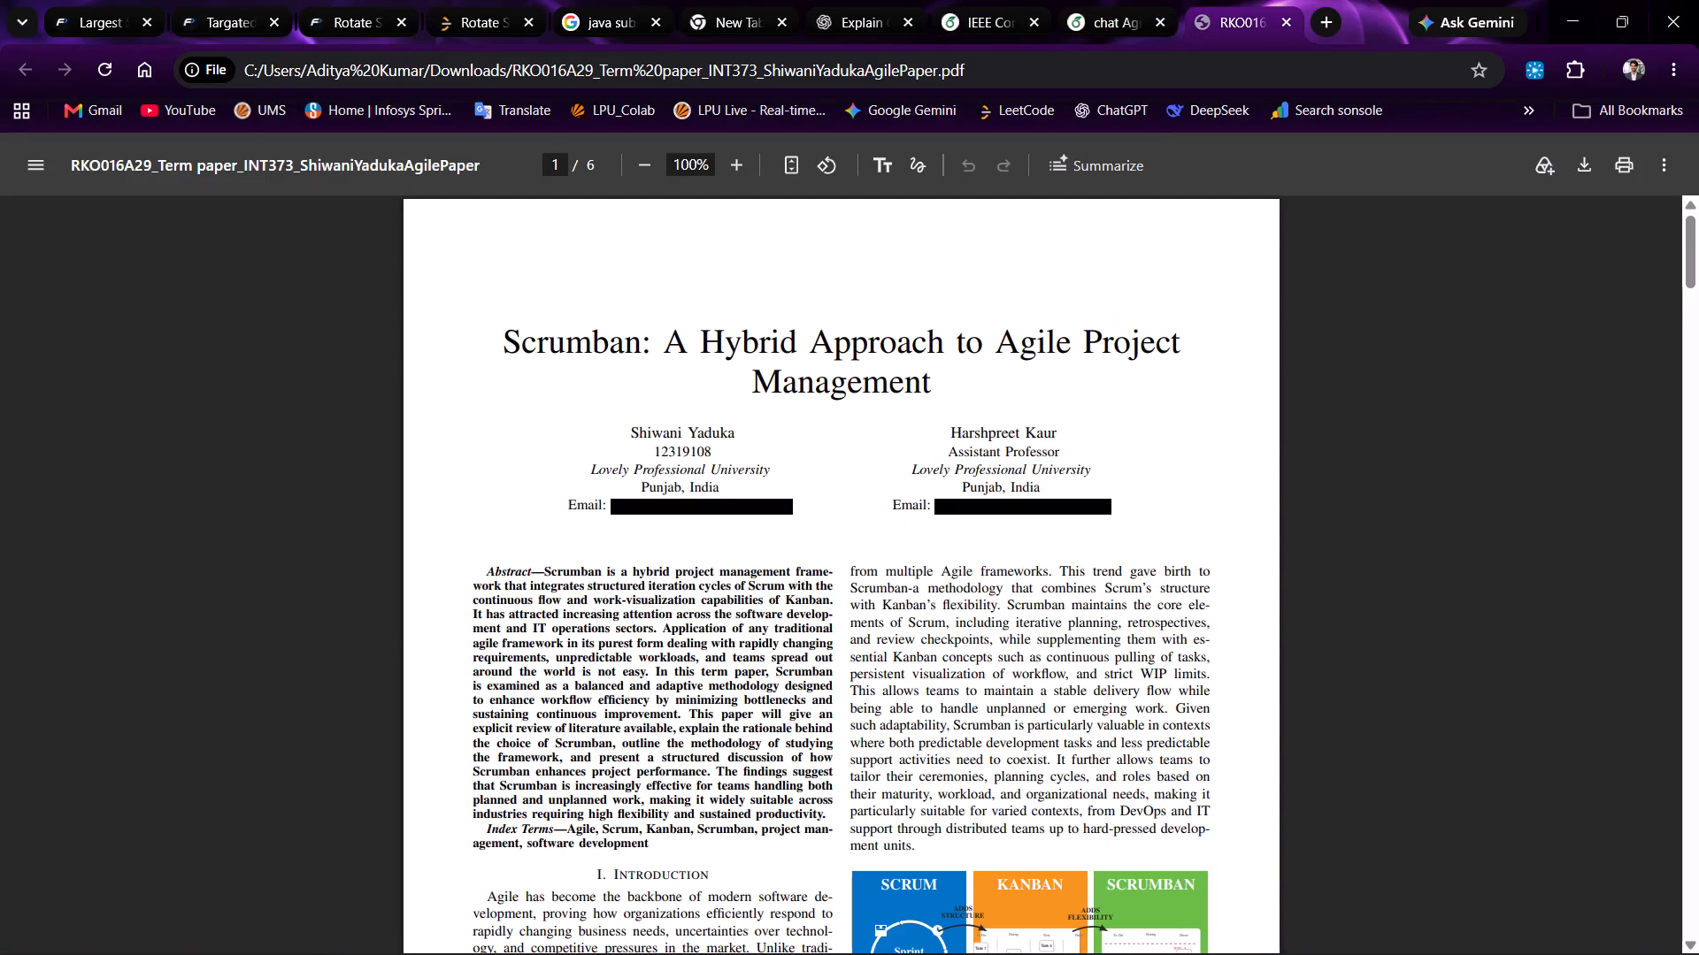
drag(902, 481, 909, 470)
drag(909, 470, 1106, 463)
key(ctrl+c)
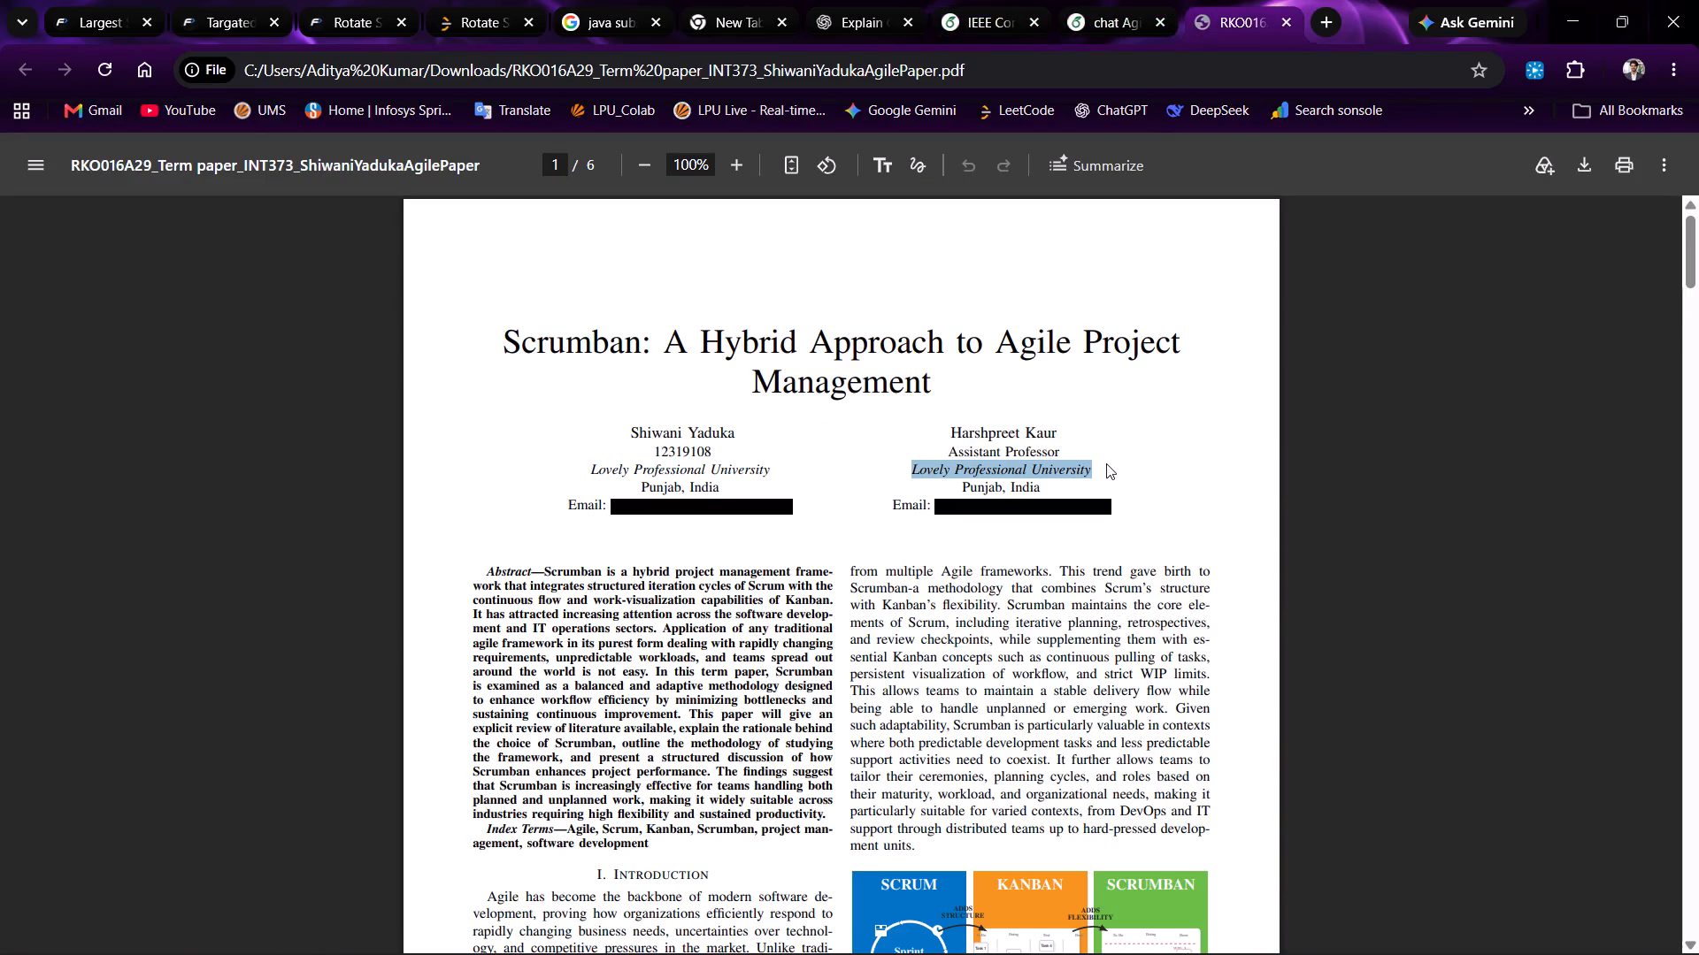
click(1084, 0)
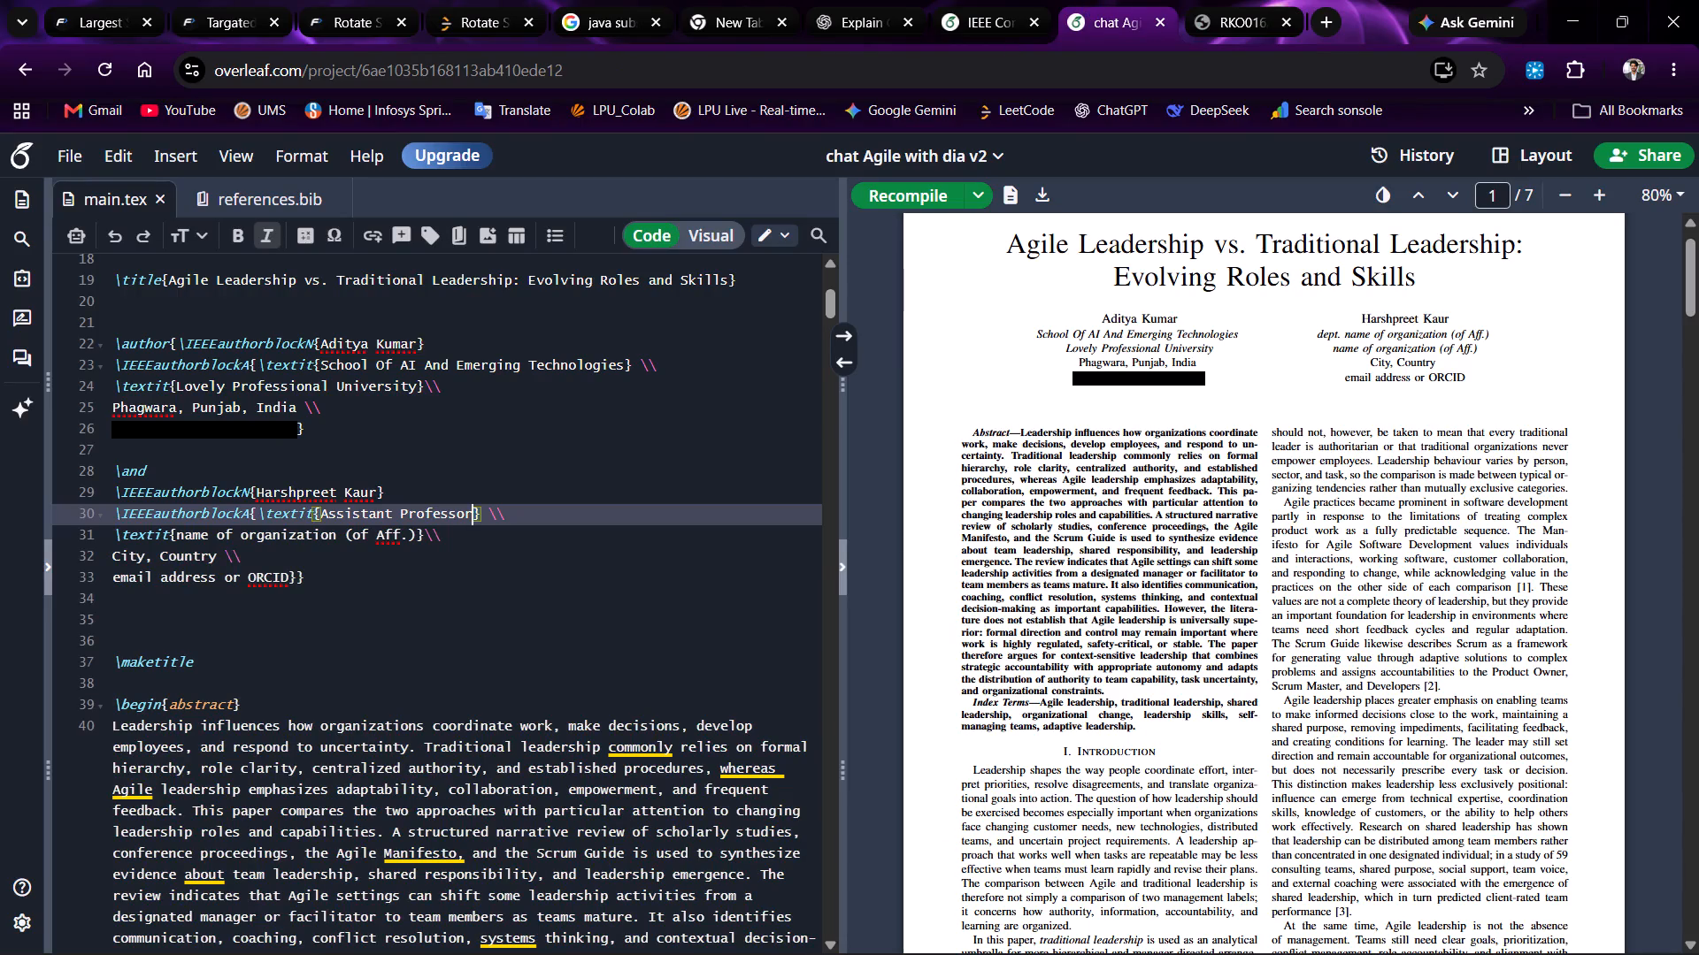
drag(414, 536, 173, 533)
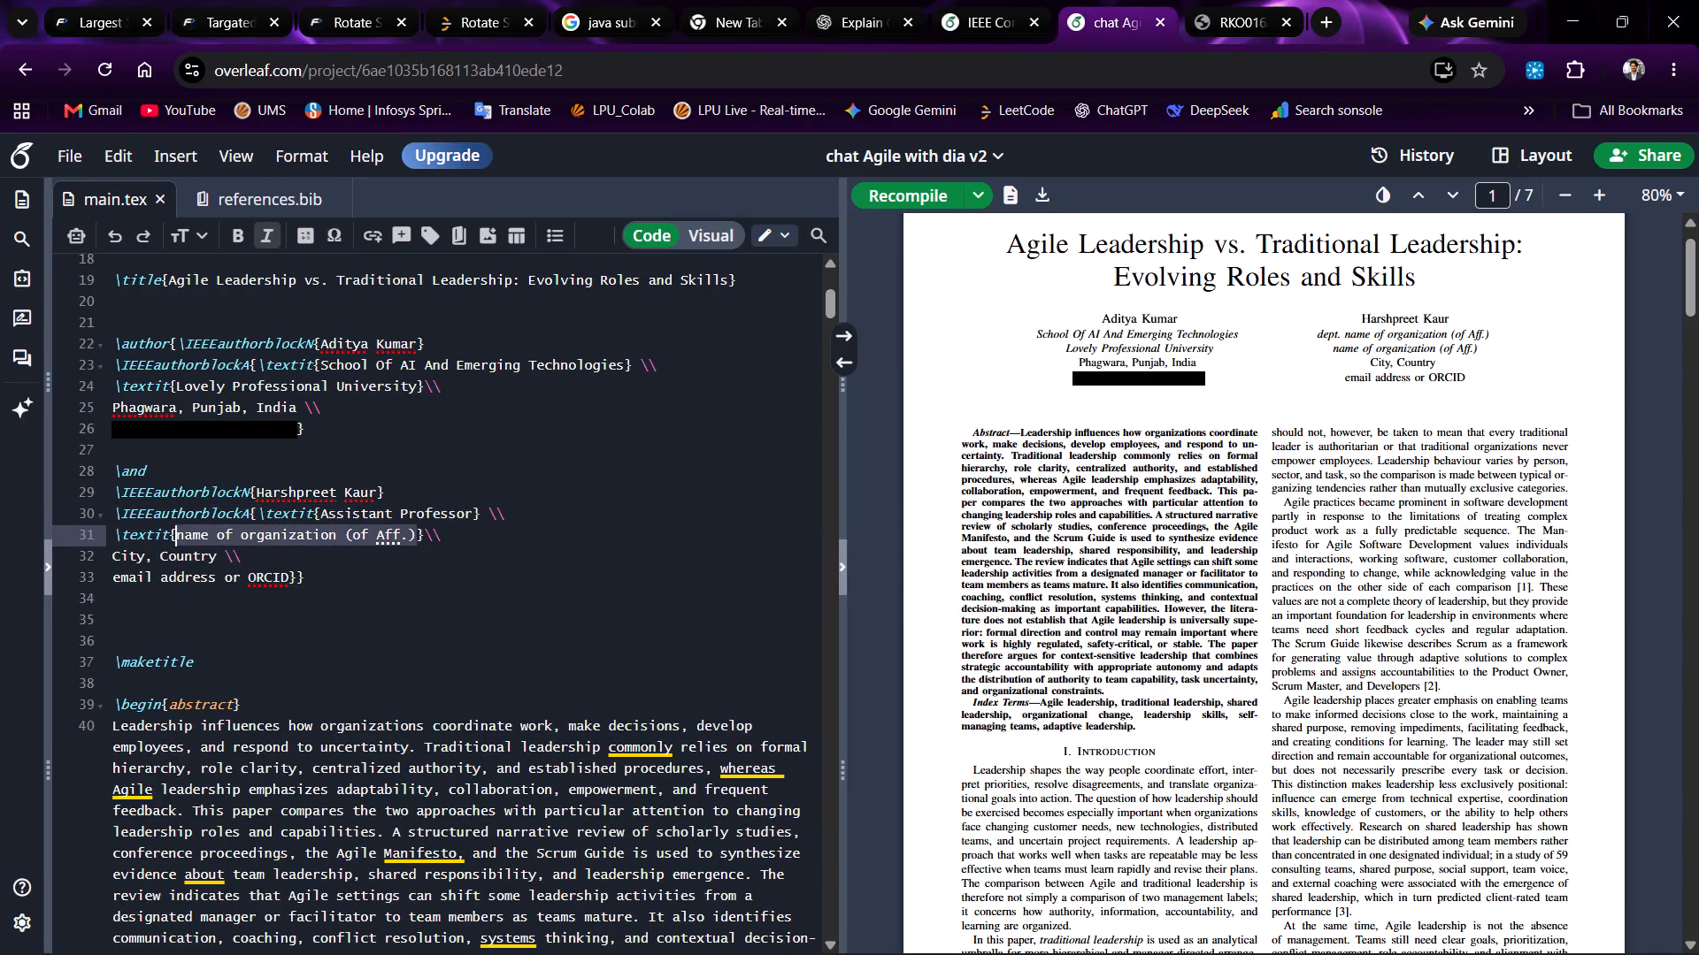
key(ctrl+v)
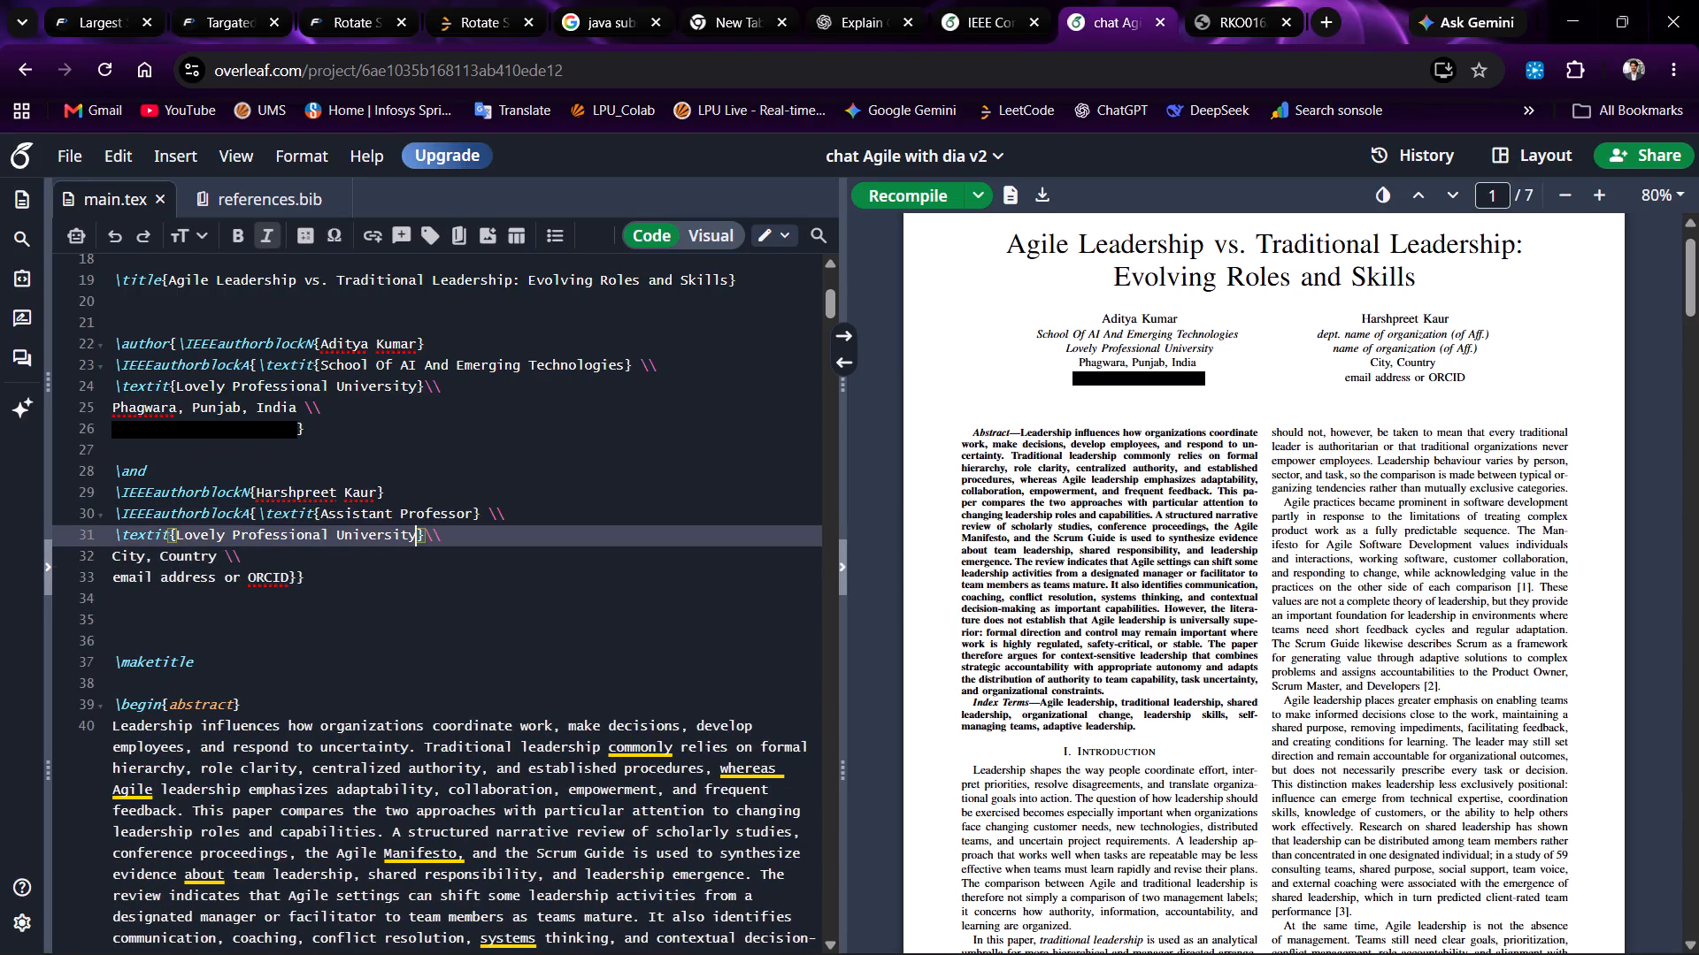
Replace the City, Country placeholder in the second author block with Phagwara, Punjab, India, copied from the first author block.
click(381, 560)
drag(297, 406, 111, 412)
key(ctrl+c)
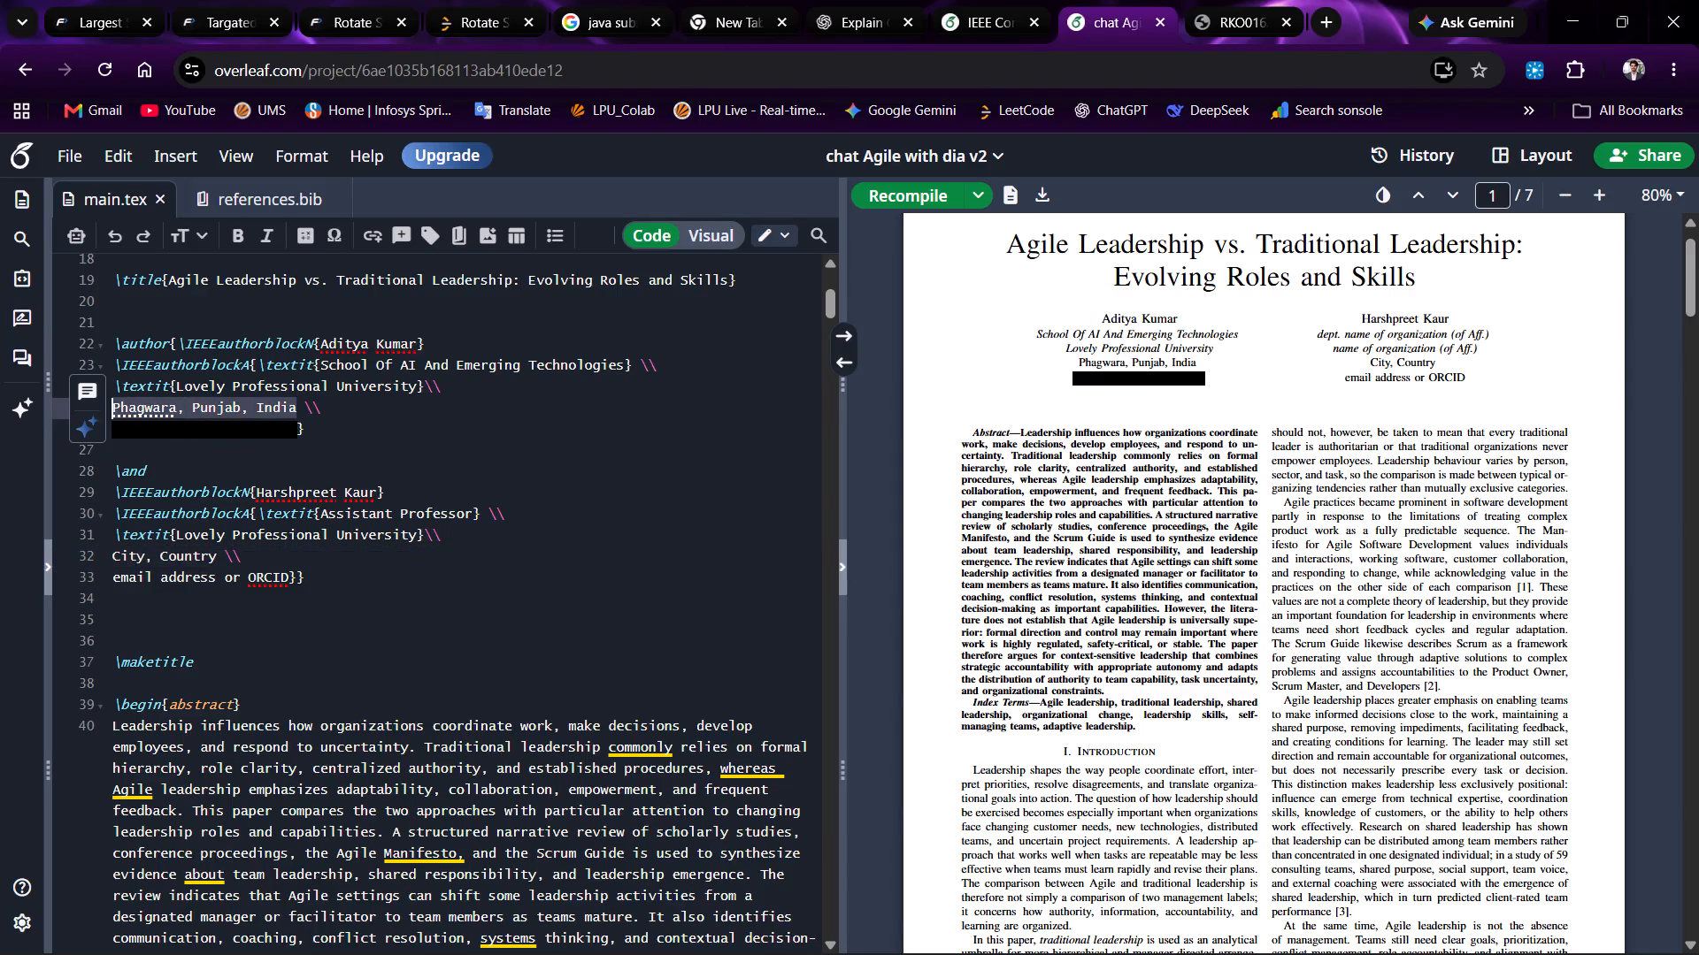
drag(219, 557, 106, 559)
key(ctrl+c)
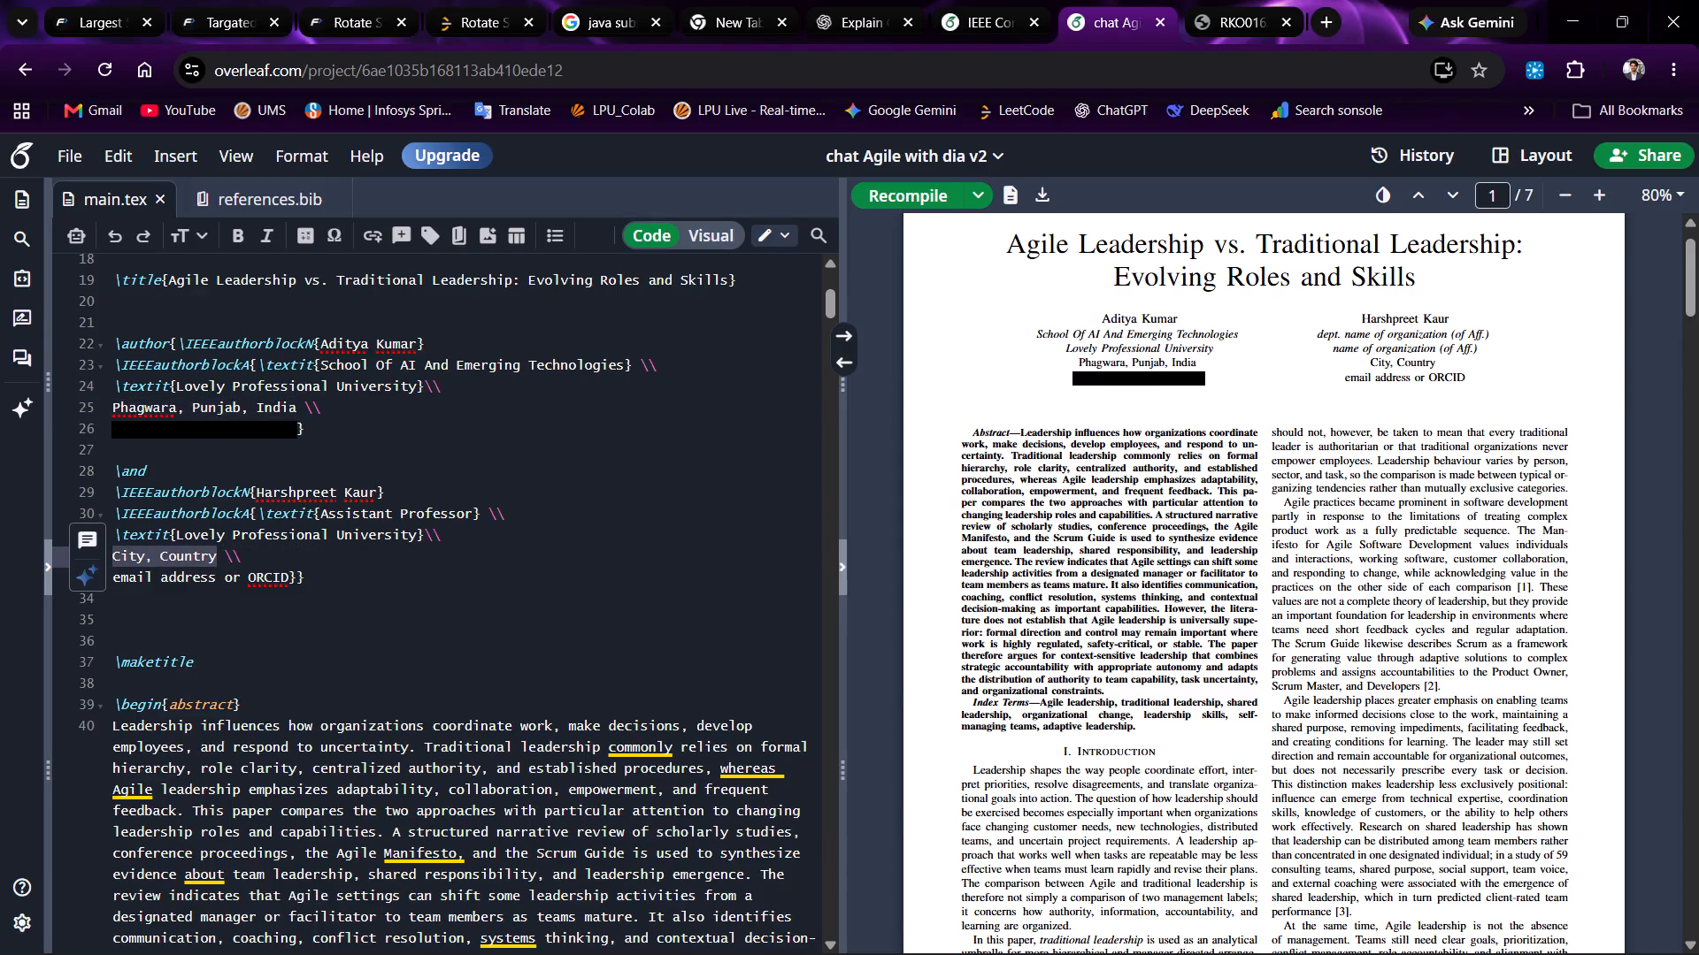
drag(295, 406, 155, 412)
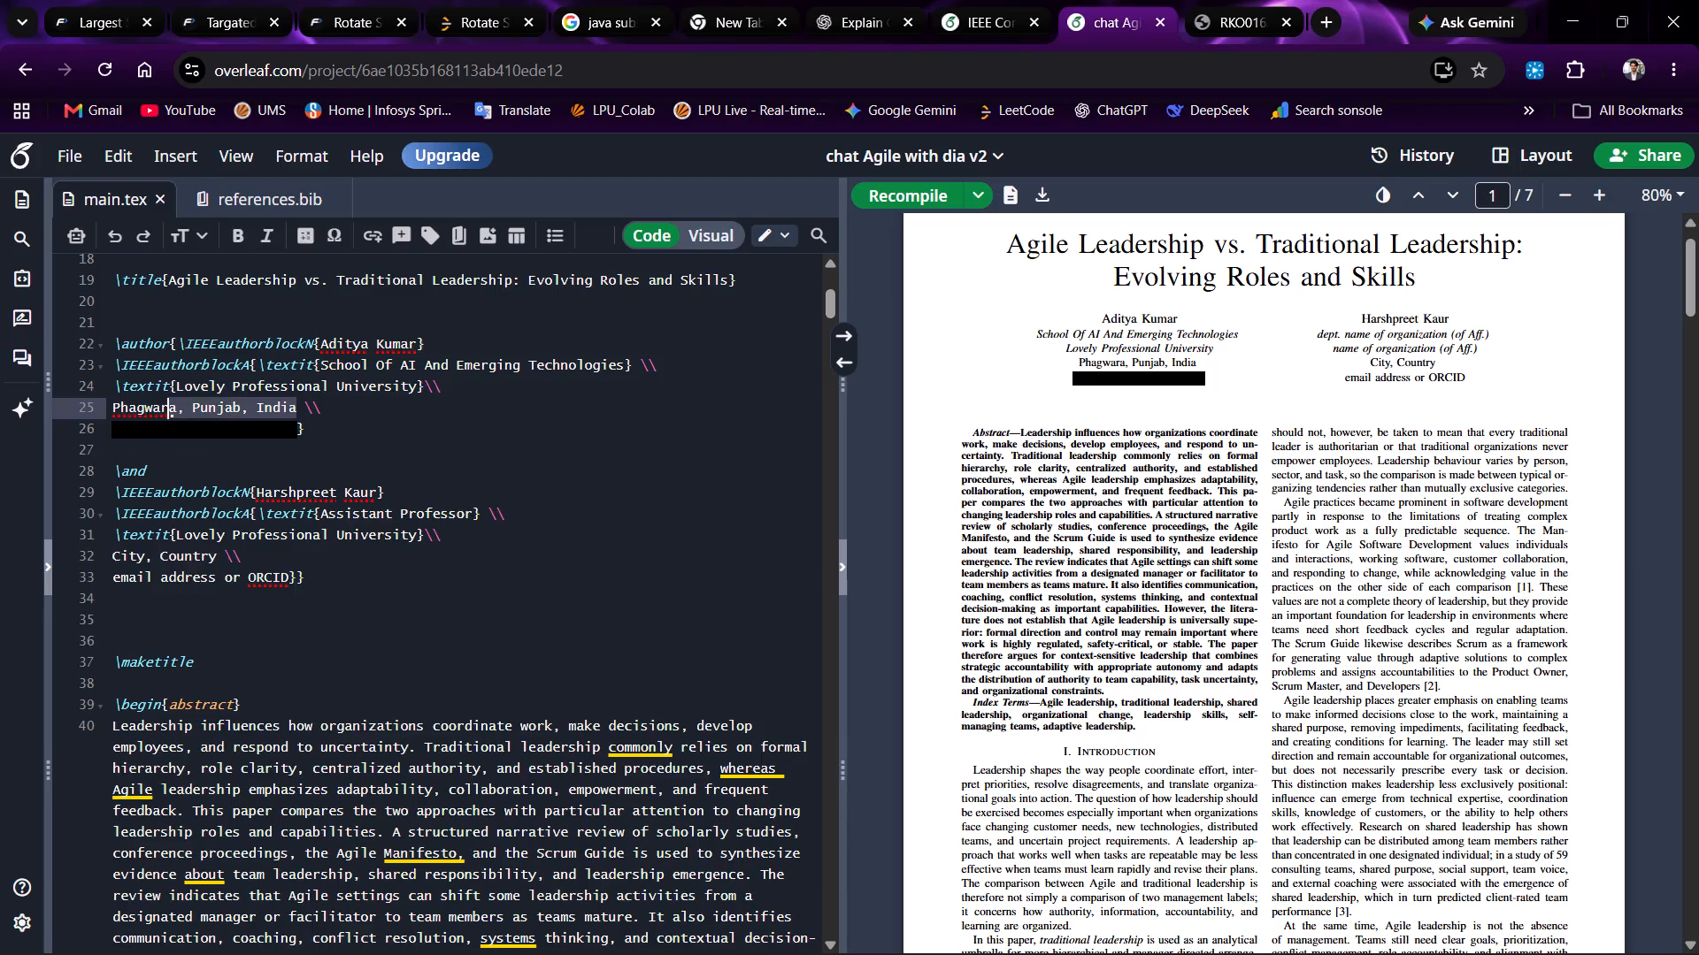
drag(155, 412, 114, 415)
key(ctrl+c)
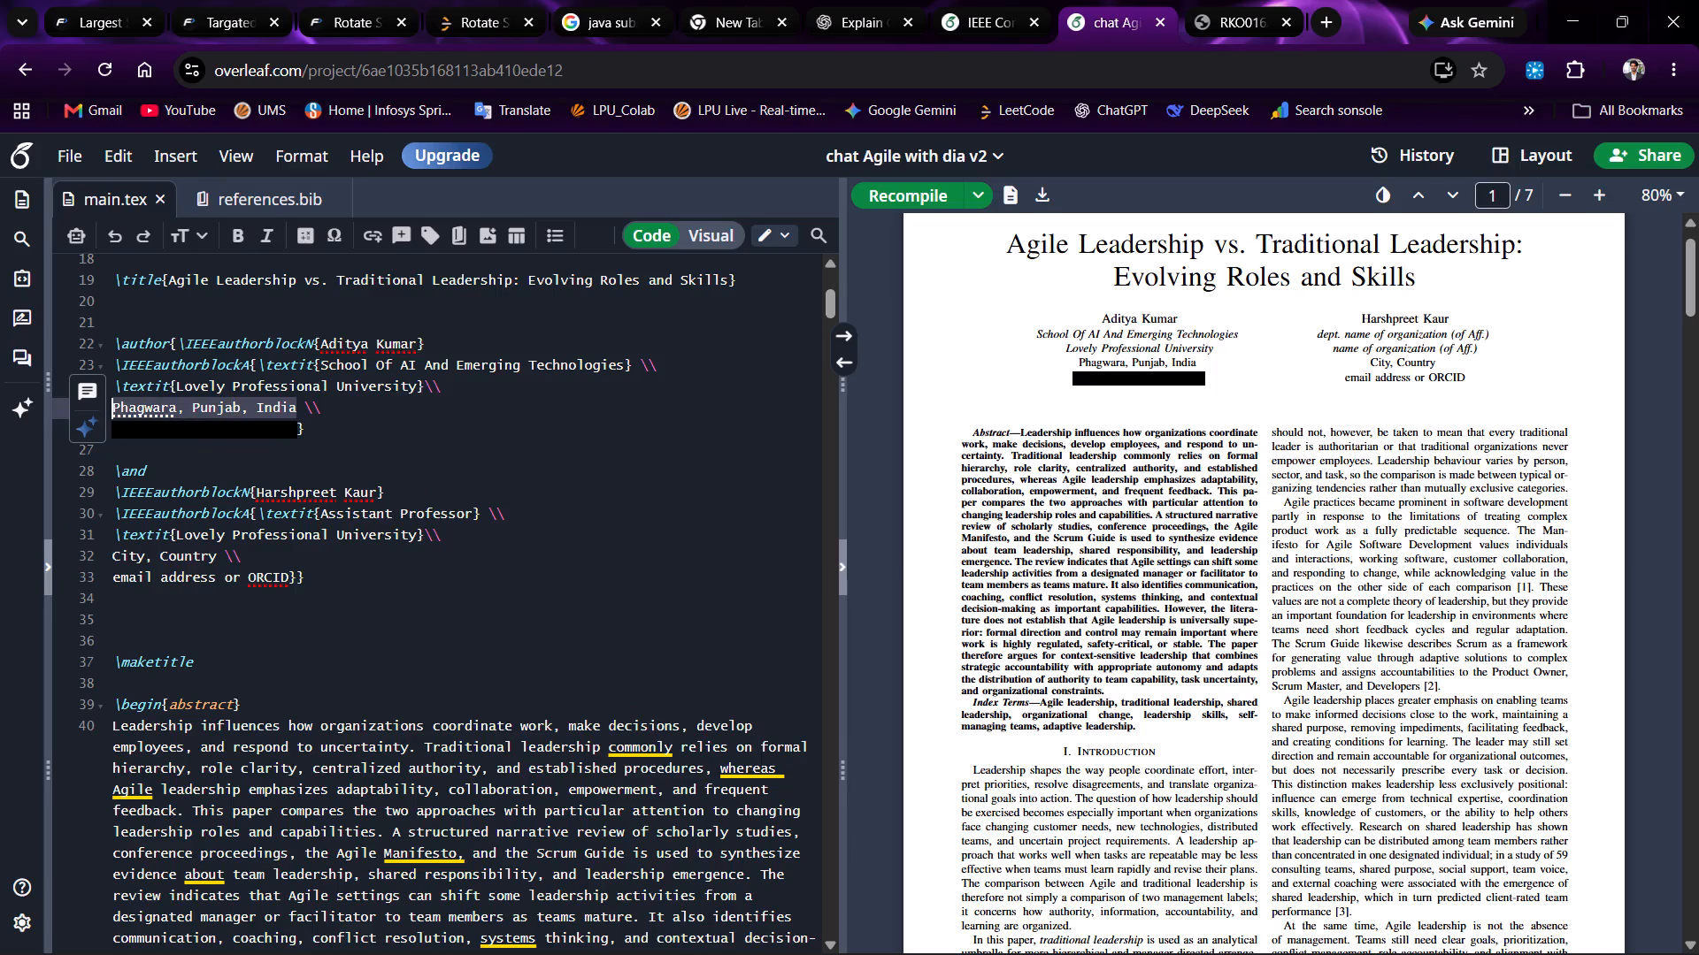
drag(223, 559, 165, 559)
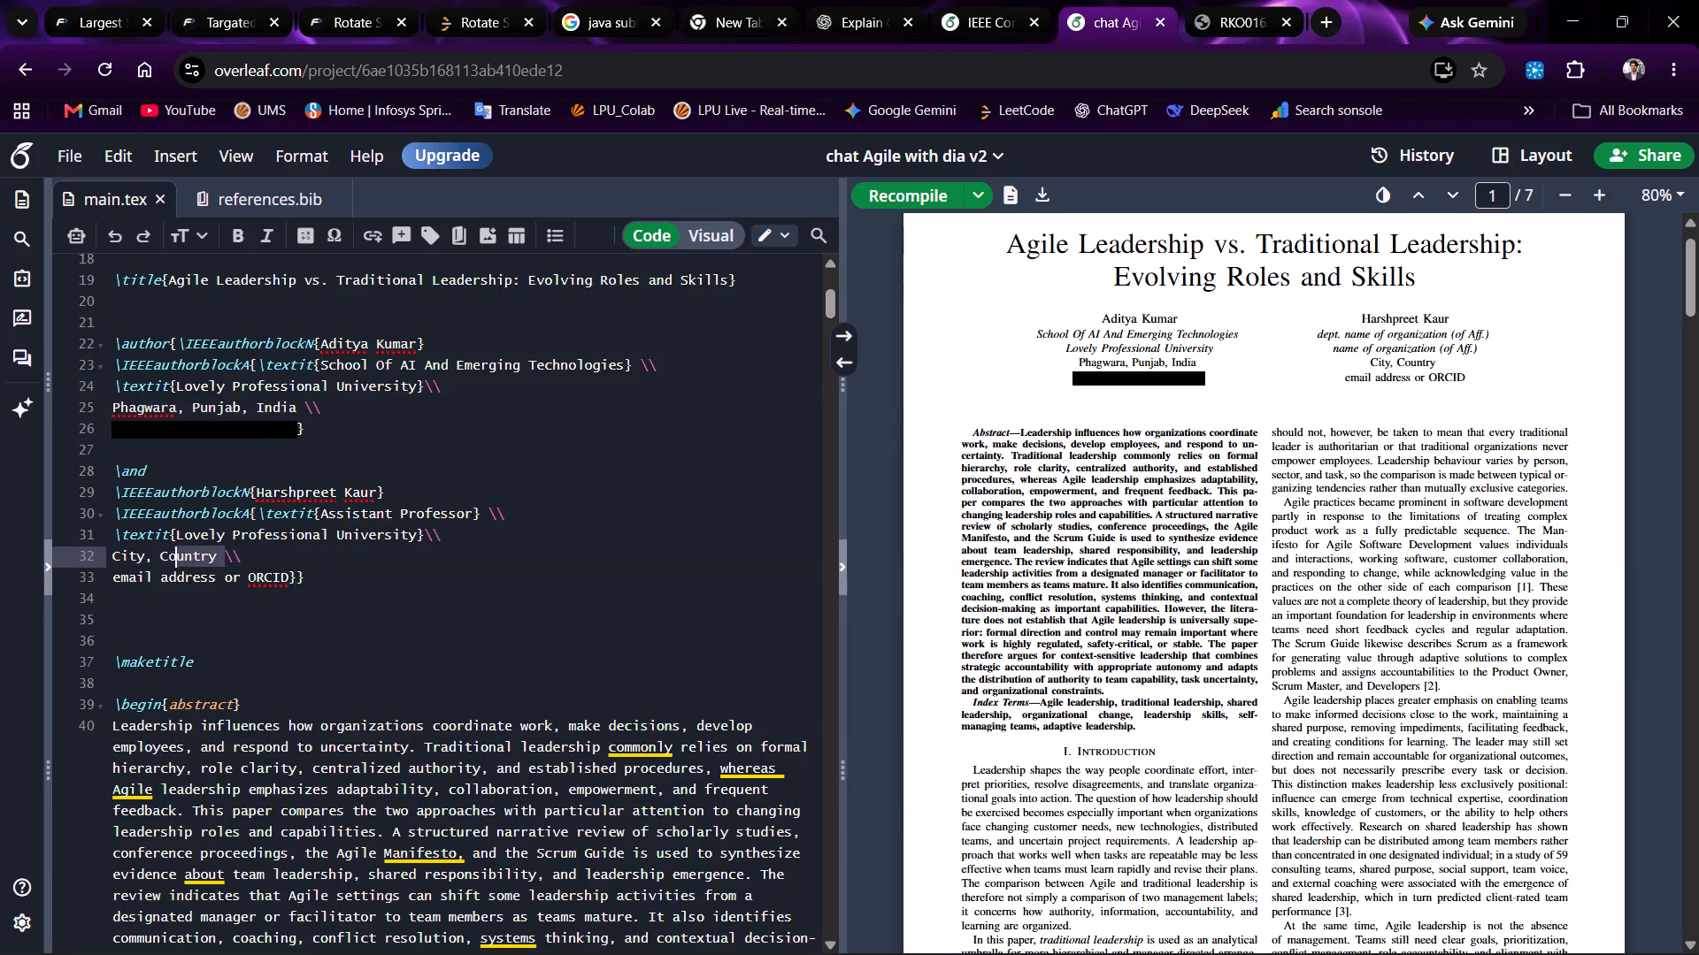
drag(165, 559, 111, 559)
drag(111, 559, 111, 559)
key(ctrl+v)
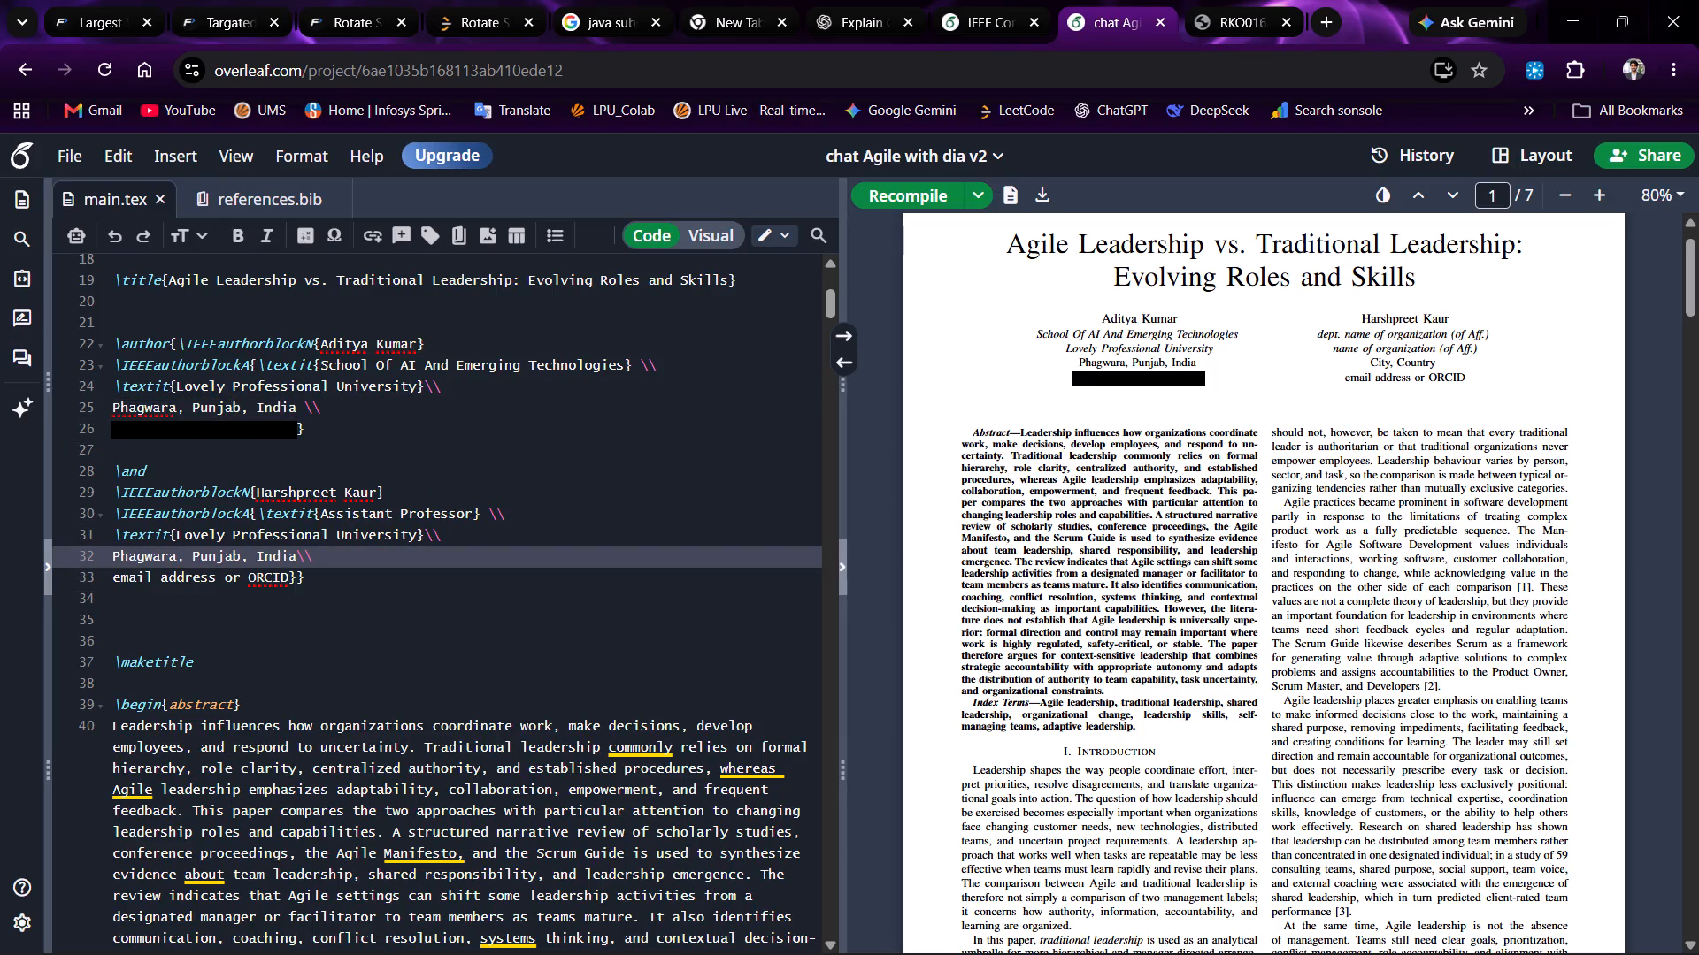
click(340, 559)
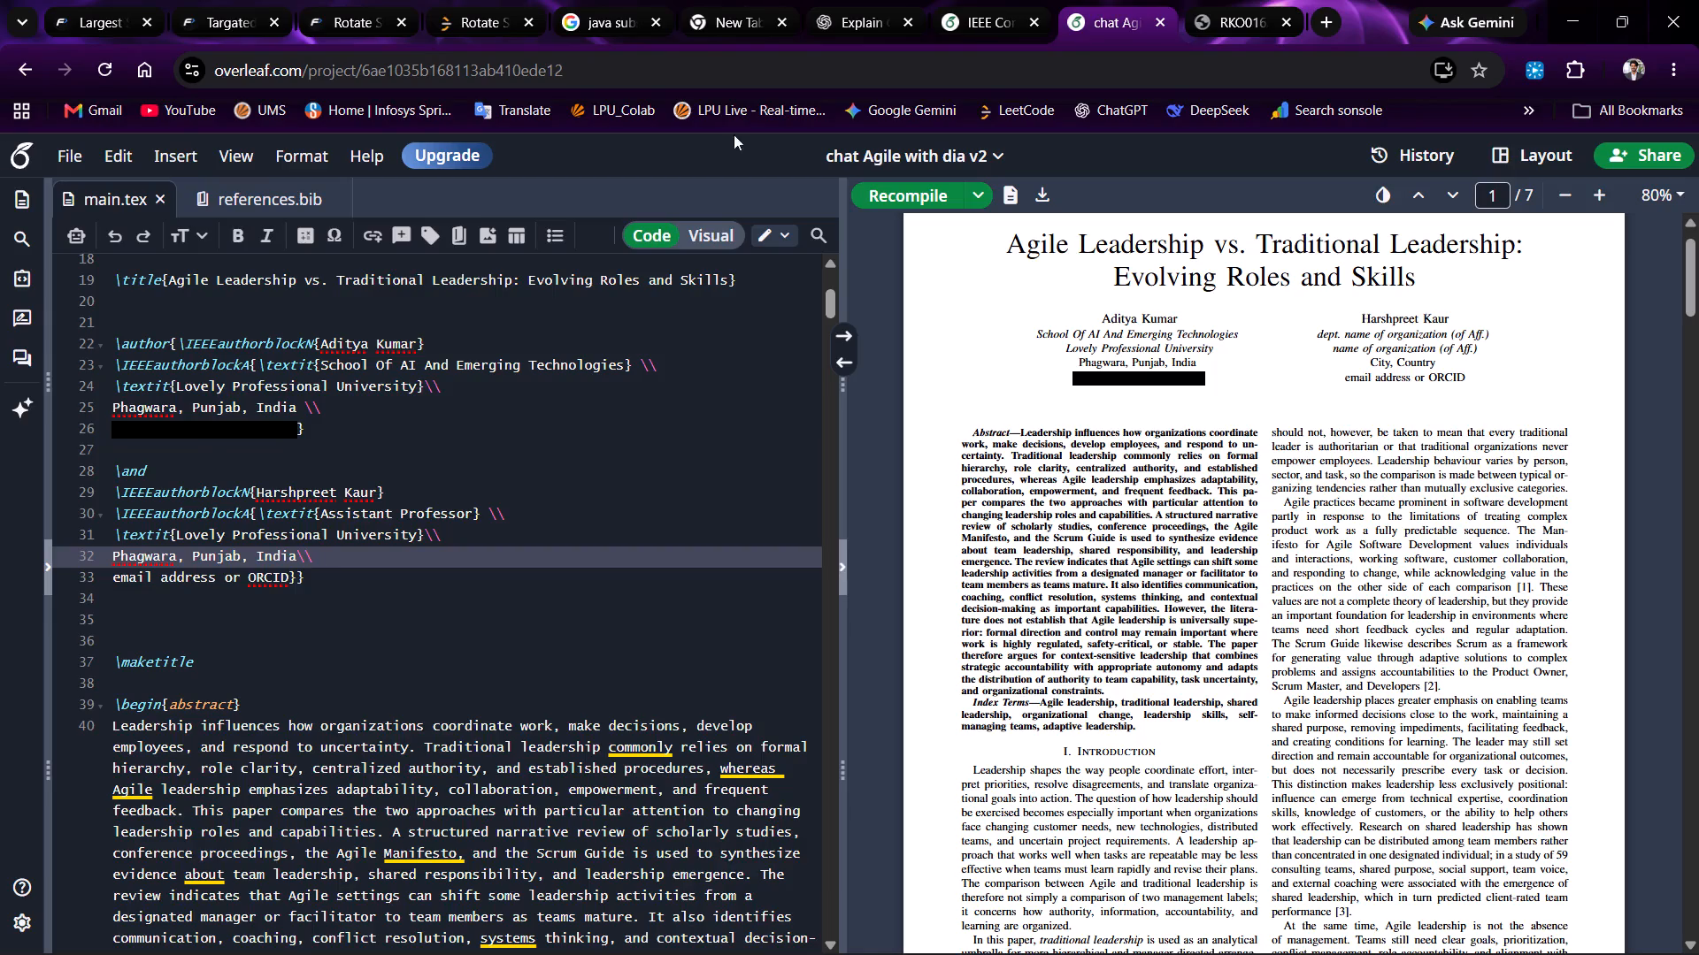
Replace the email address or ORCID placeholder in the second author block with the second author's email, copied from the term paper PDF.
click(1234, 0)
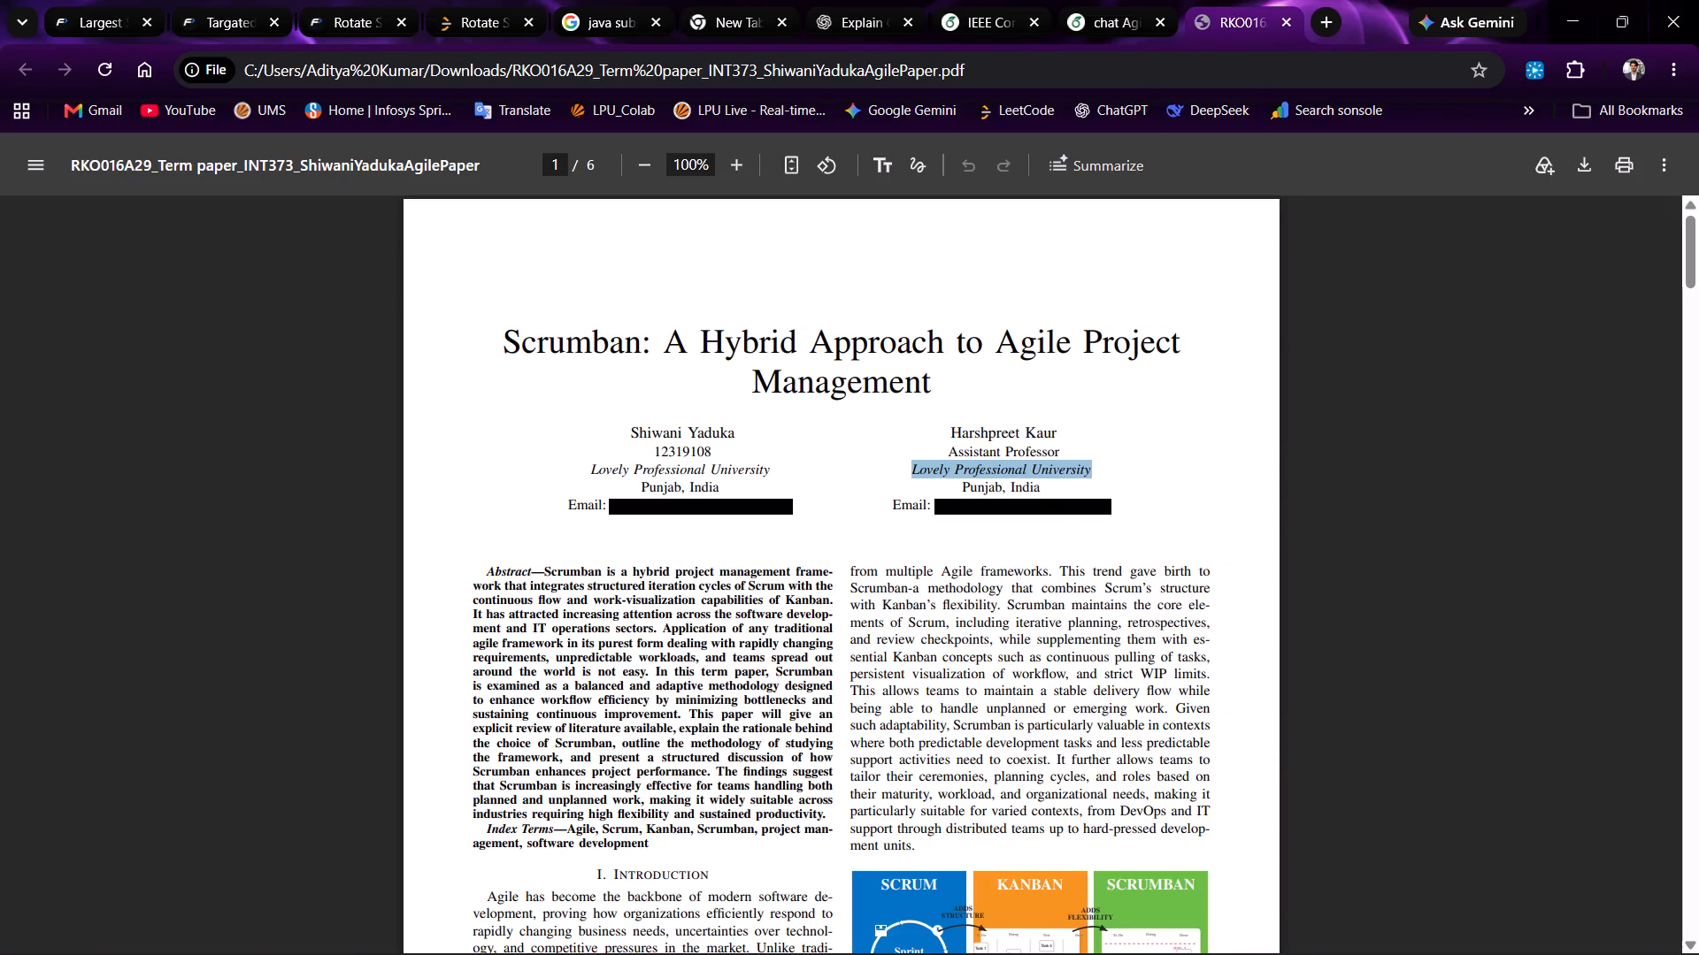
click(1050, 494)
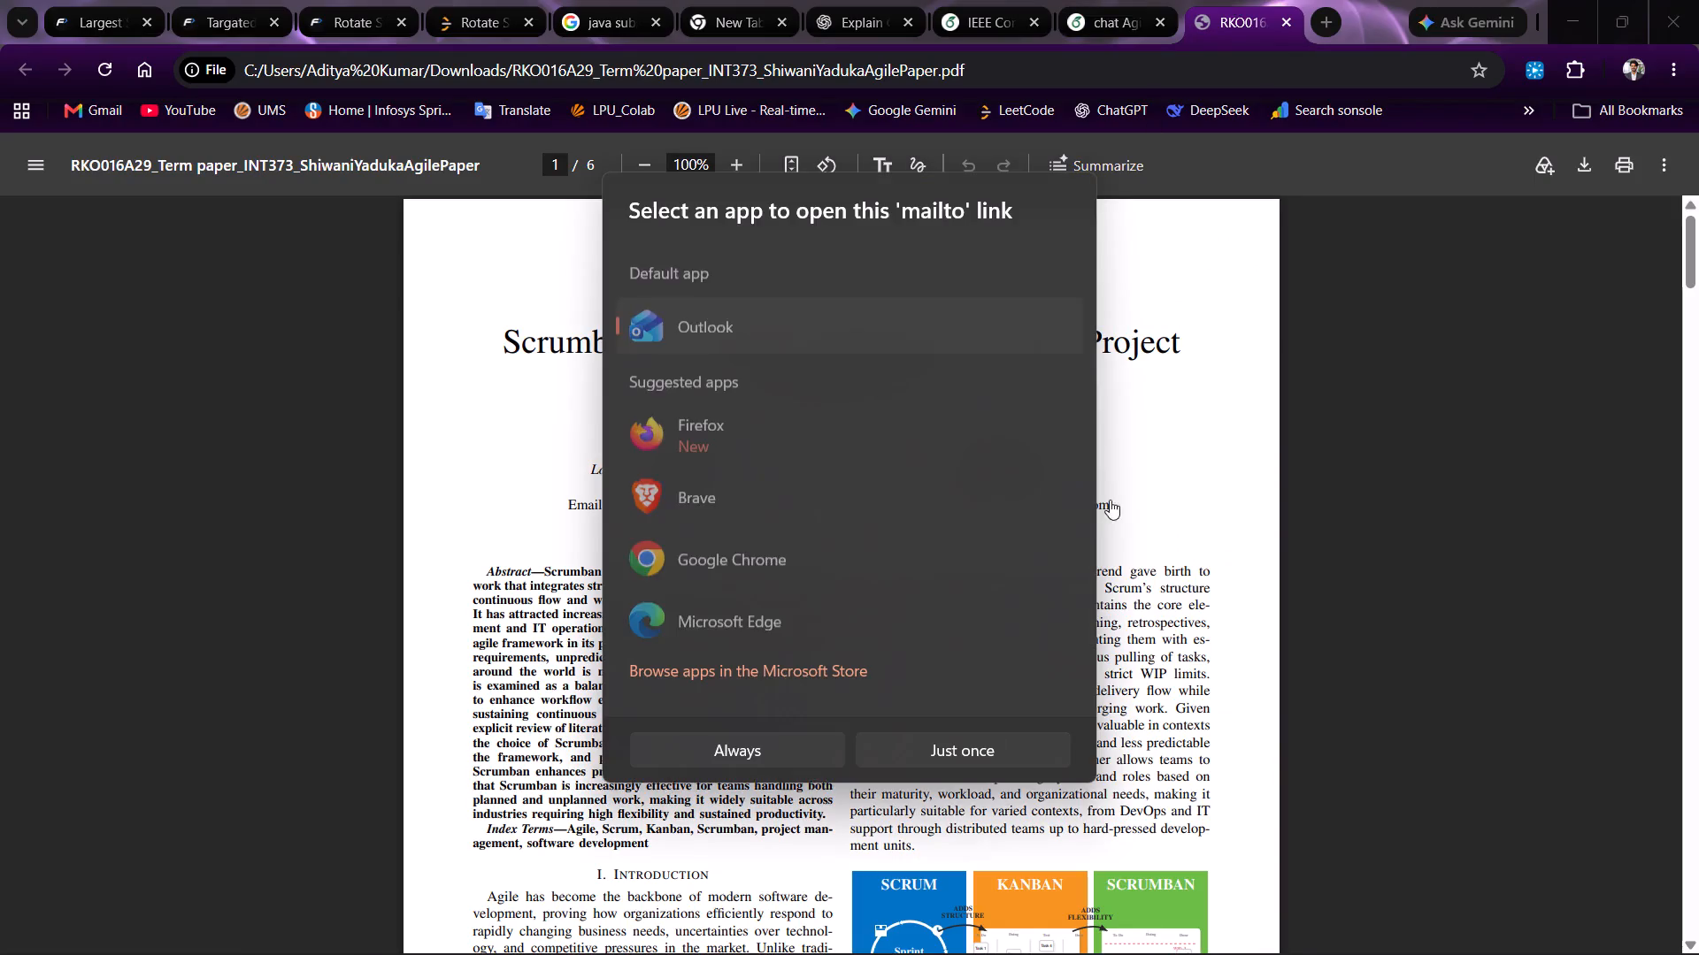
click(1128, 496)
click(1122, 512)
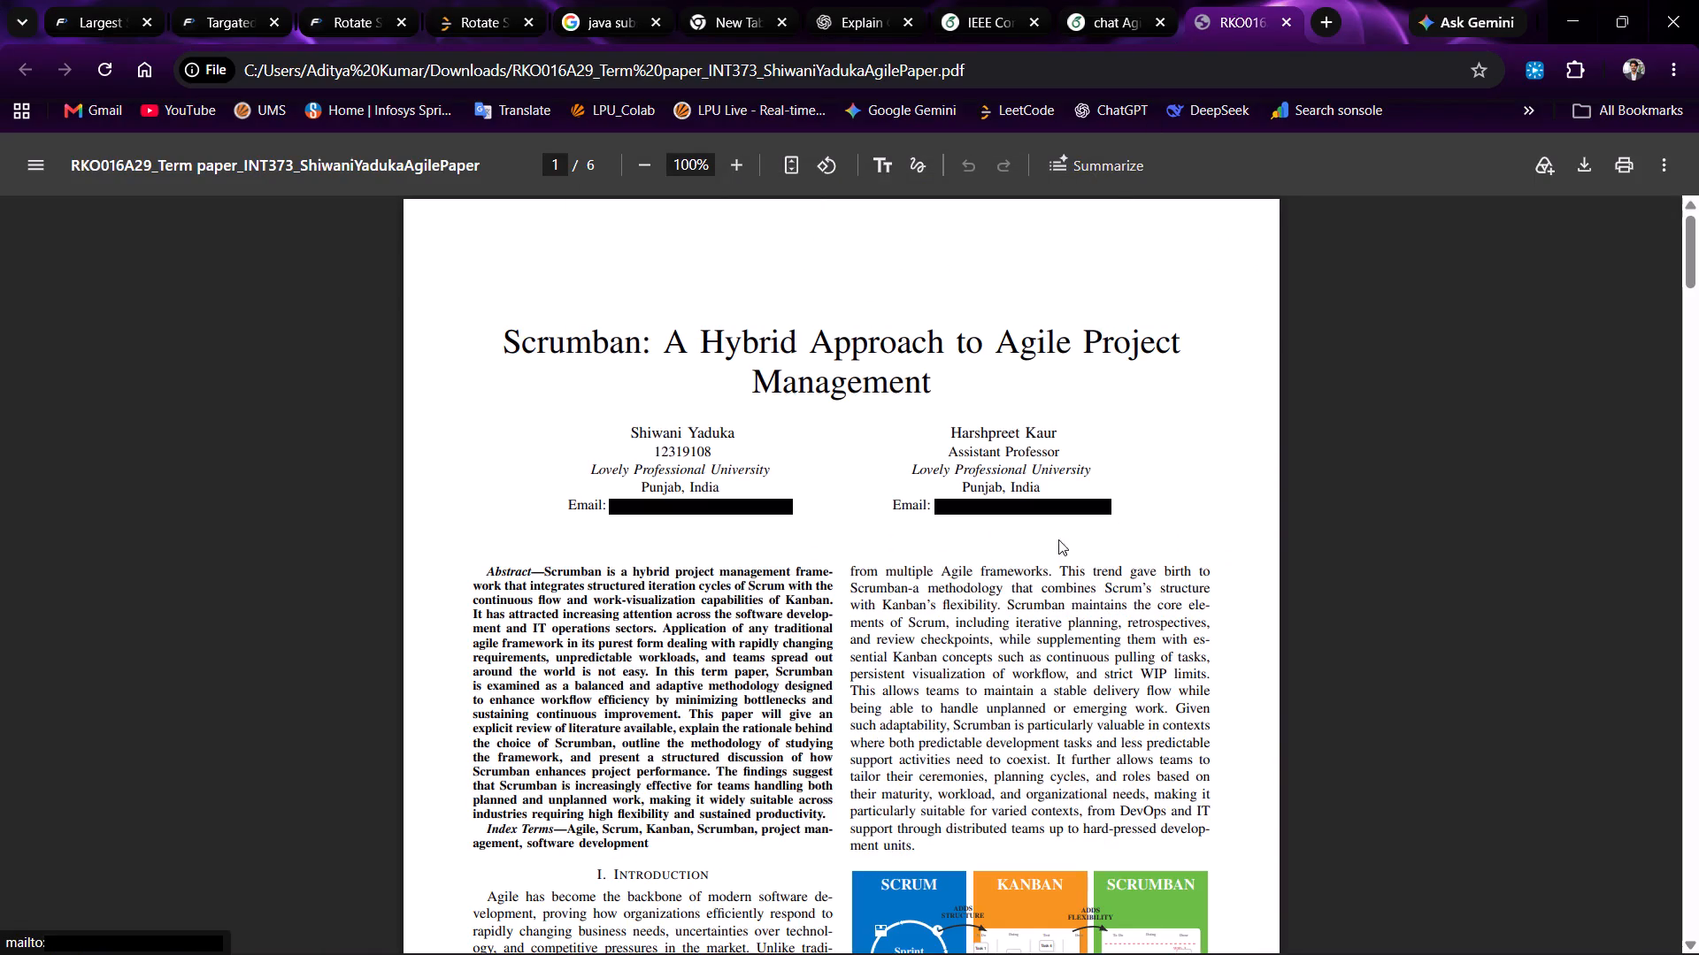
click(1149, 540)
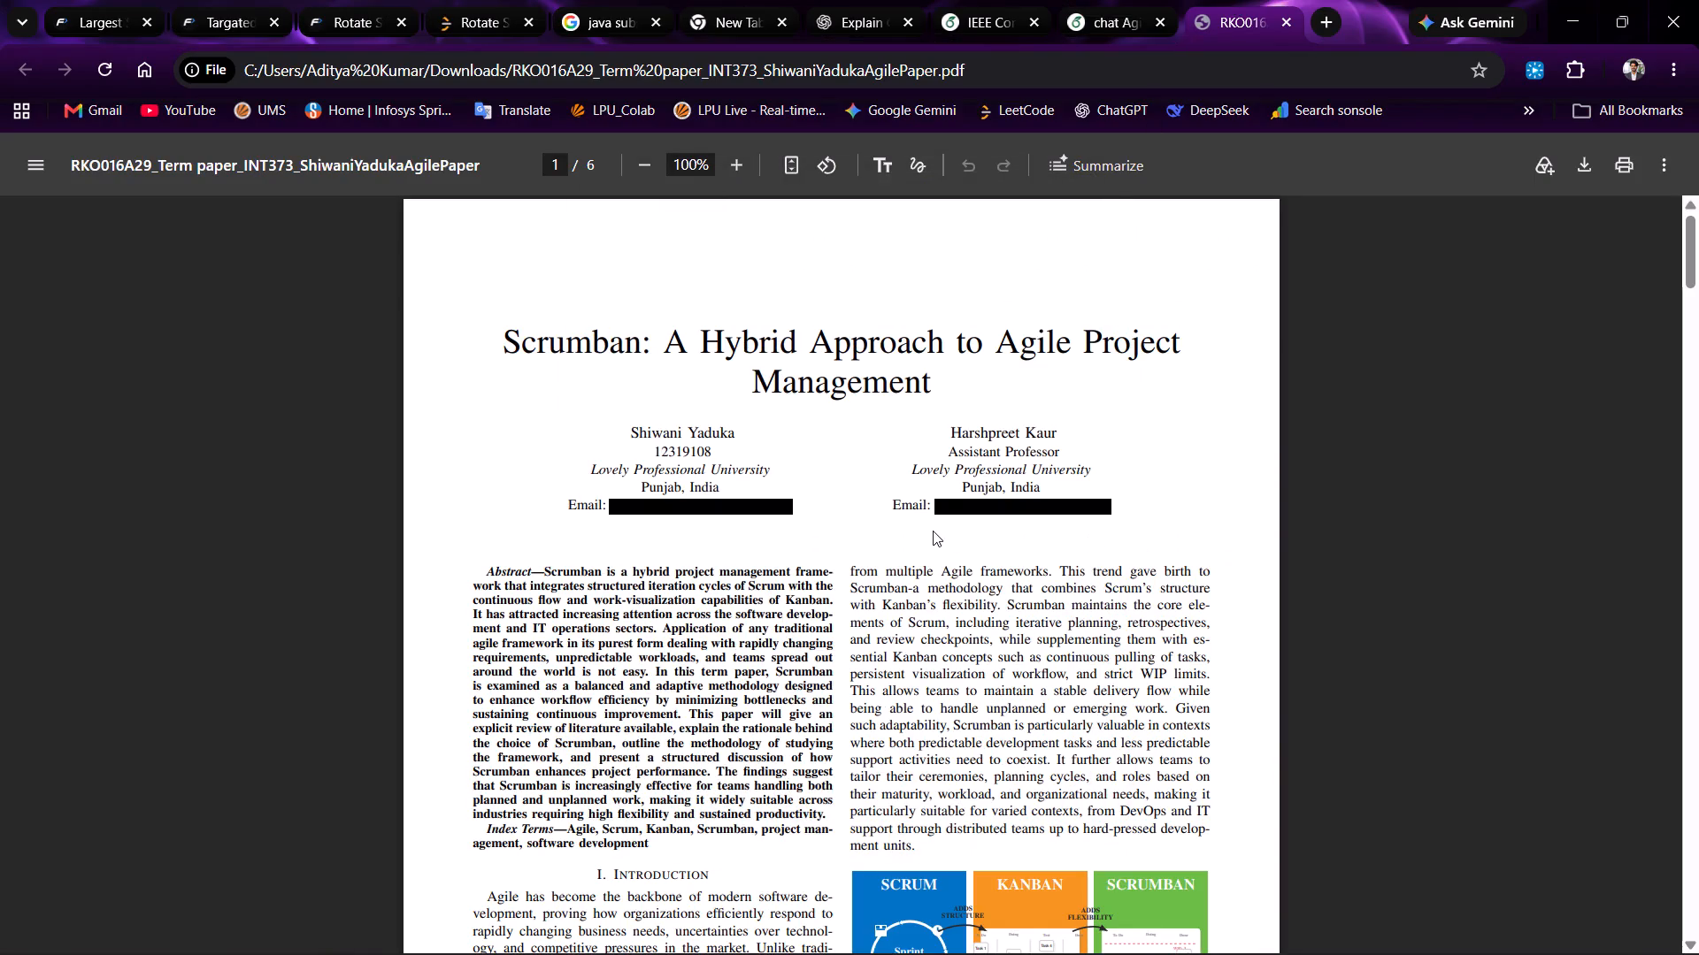
drag(933, 531, 1160, 417)
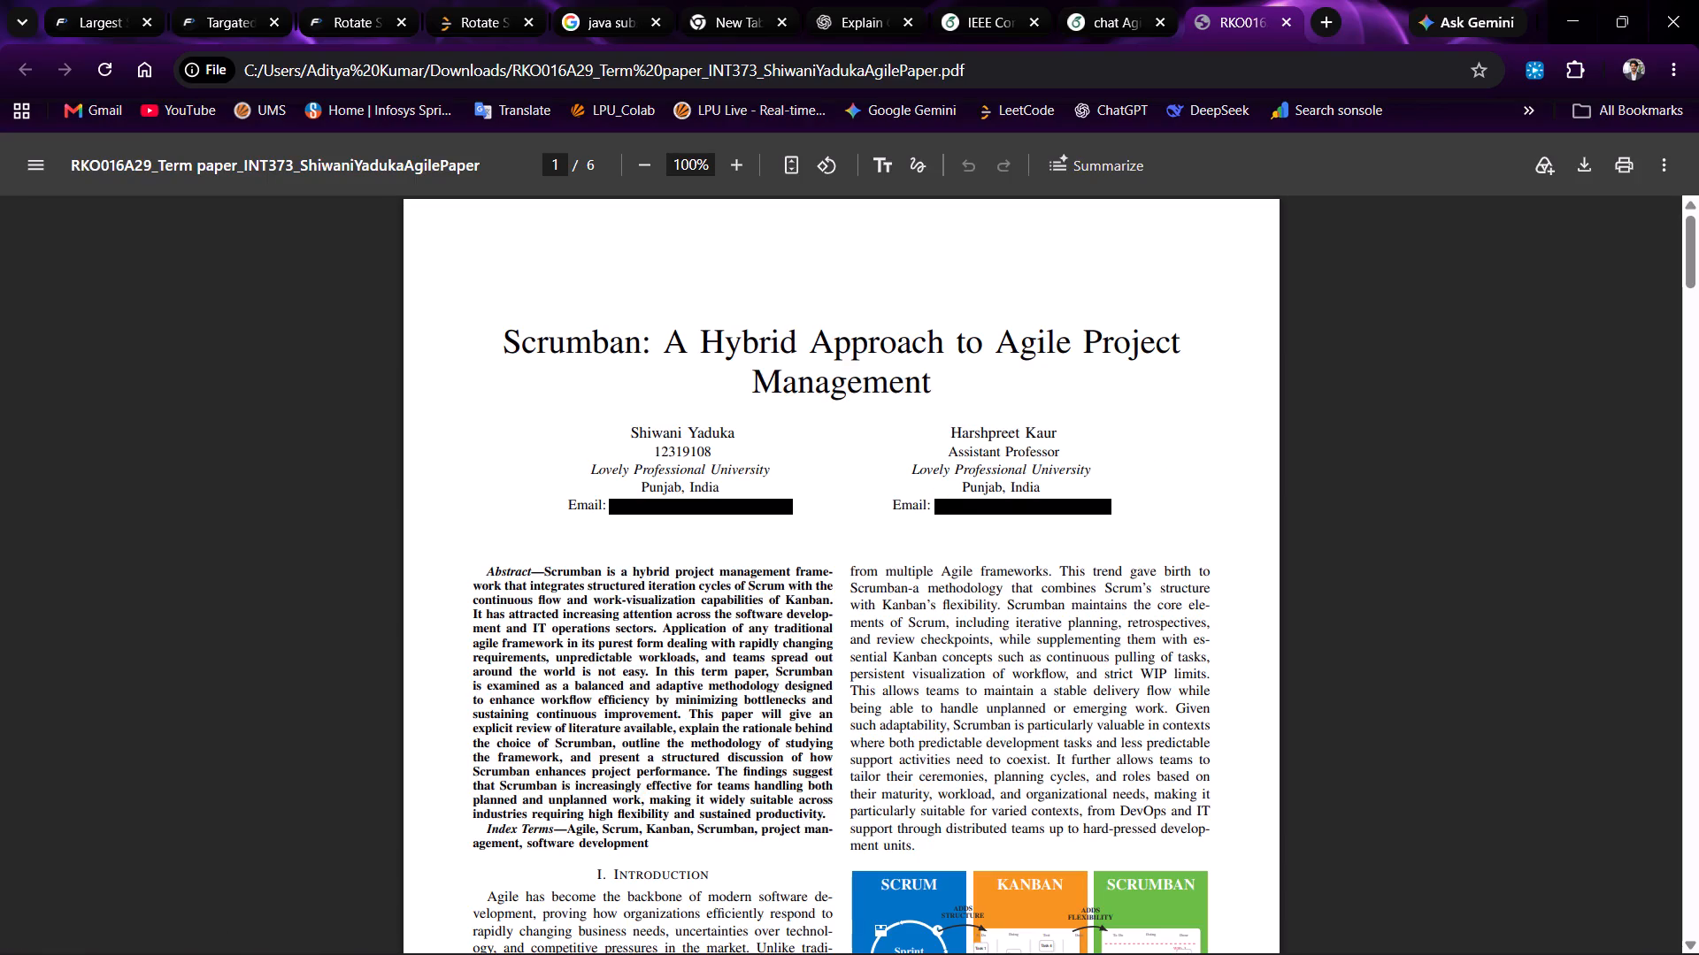
drag(928, 493, 1121, 496)
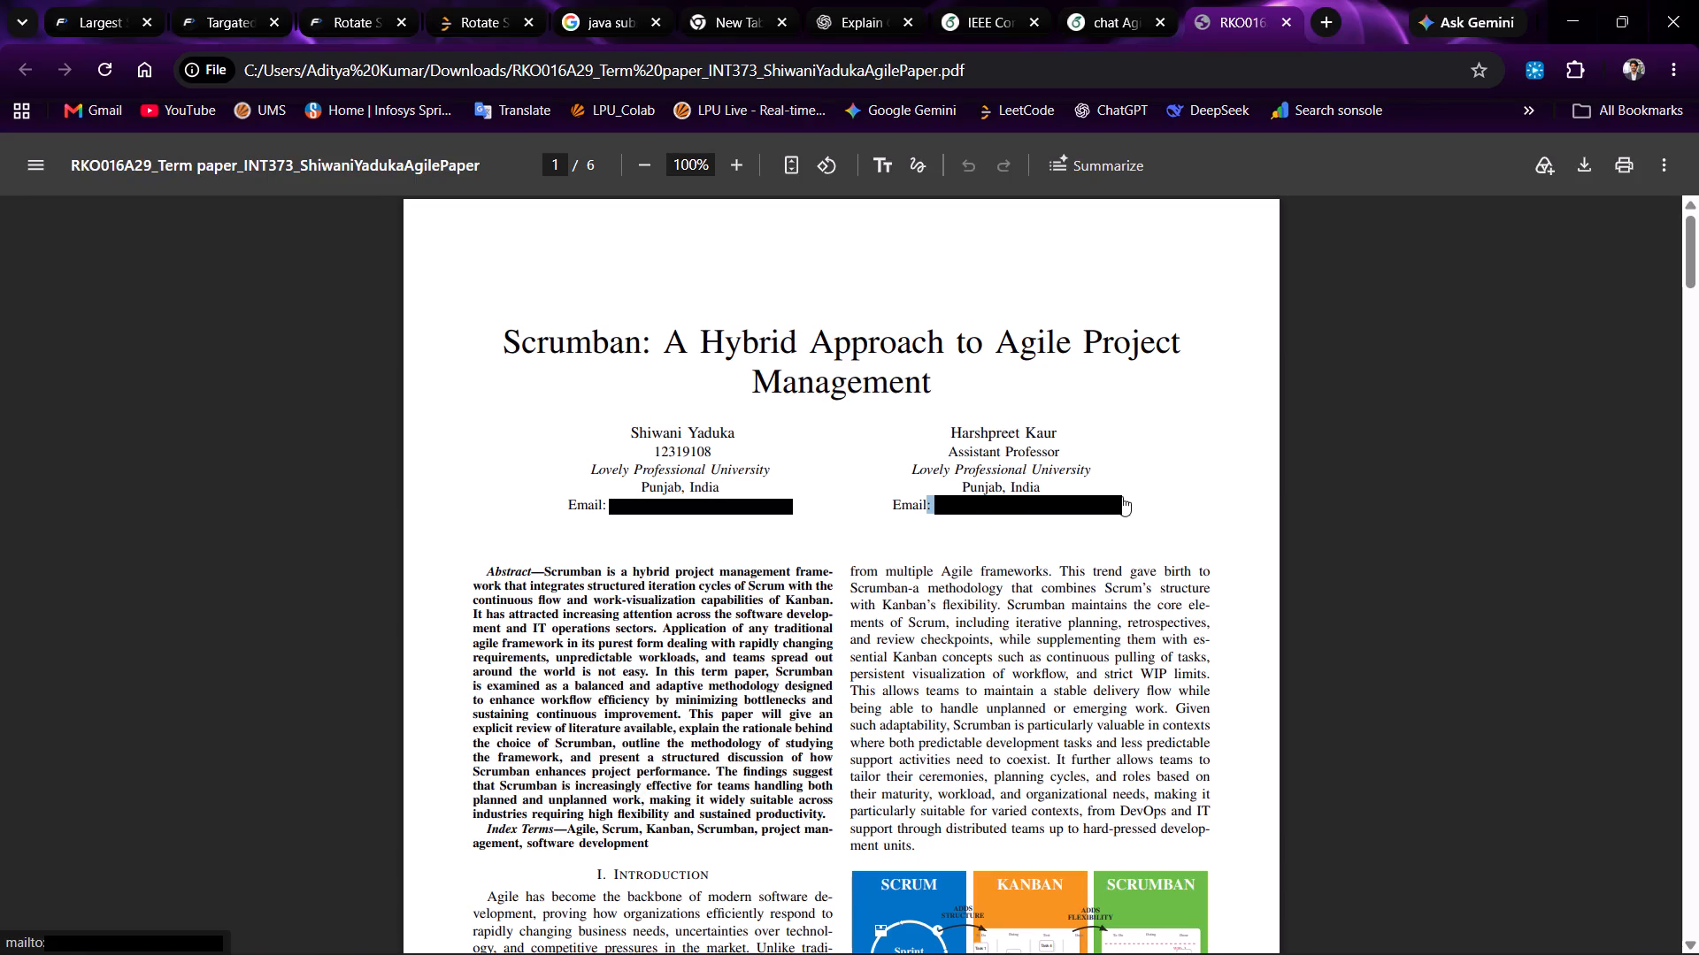
key(ctrl+c)
click(1110, 0)
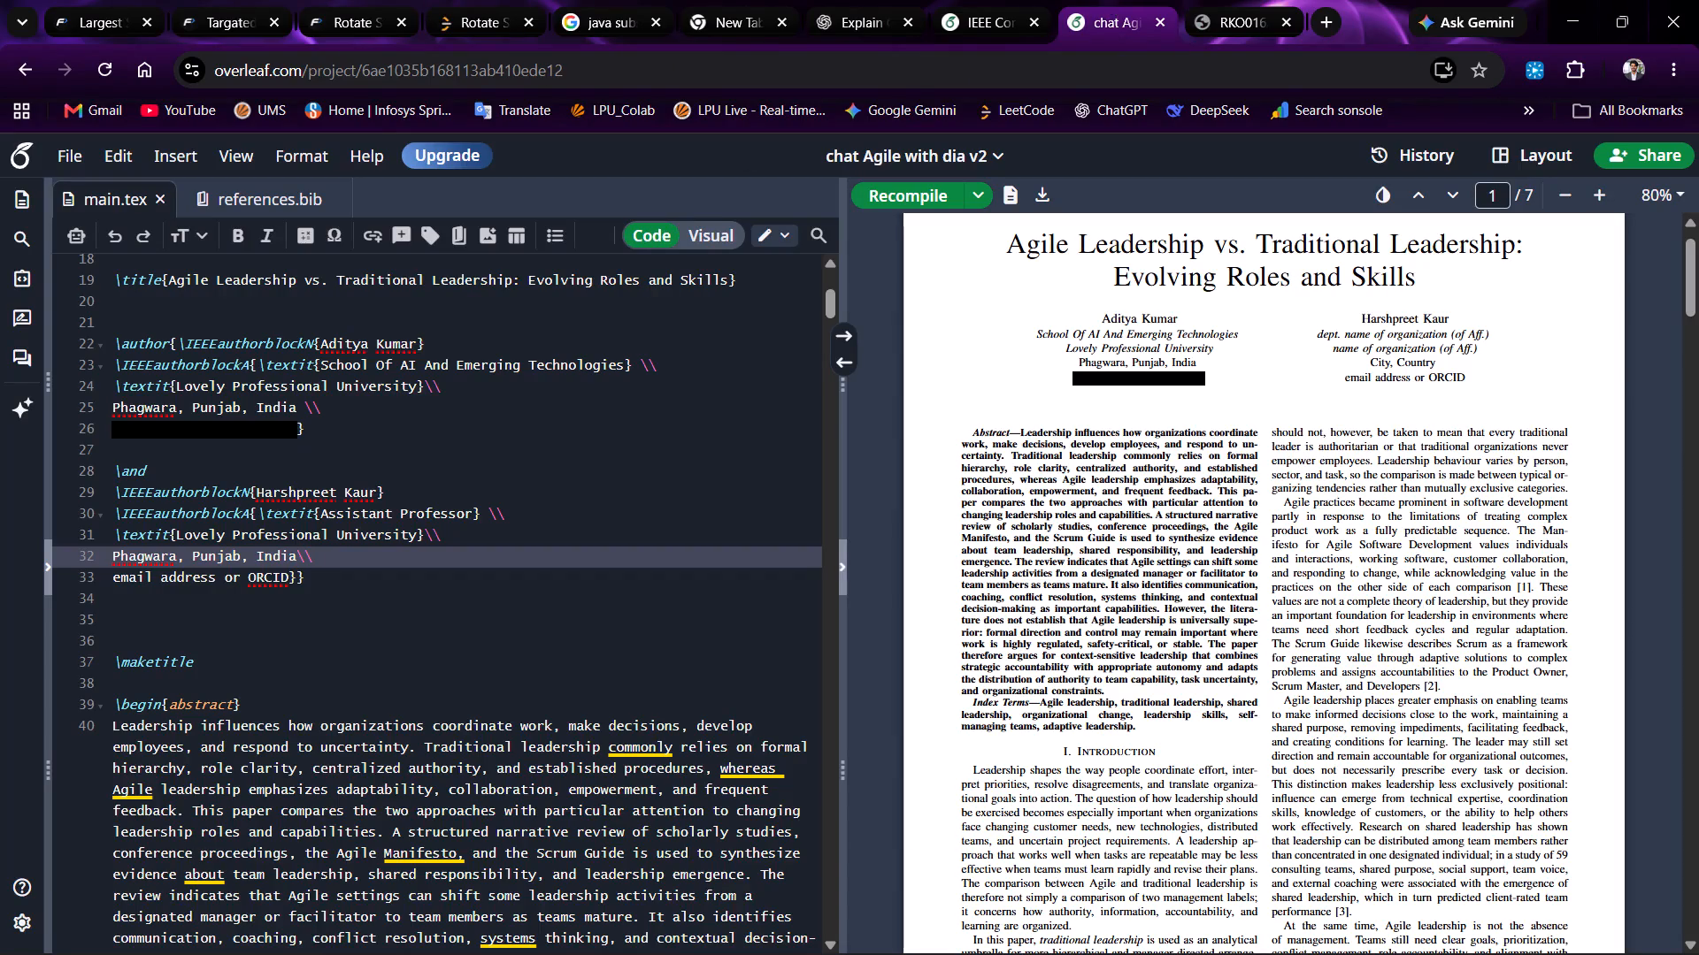
drag(288, 575, 197, 579)
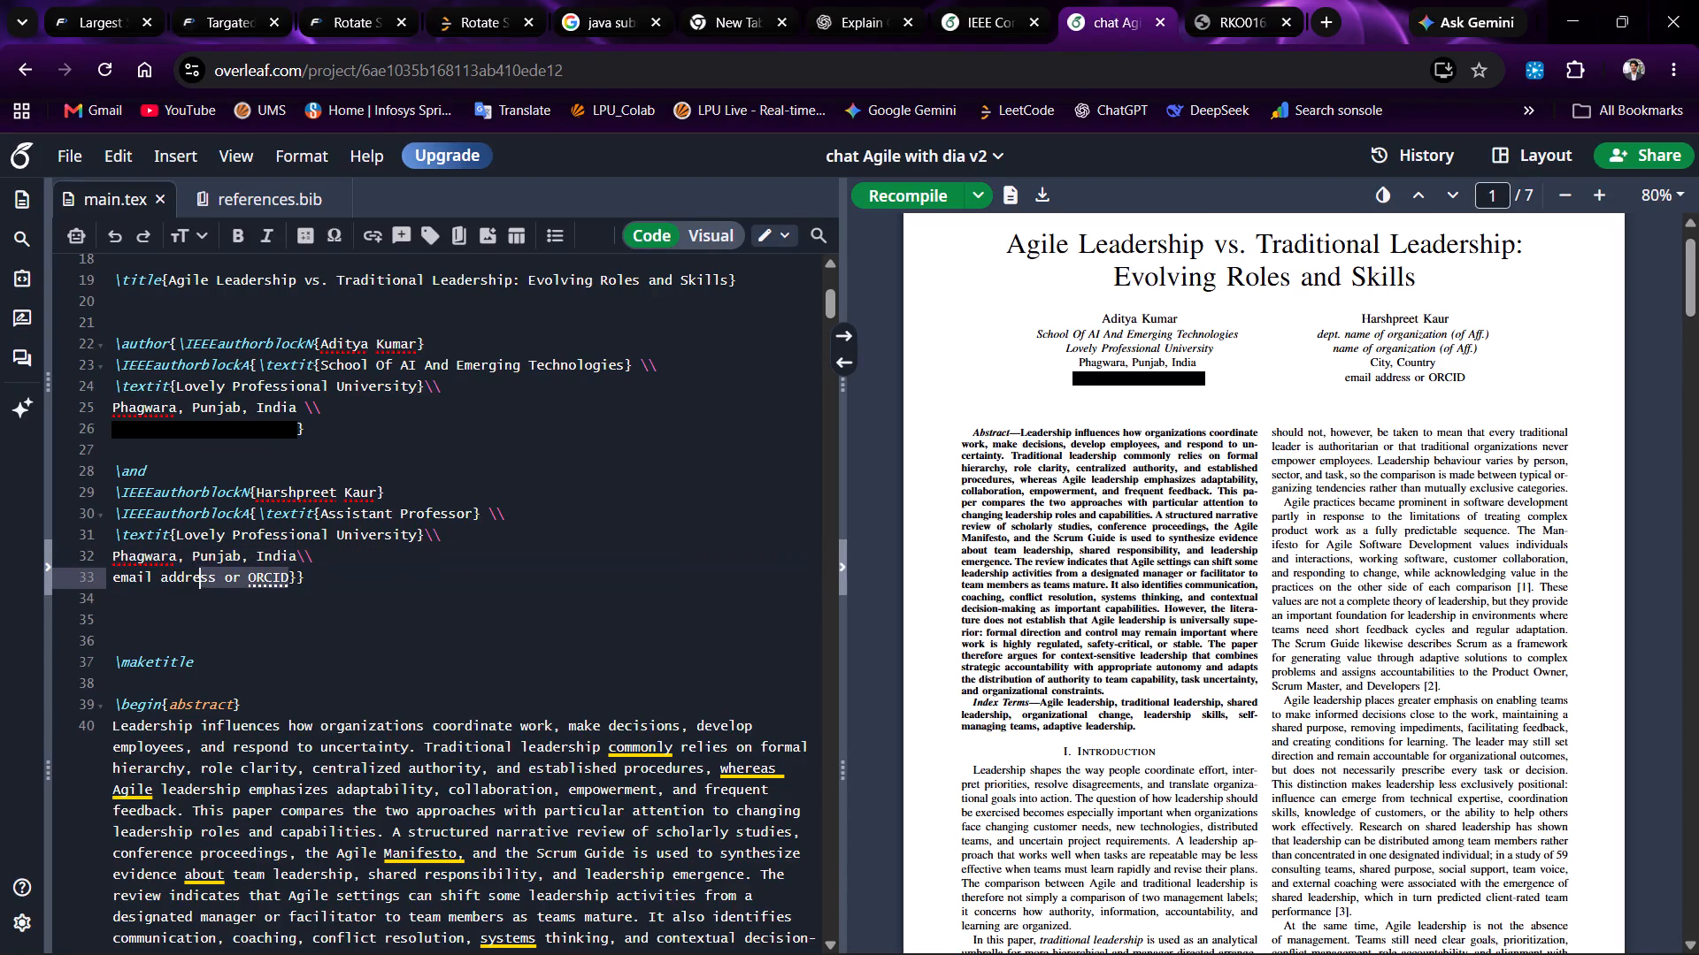
drag(197, 579, 116, 589)
key(ctrl+v)
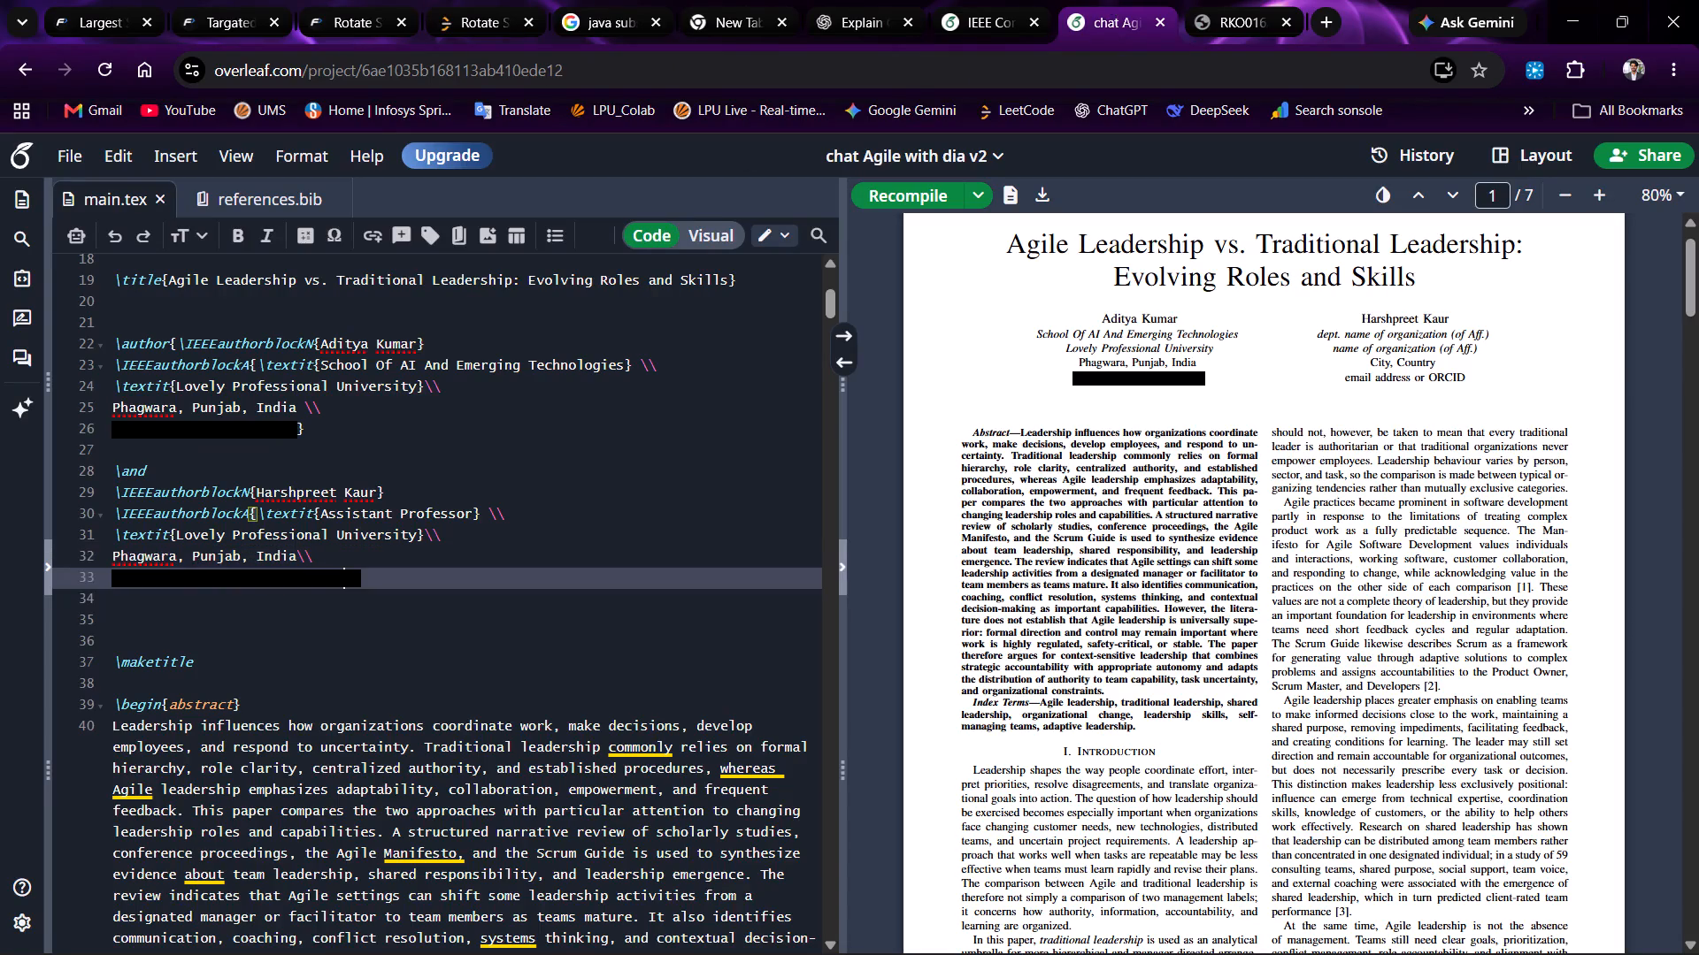
Delete the two stray leading characters before the pasted email in the second author block.
click(127, 579)
key(BackSpace)
key(BackSpace)
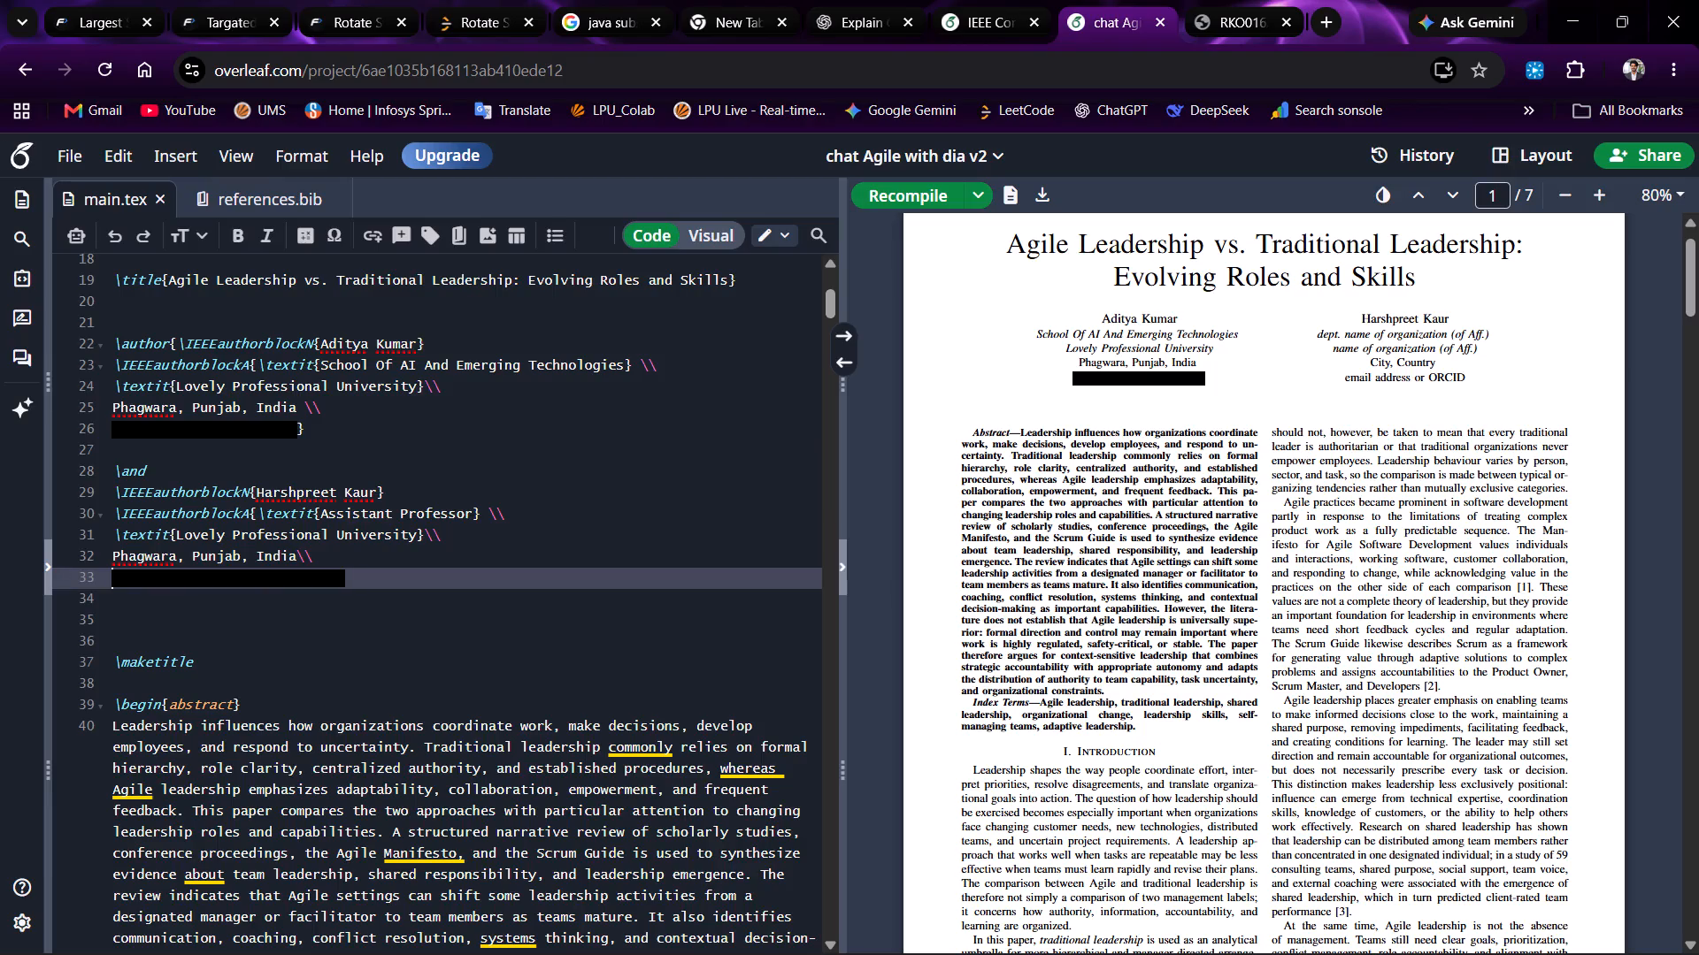
click(396, 573)
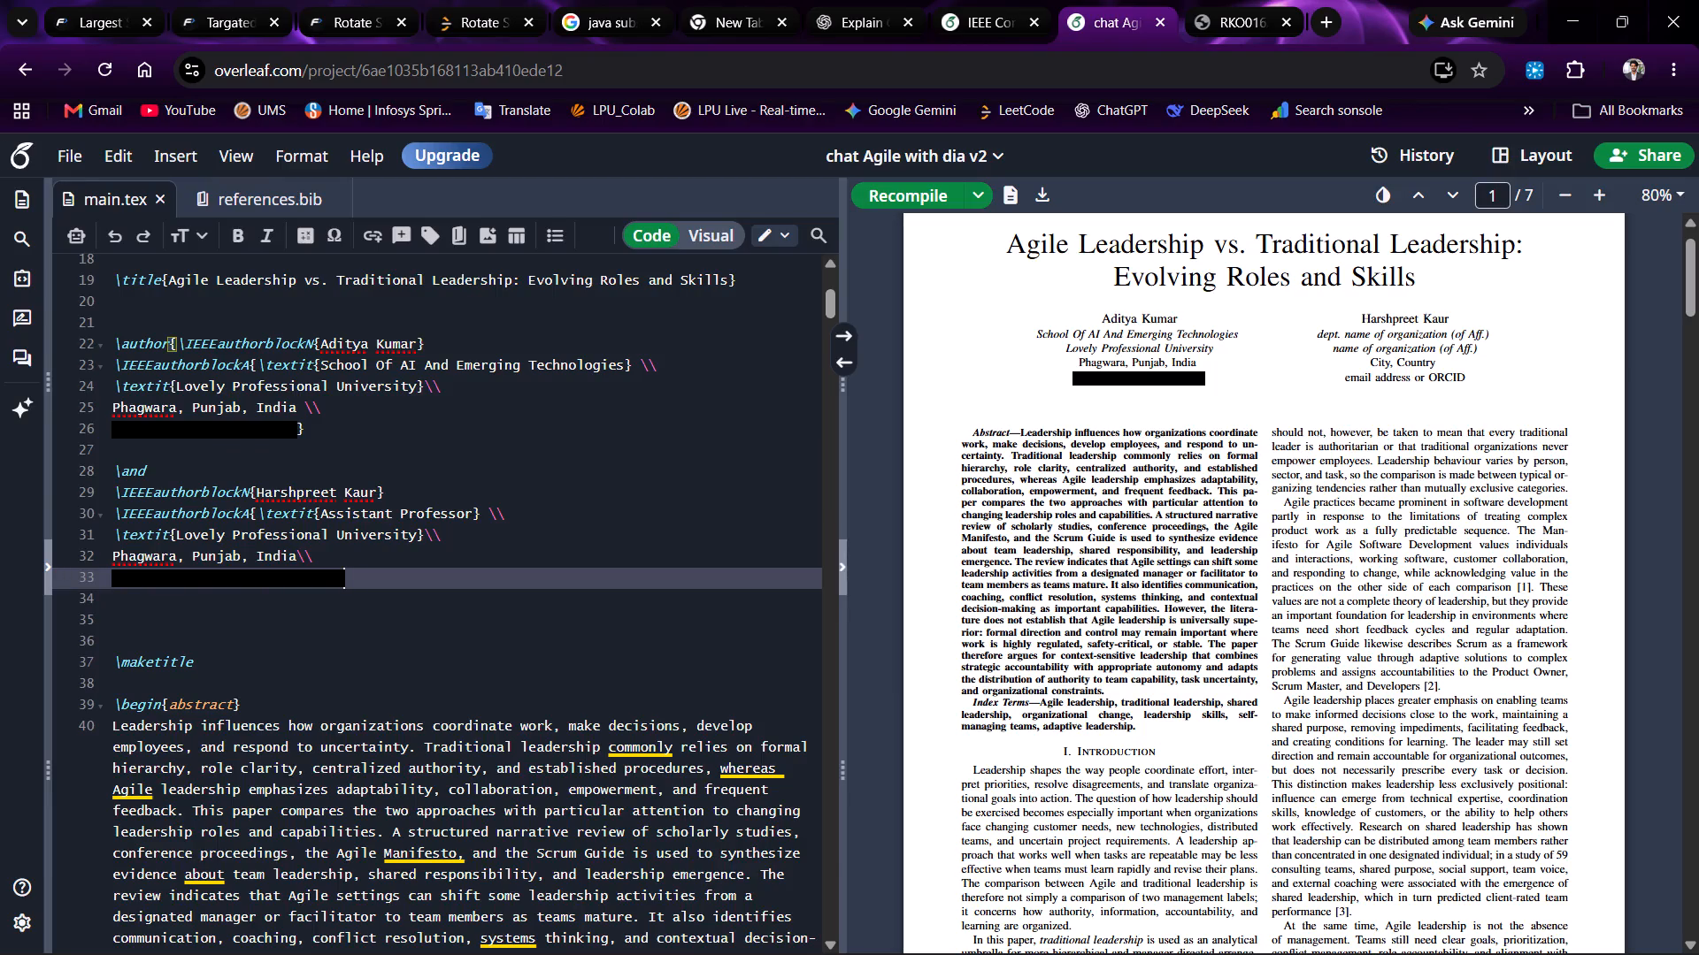
Insert a blank line after \and between the two author blocks.
click(159, 475)
key(Return)
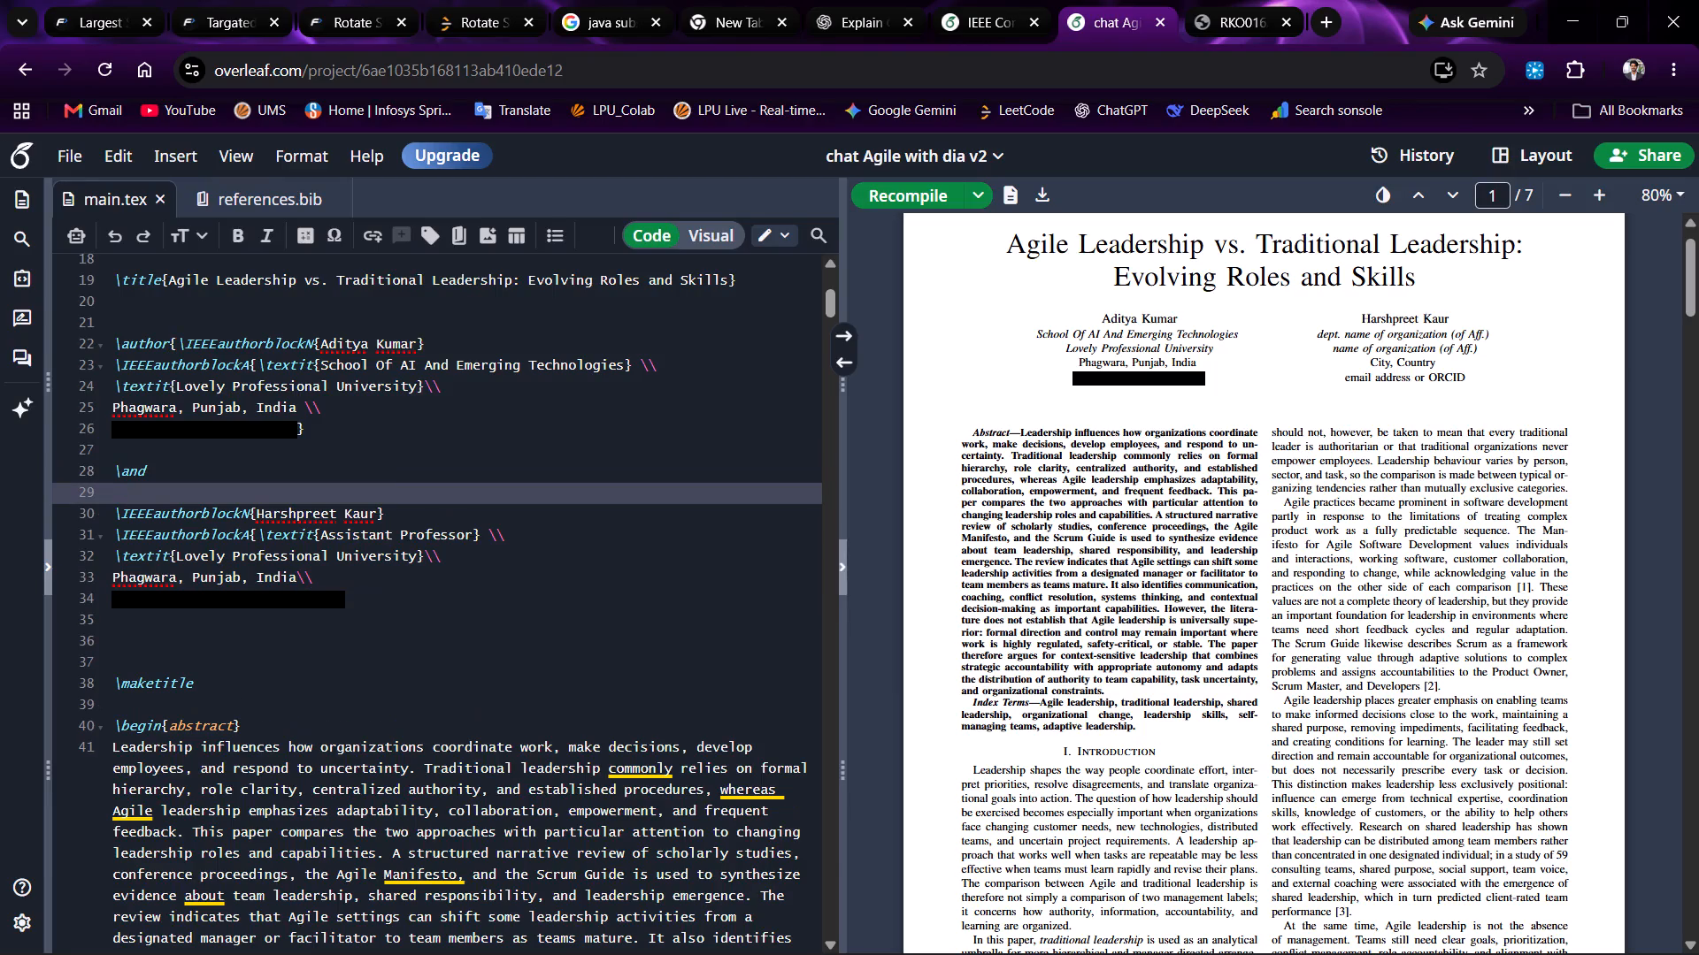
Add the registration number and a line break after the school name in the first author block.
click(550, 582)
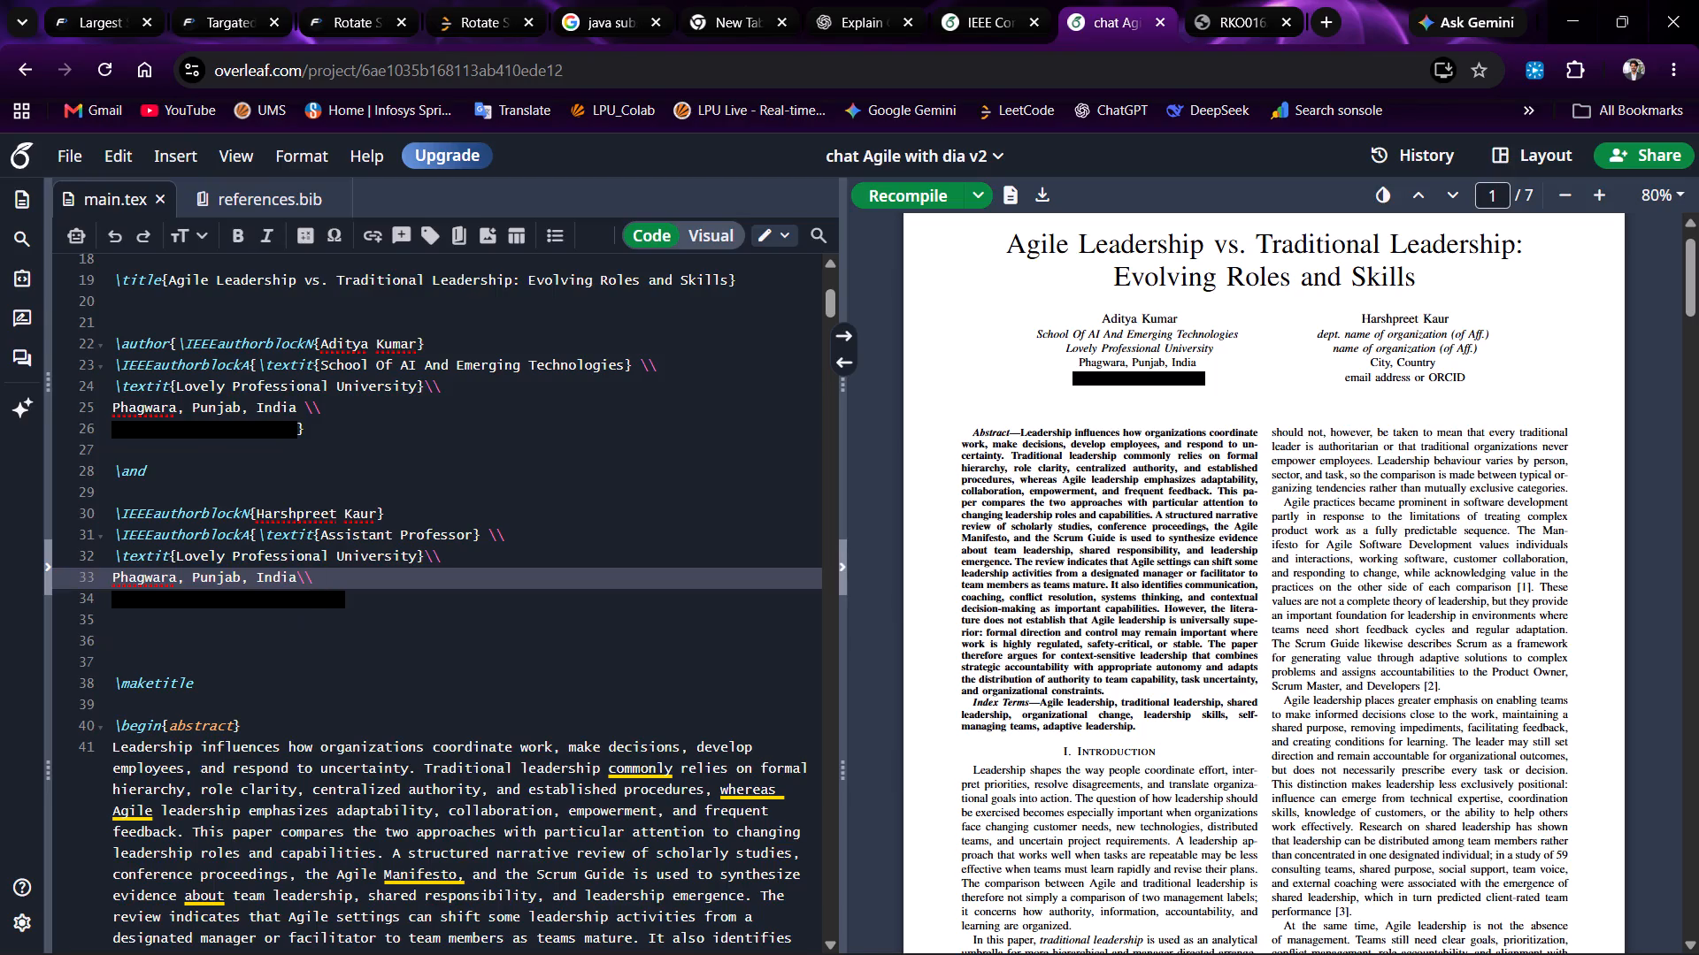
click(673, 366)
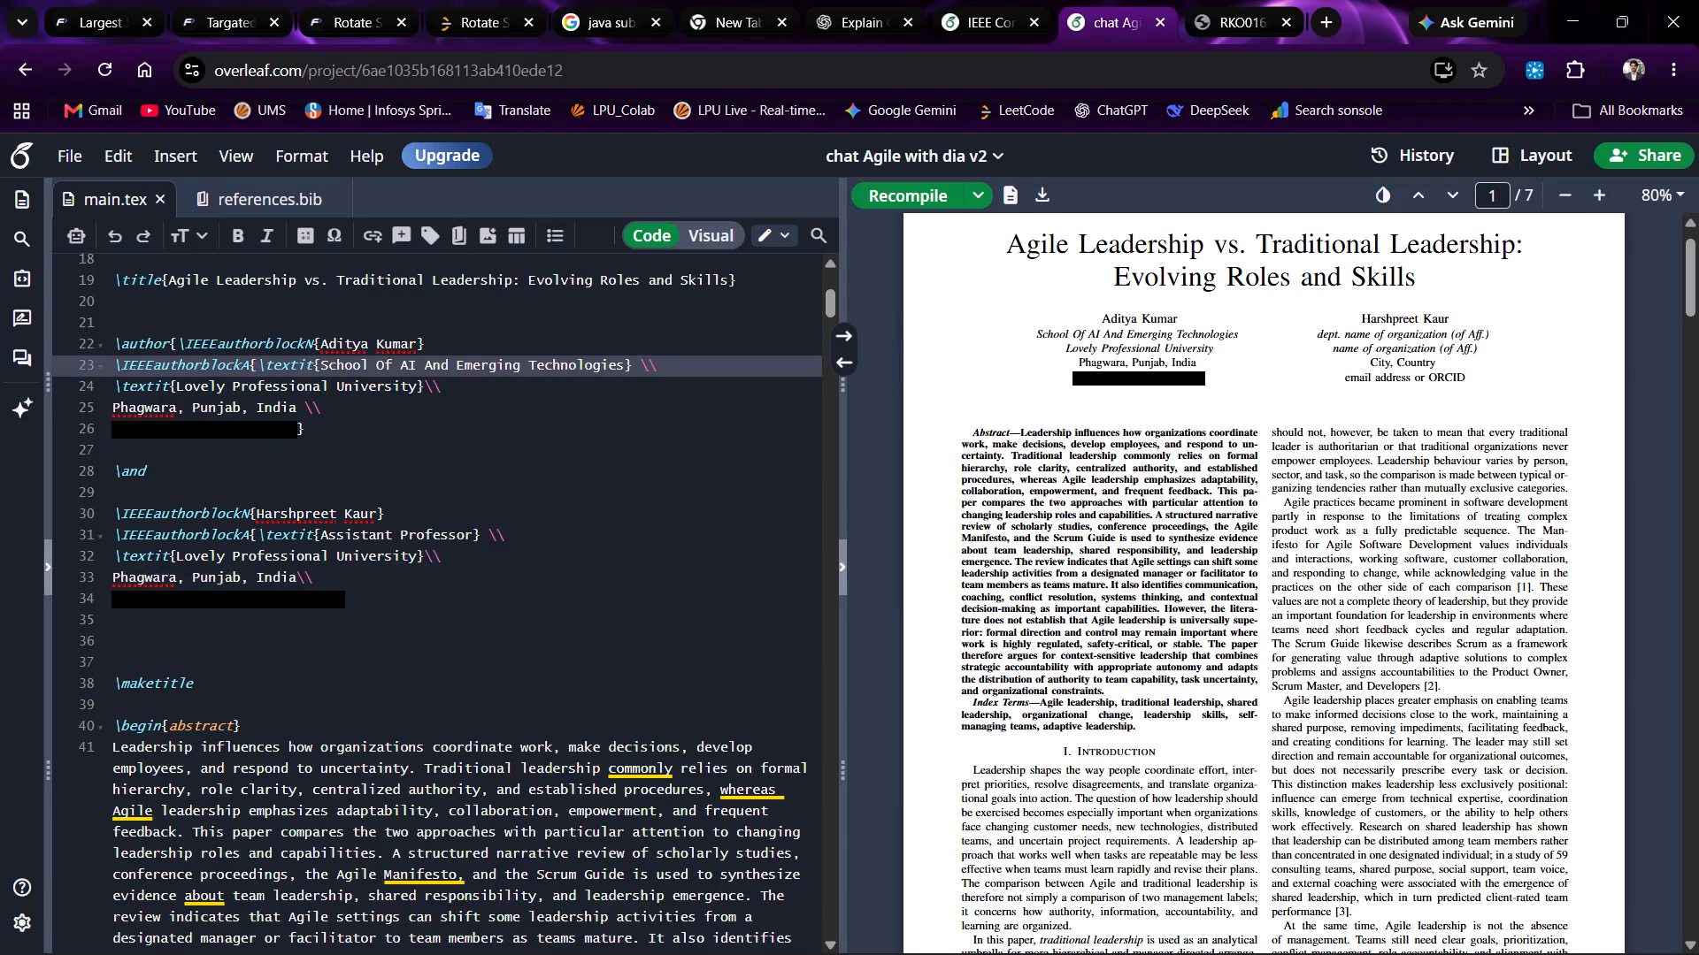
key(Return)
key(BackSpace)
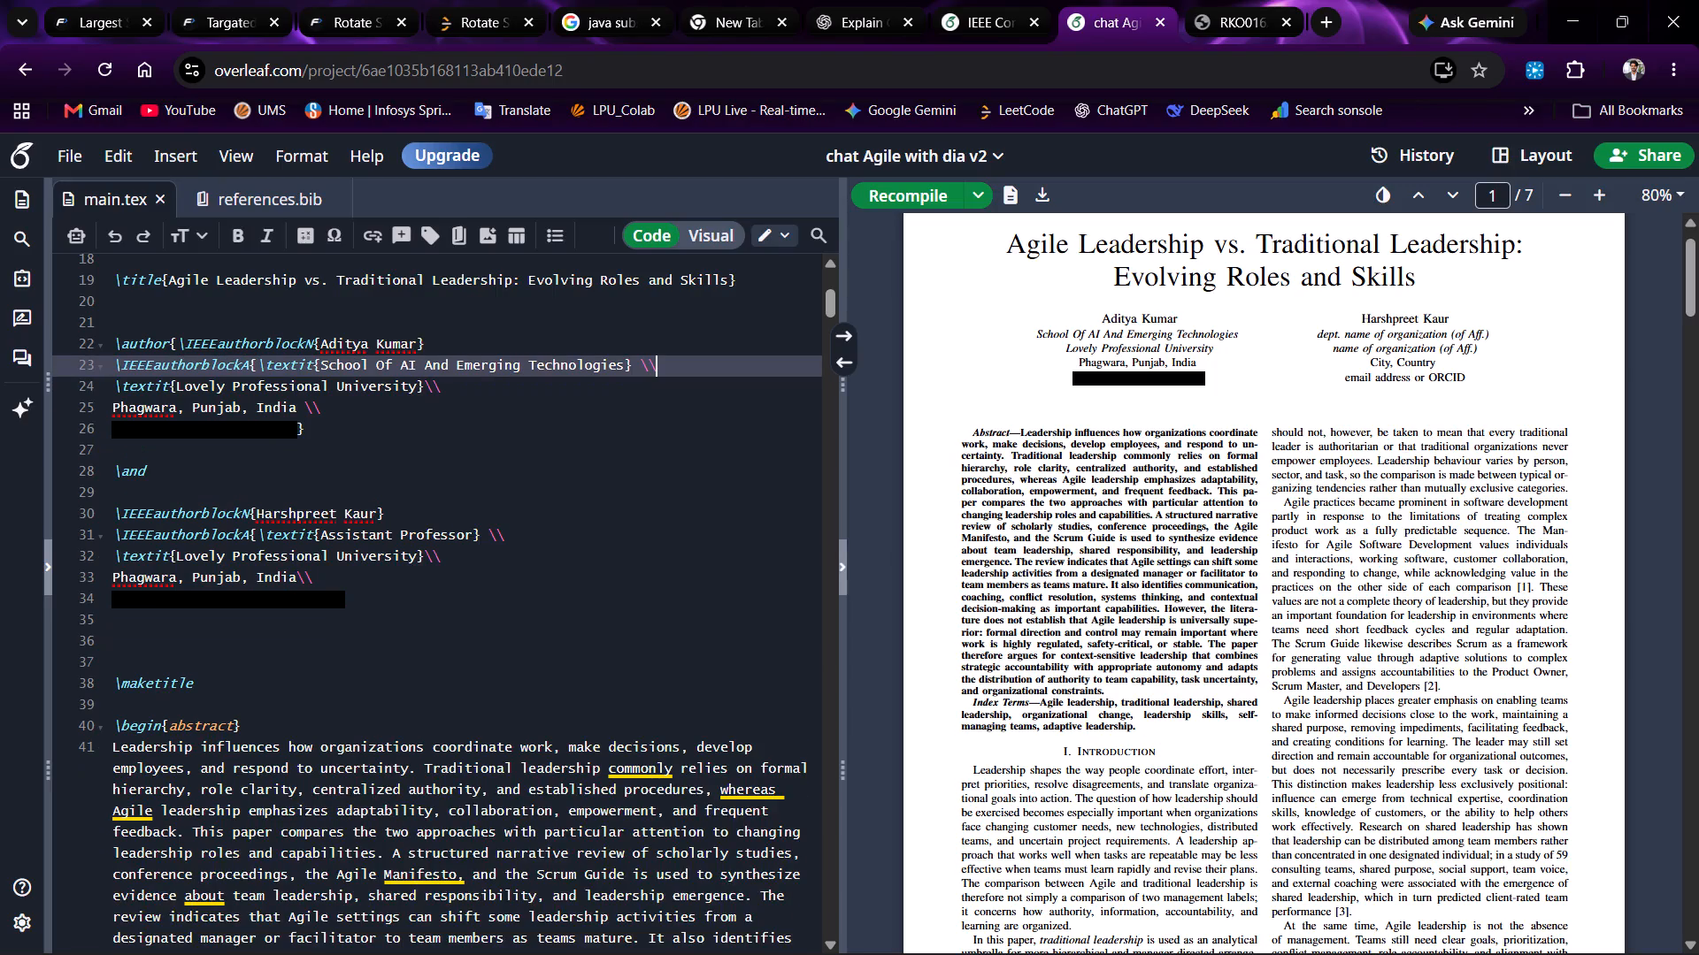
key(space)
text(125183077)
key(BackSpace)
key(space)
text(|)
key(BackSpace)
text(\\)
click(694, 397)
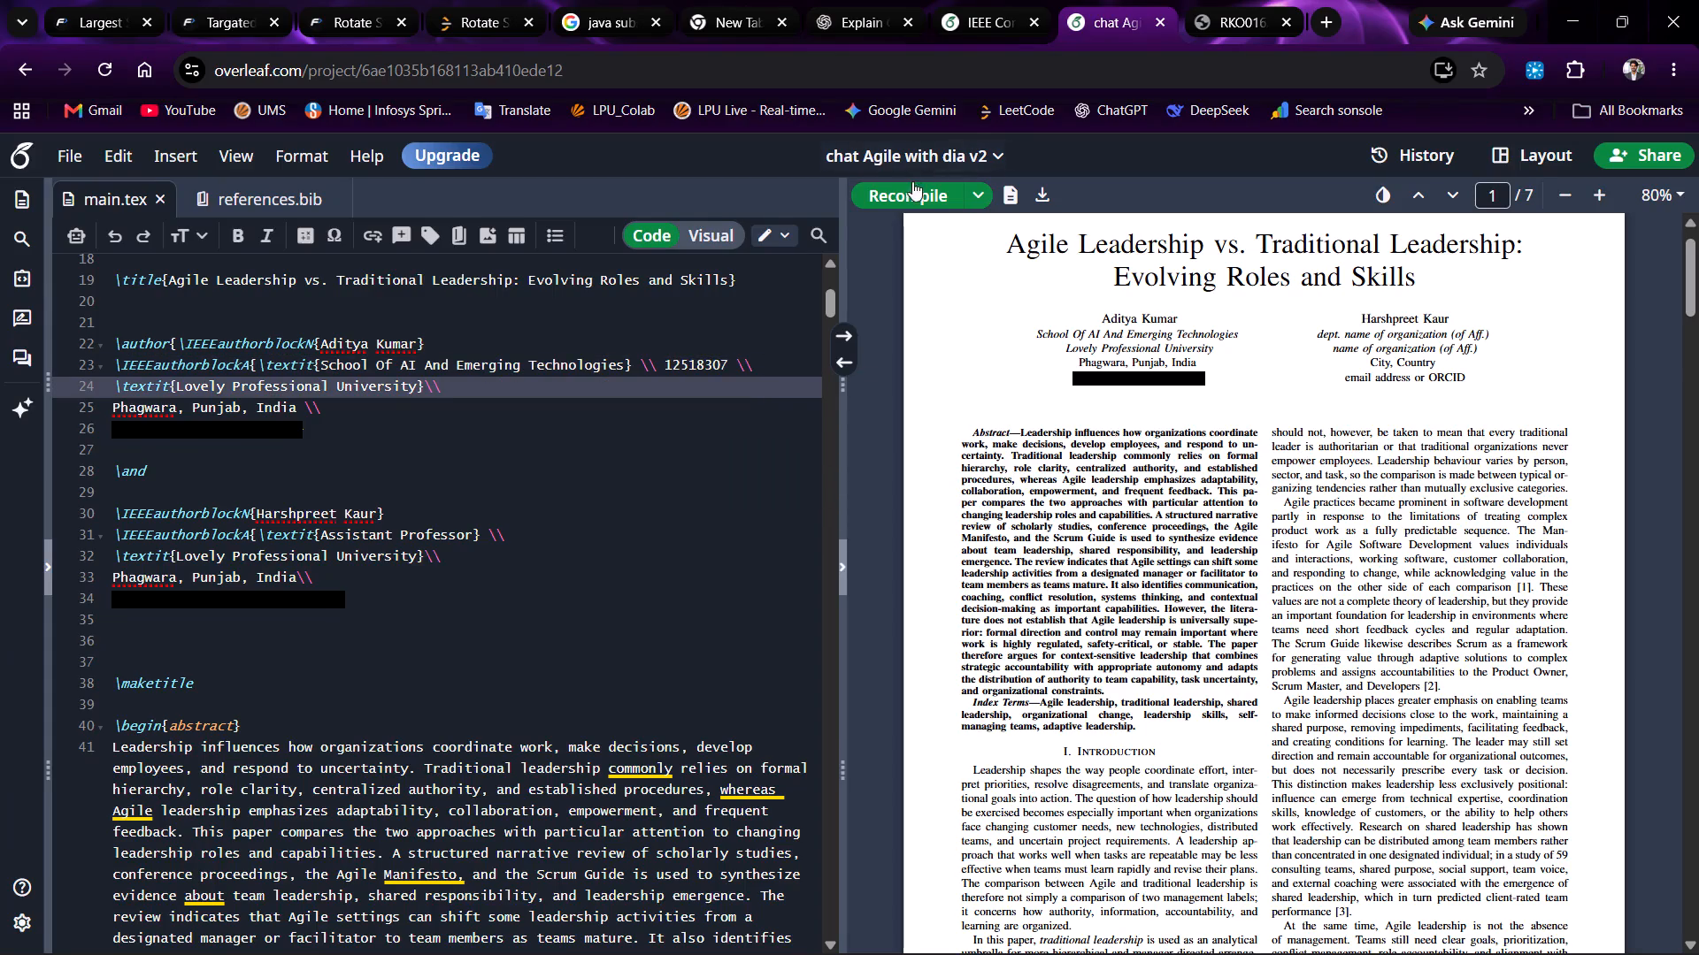
Recompile the paper and look through the PDF pages from the author blocks to the references.
click(904, 188)
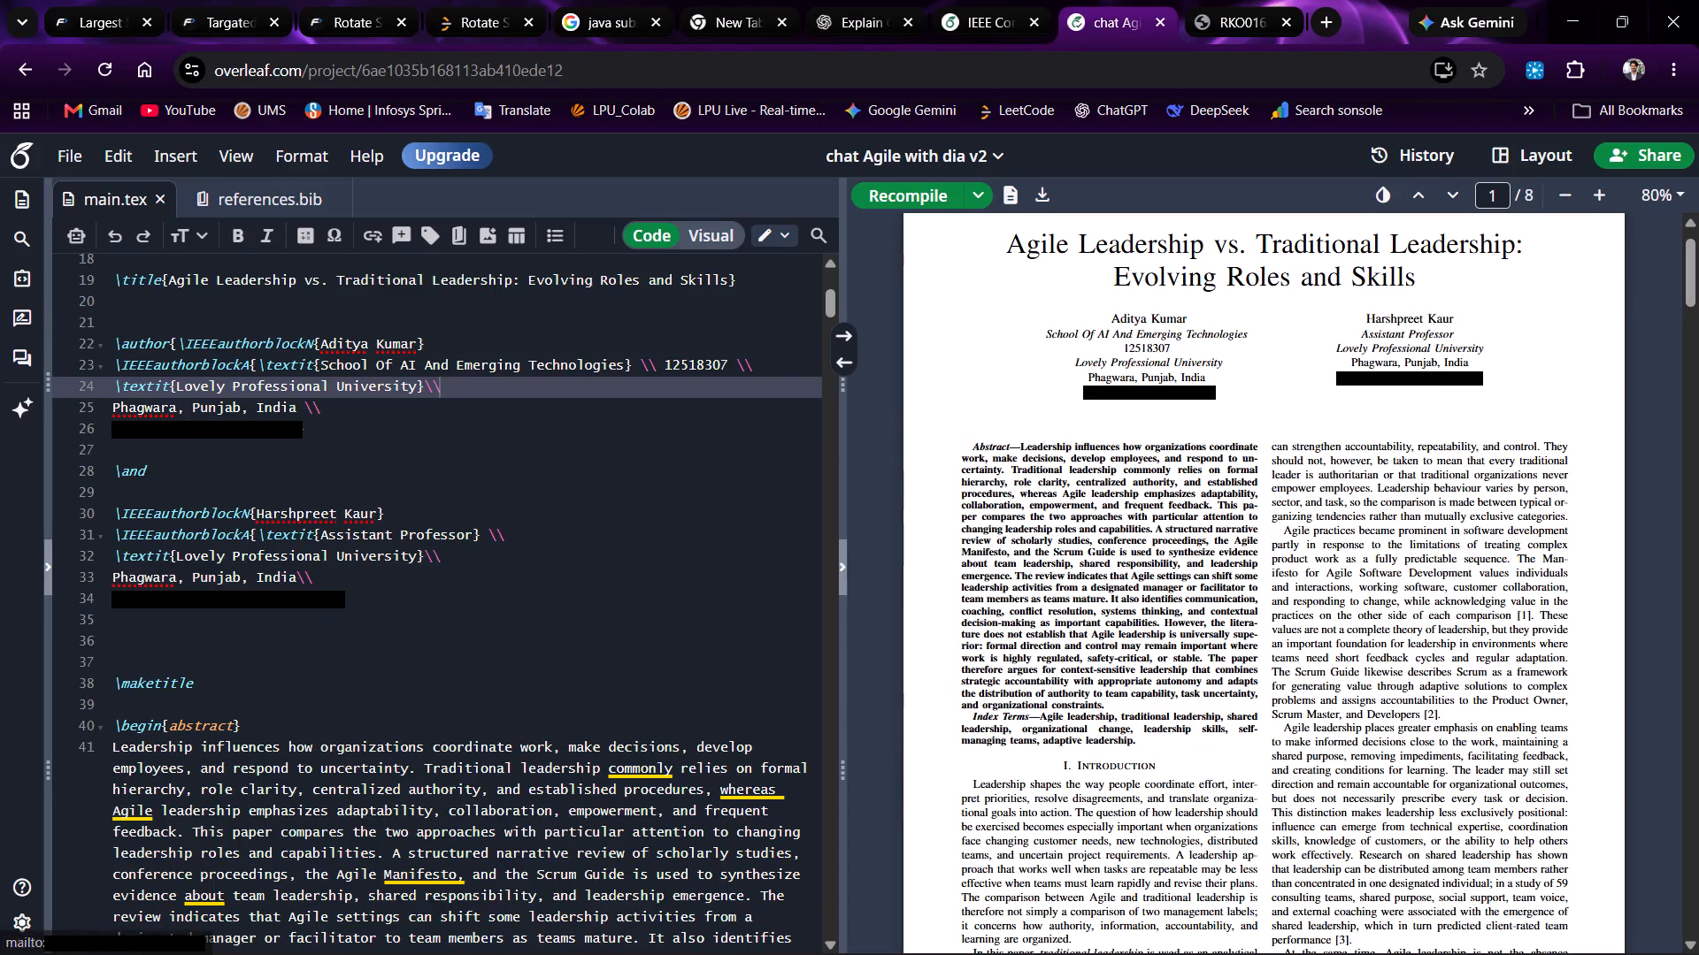
scroll(1302, 493, down, 10)
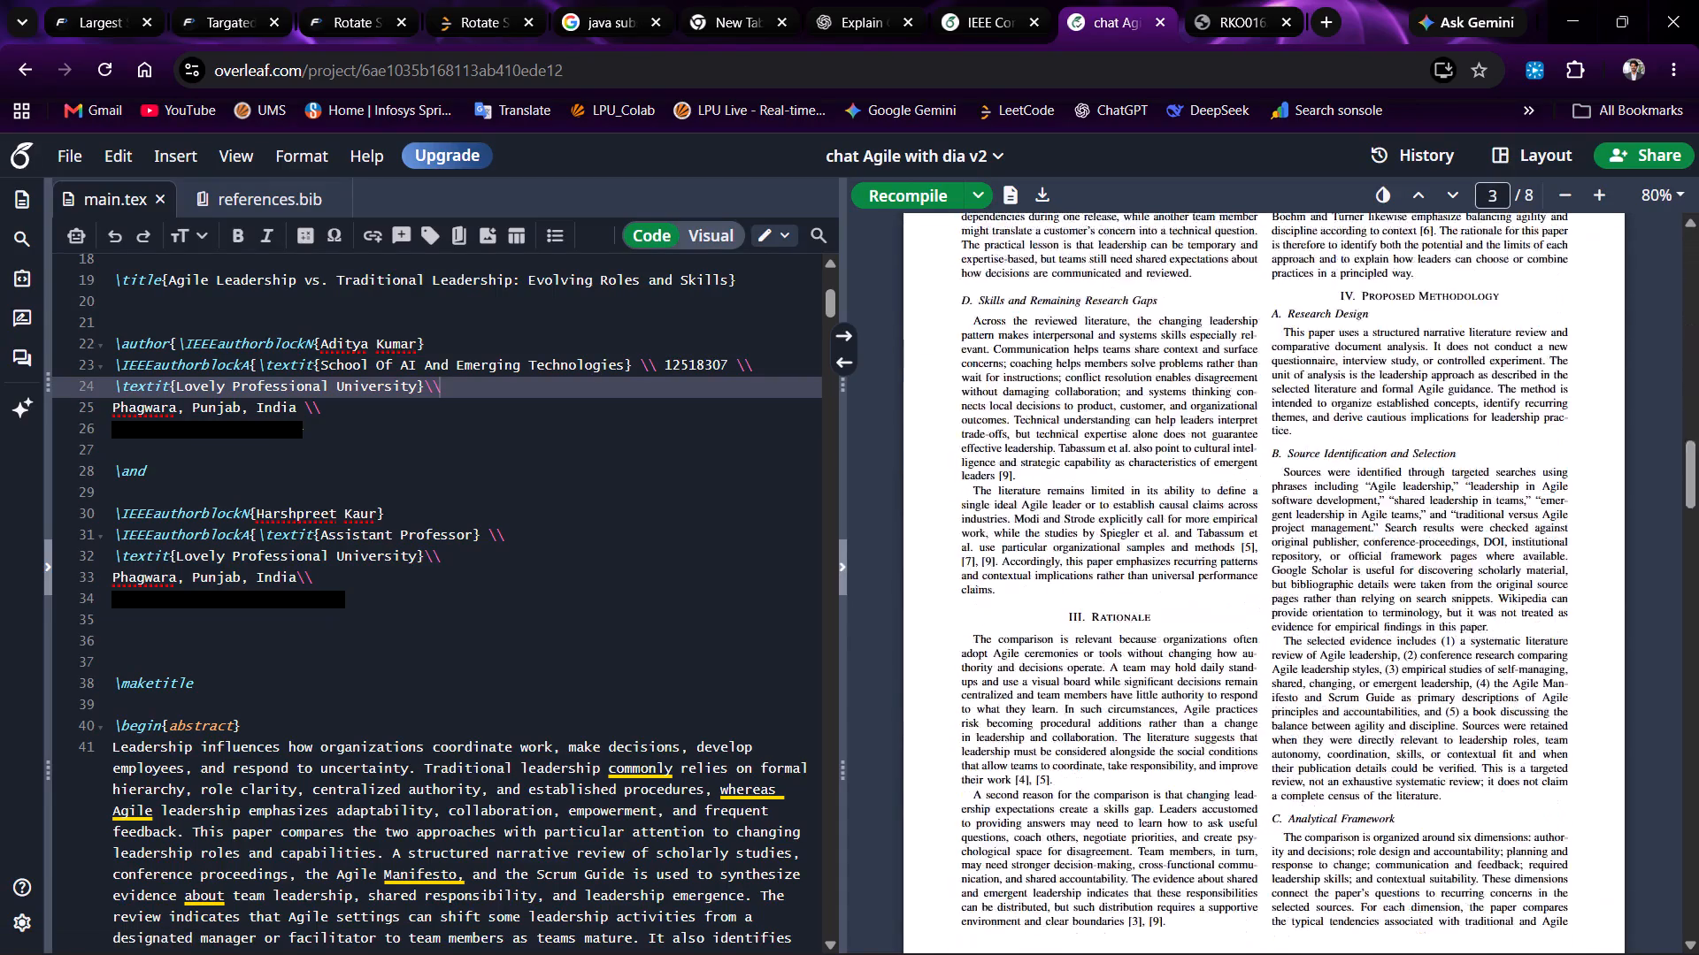
scroll(1302, 493, down, 5)
scroll(1302, 493, up, 4)
scroll(1302, 493, down, 1)
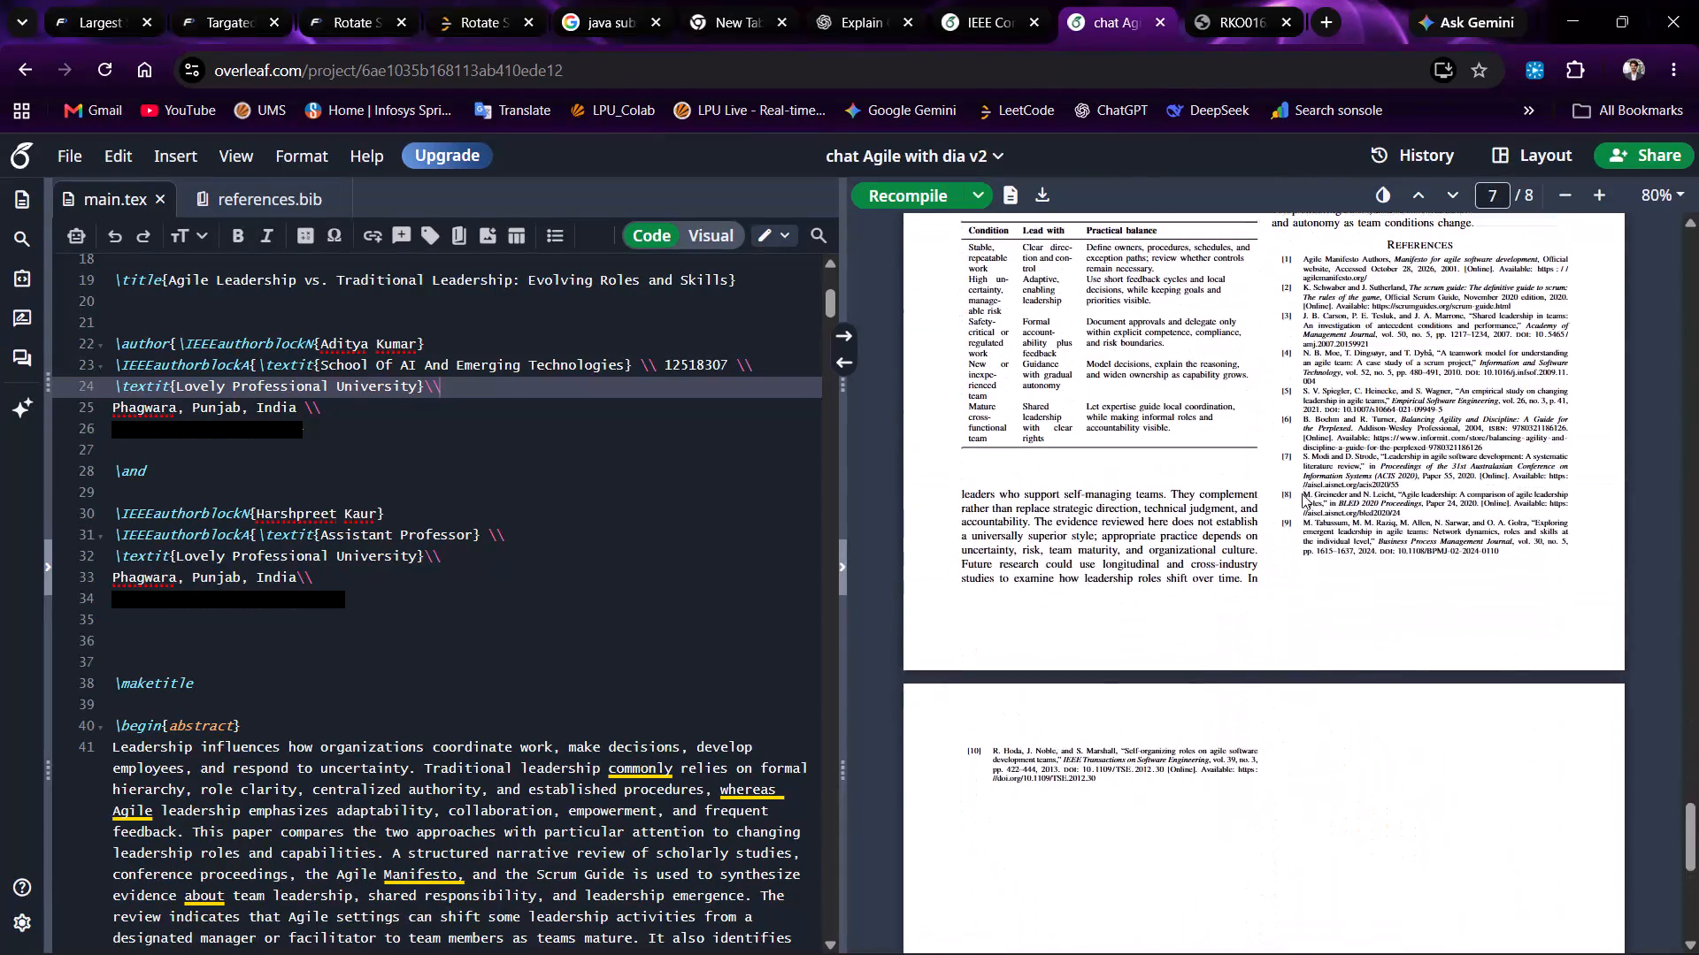
scroll(1302, 493, up, 18)
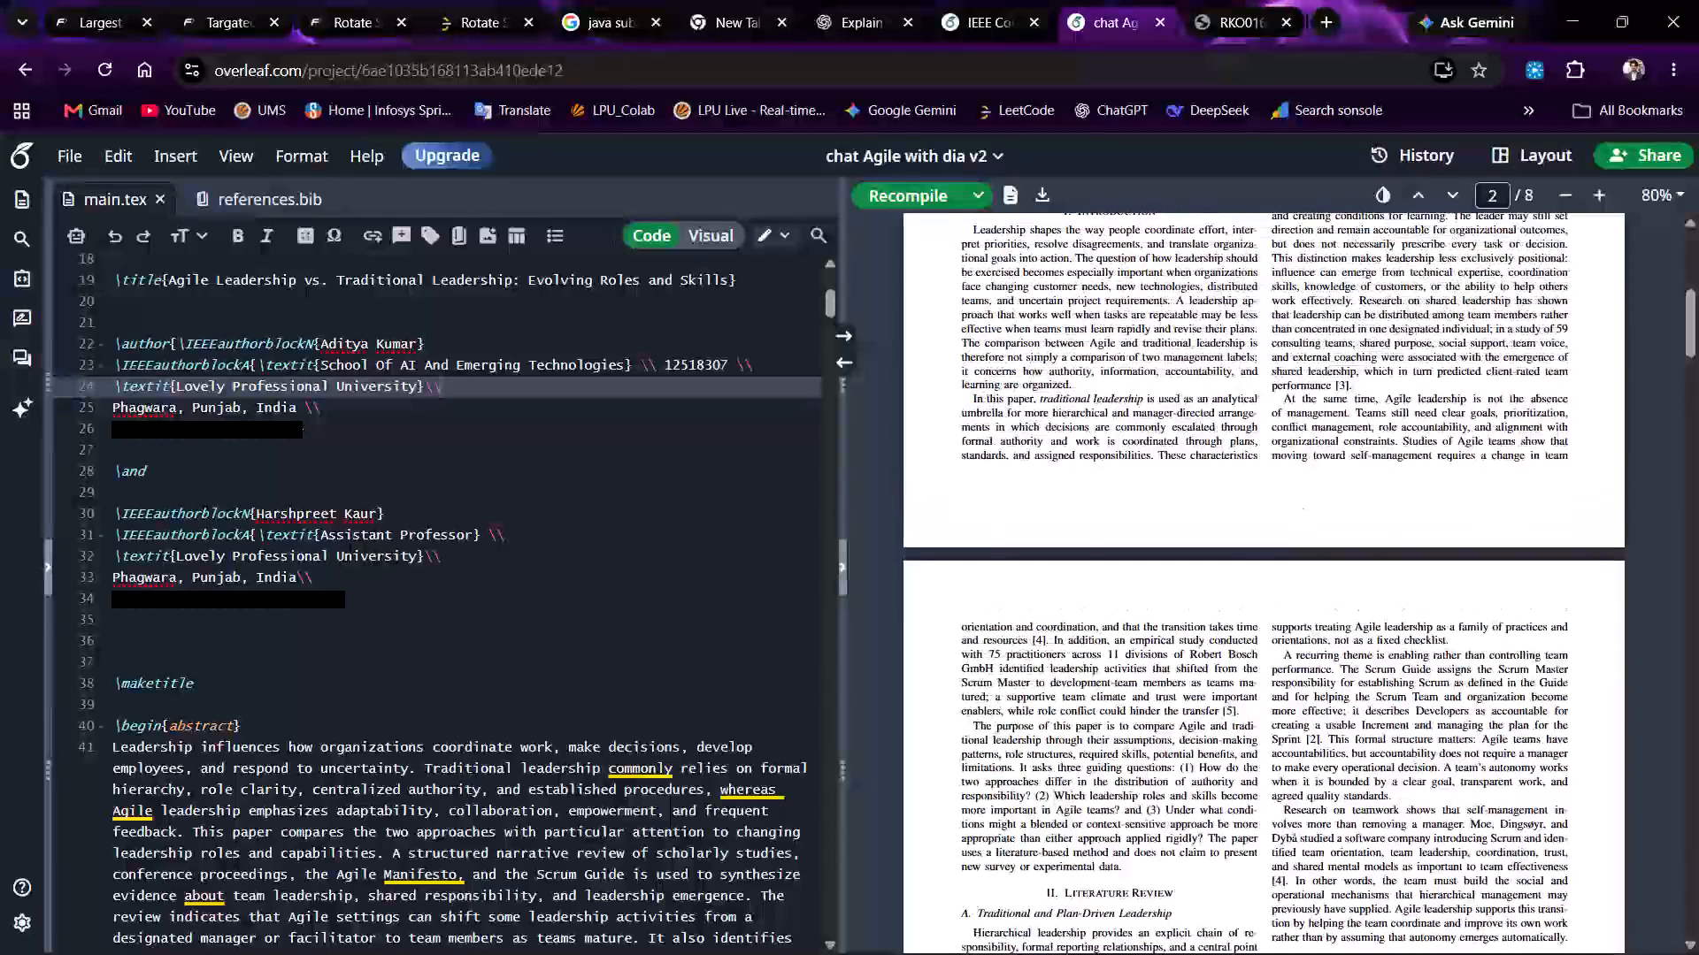
scroll(1302, 493, up, 2)
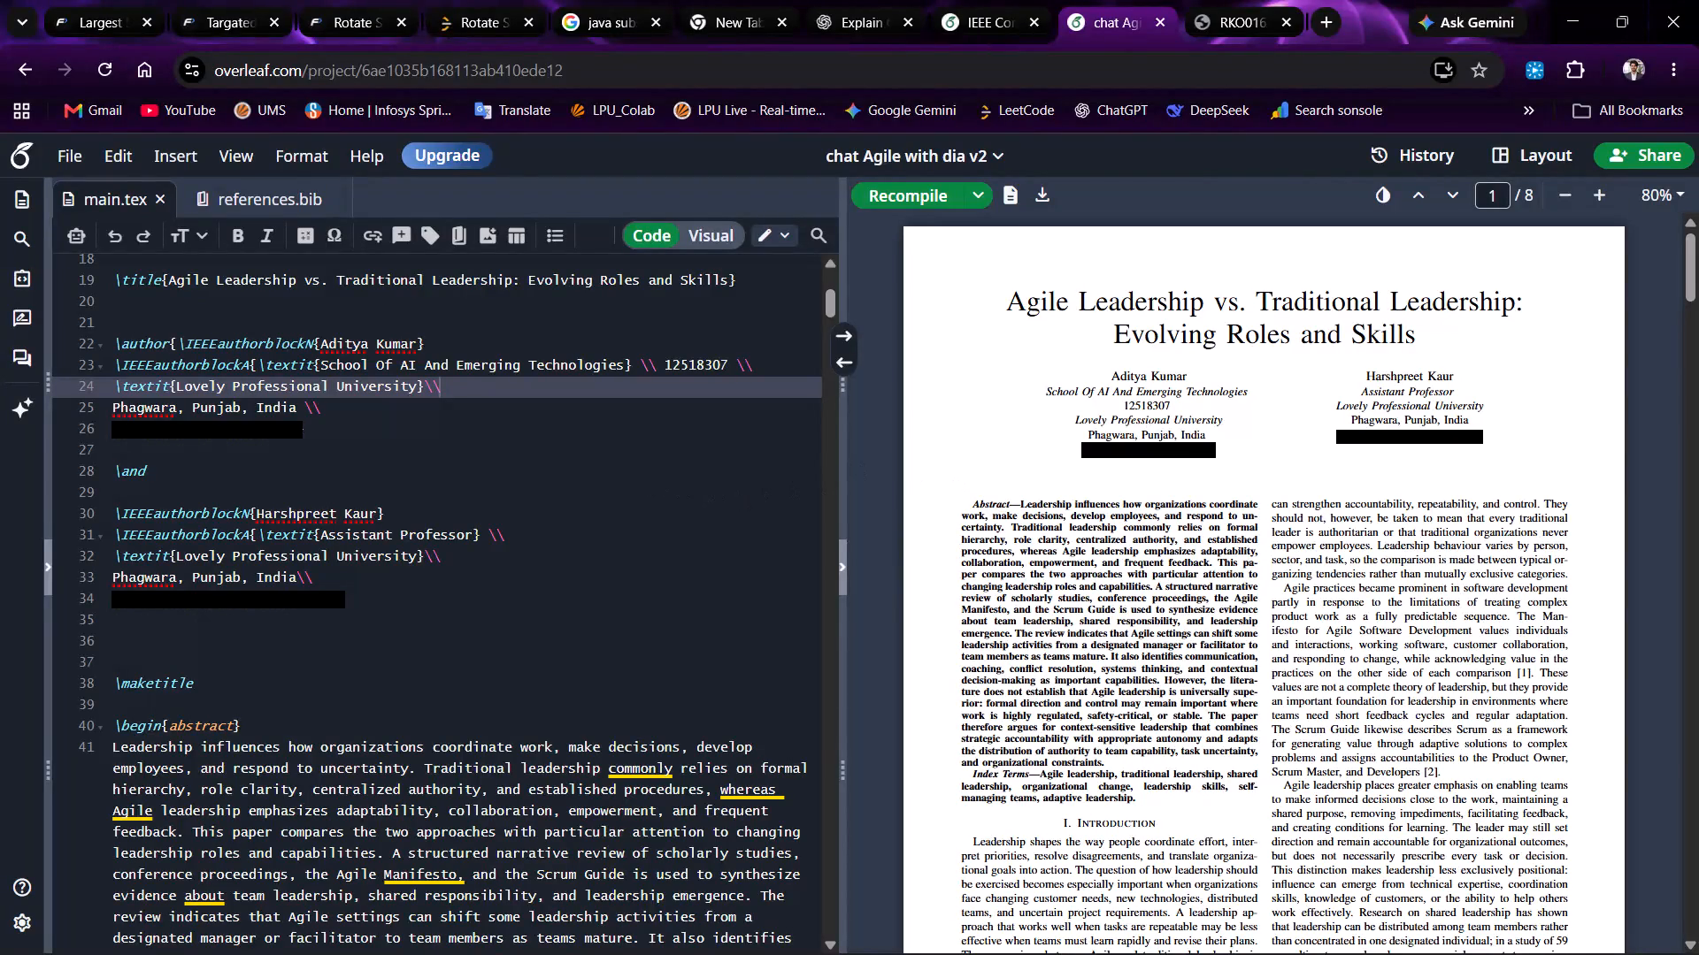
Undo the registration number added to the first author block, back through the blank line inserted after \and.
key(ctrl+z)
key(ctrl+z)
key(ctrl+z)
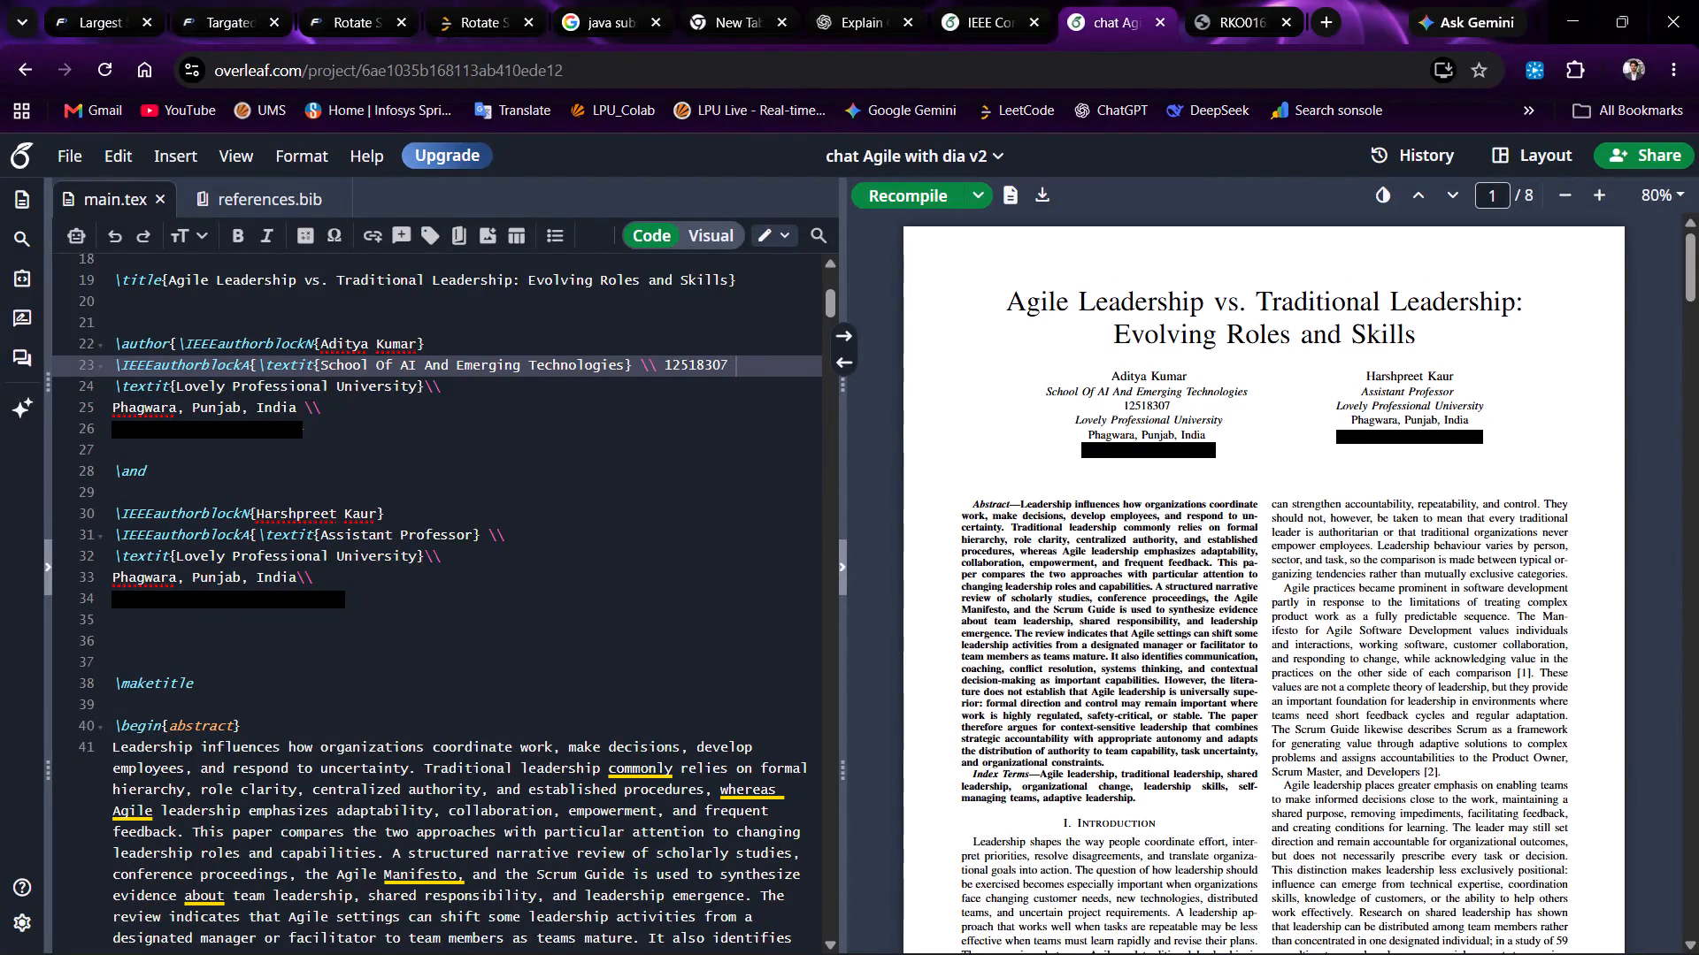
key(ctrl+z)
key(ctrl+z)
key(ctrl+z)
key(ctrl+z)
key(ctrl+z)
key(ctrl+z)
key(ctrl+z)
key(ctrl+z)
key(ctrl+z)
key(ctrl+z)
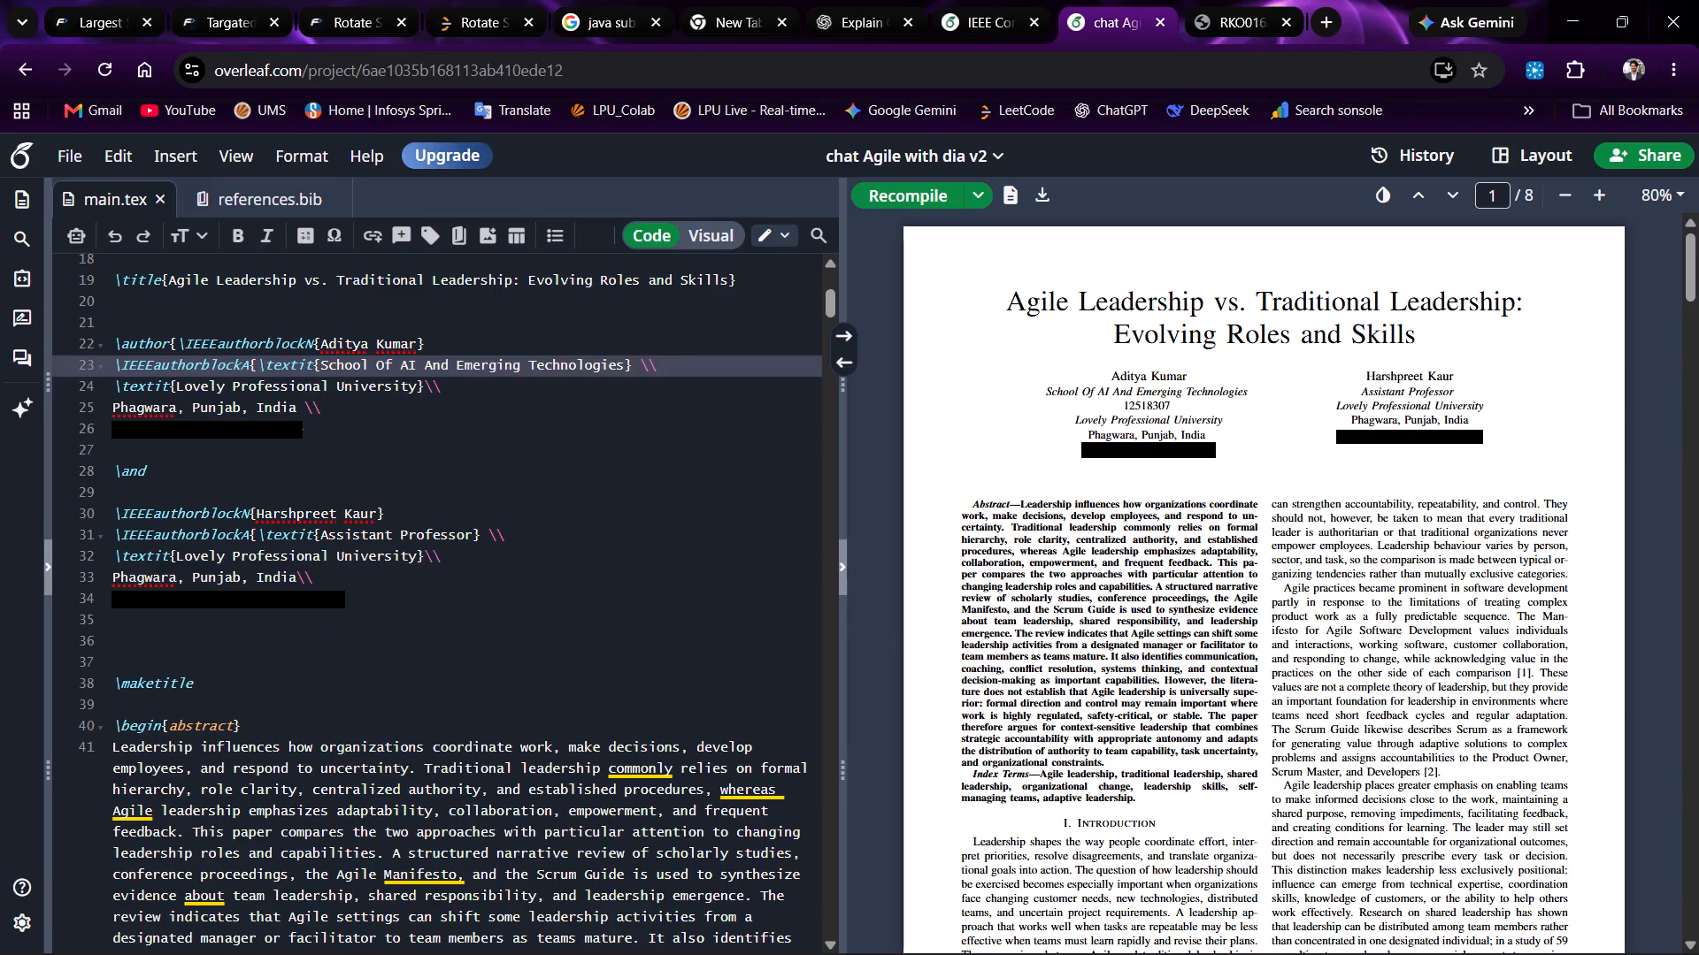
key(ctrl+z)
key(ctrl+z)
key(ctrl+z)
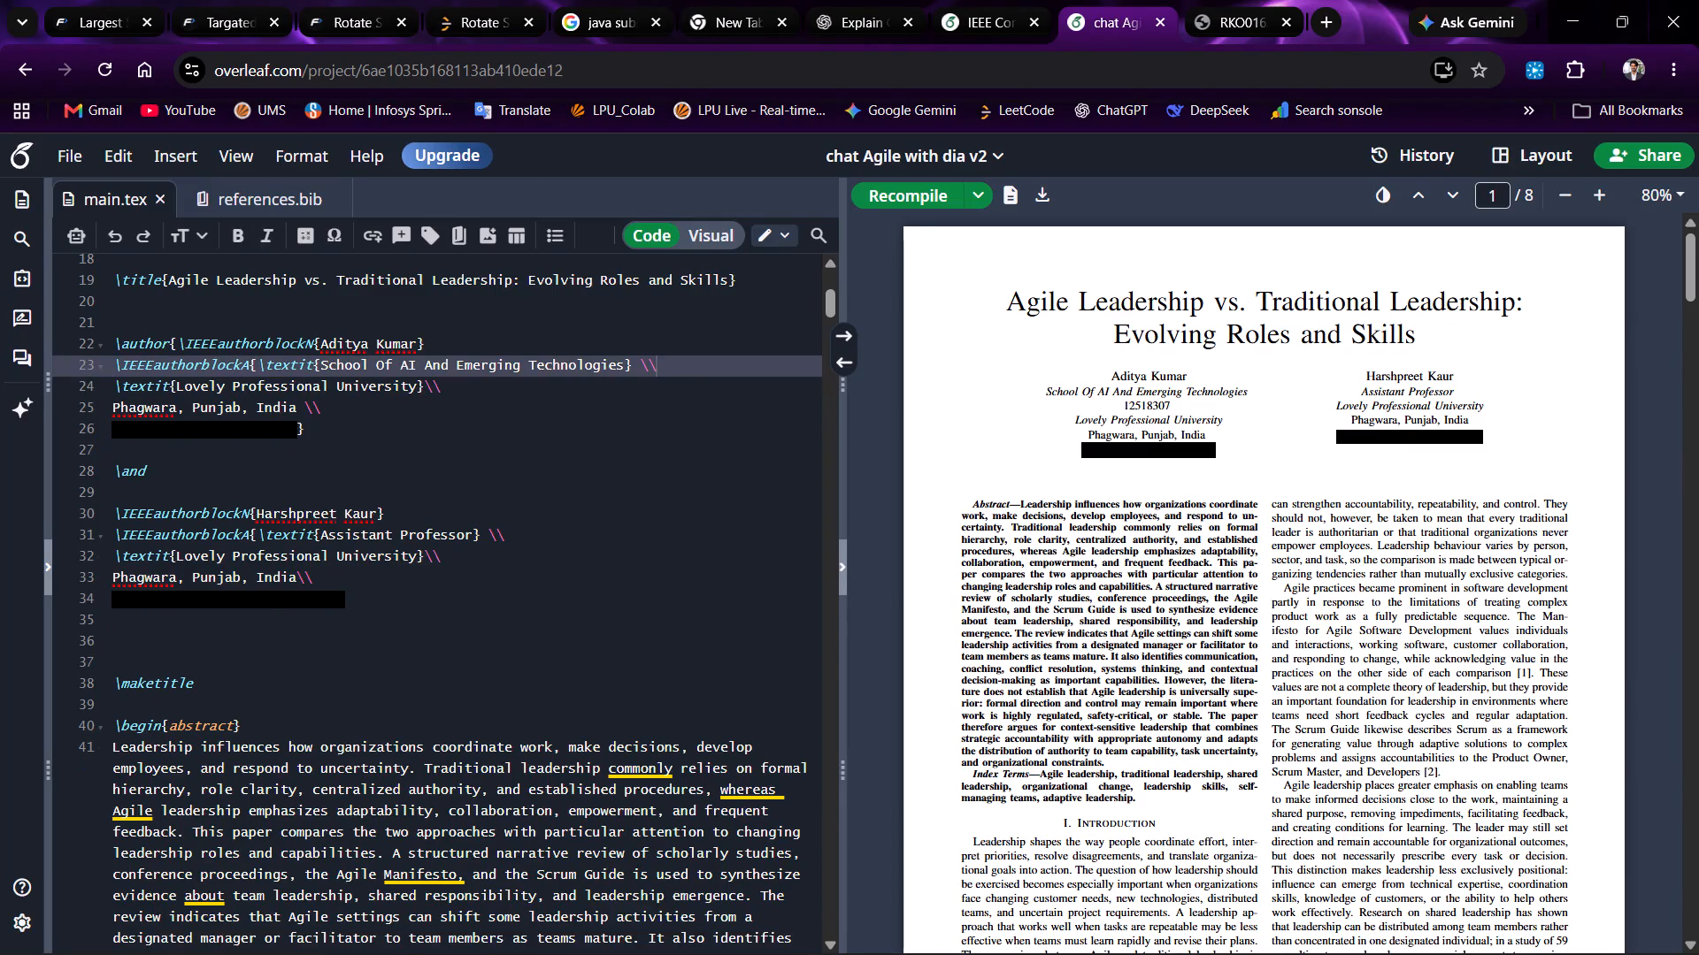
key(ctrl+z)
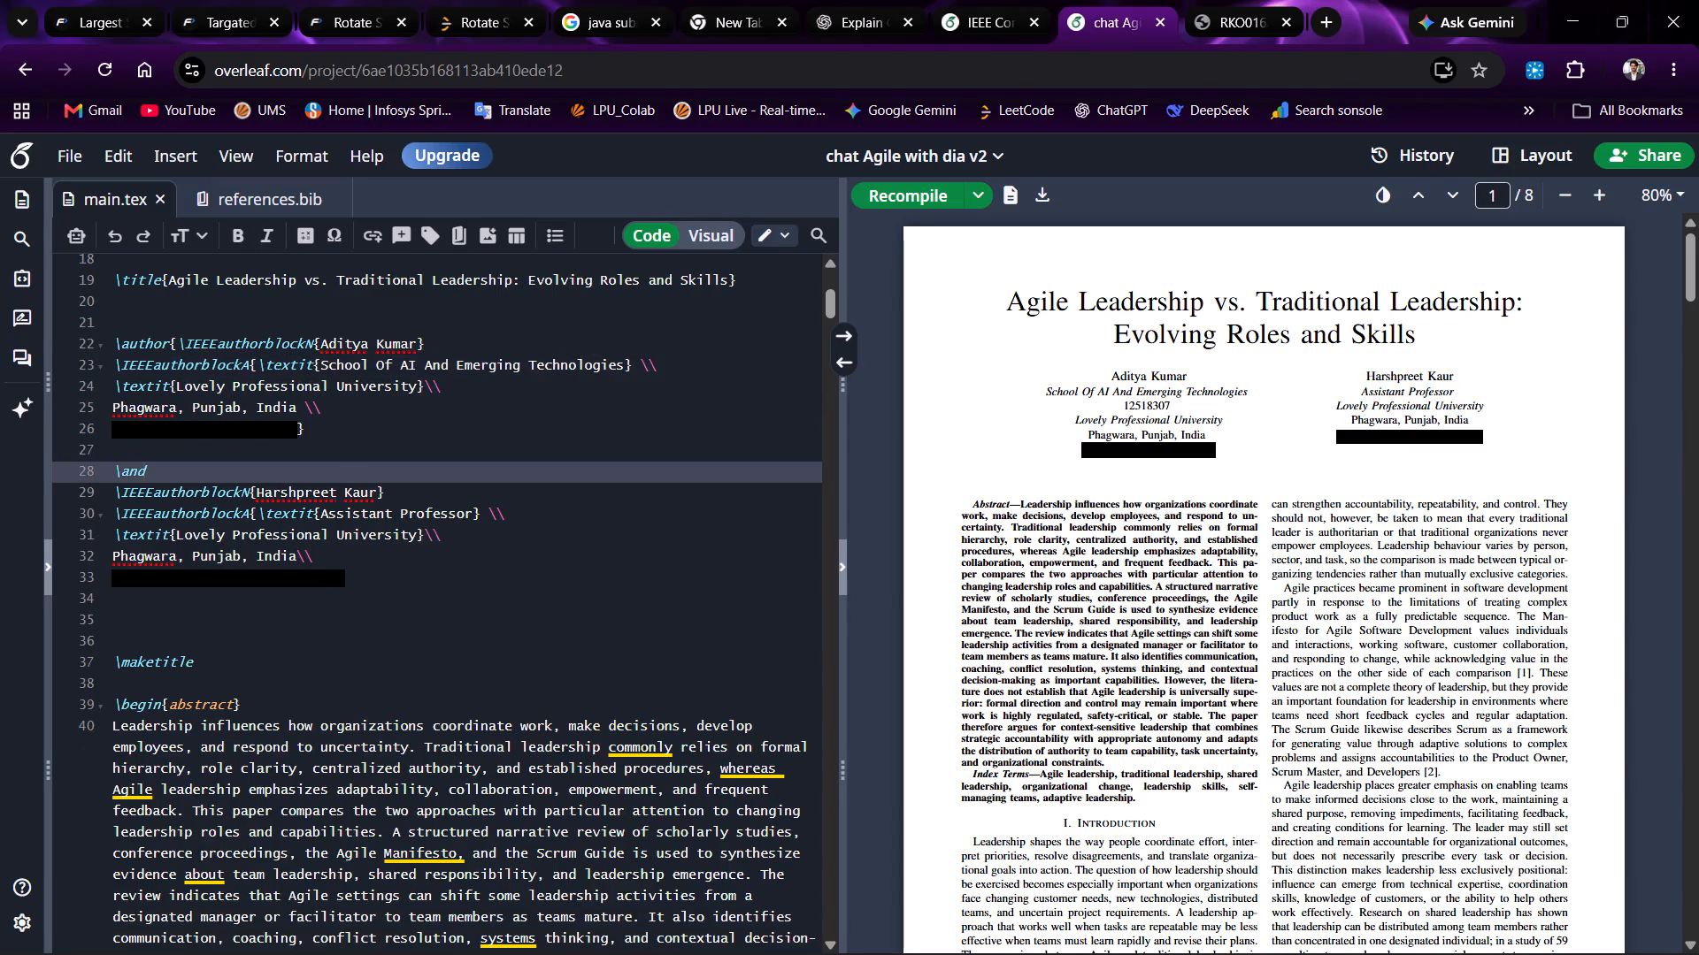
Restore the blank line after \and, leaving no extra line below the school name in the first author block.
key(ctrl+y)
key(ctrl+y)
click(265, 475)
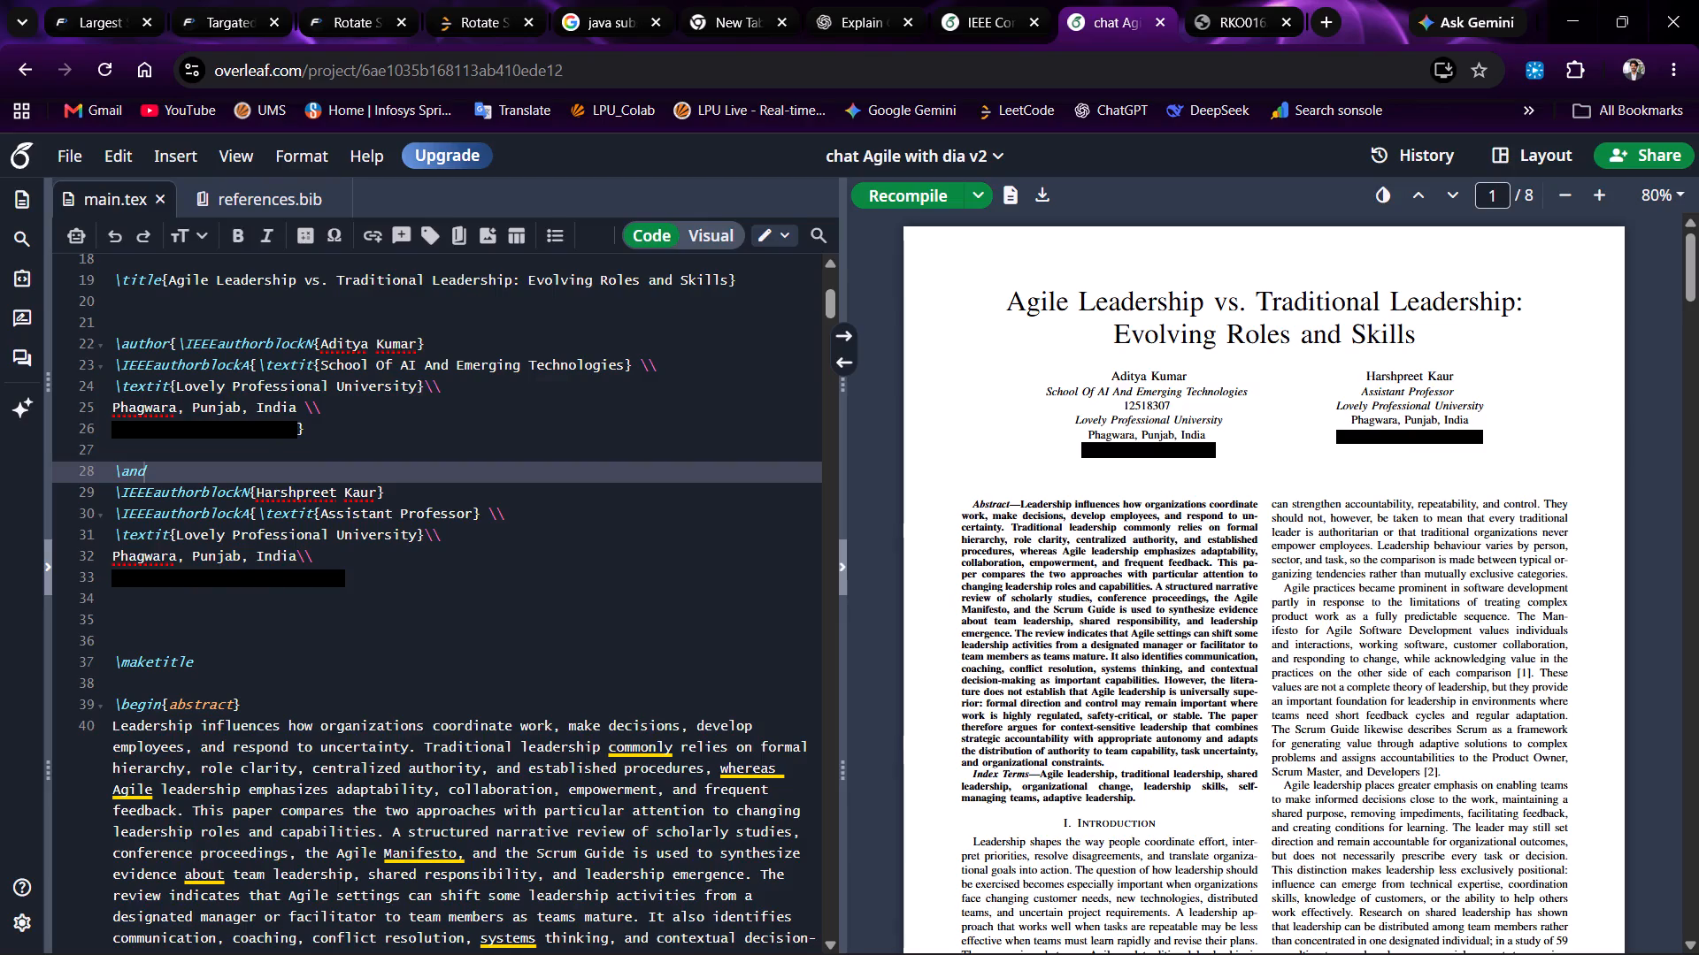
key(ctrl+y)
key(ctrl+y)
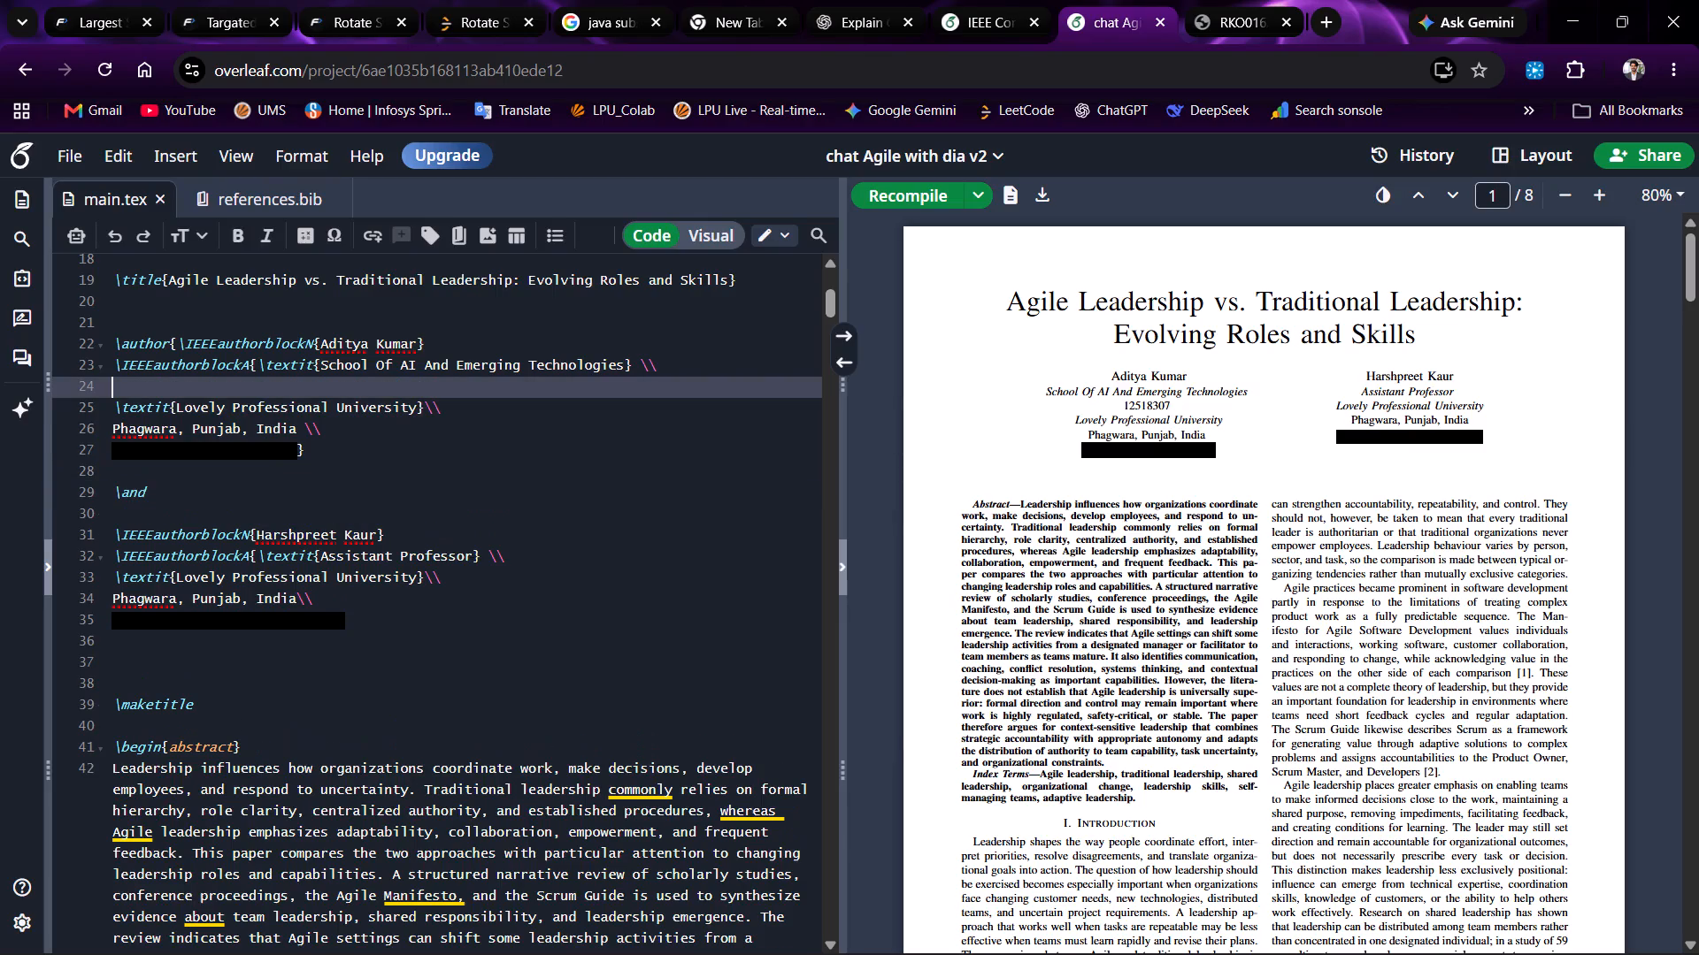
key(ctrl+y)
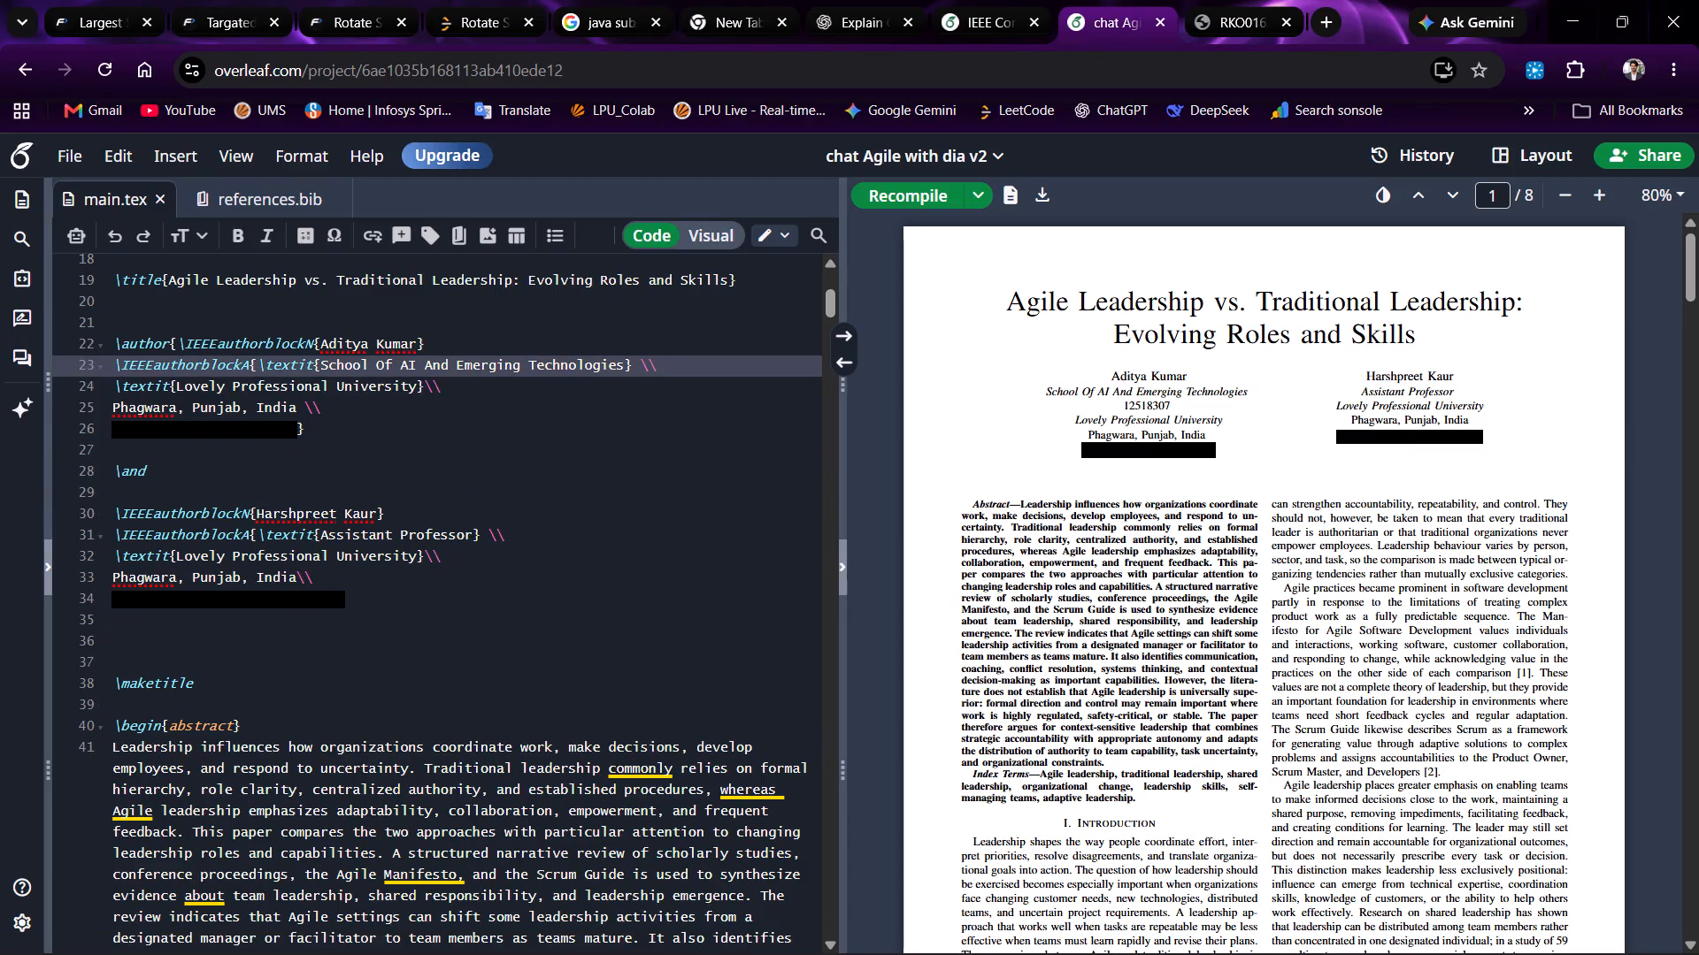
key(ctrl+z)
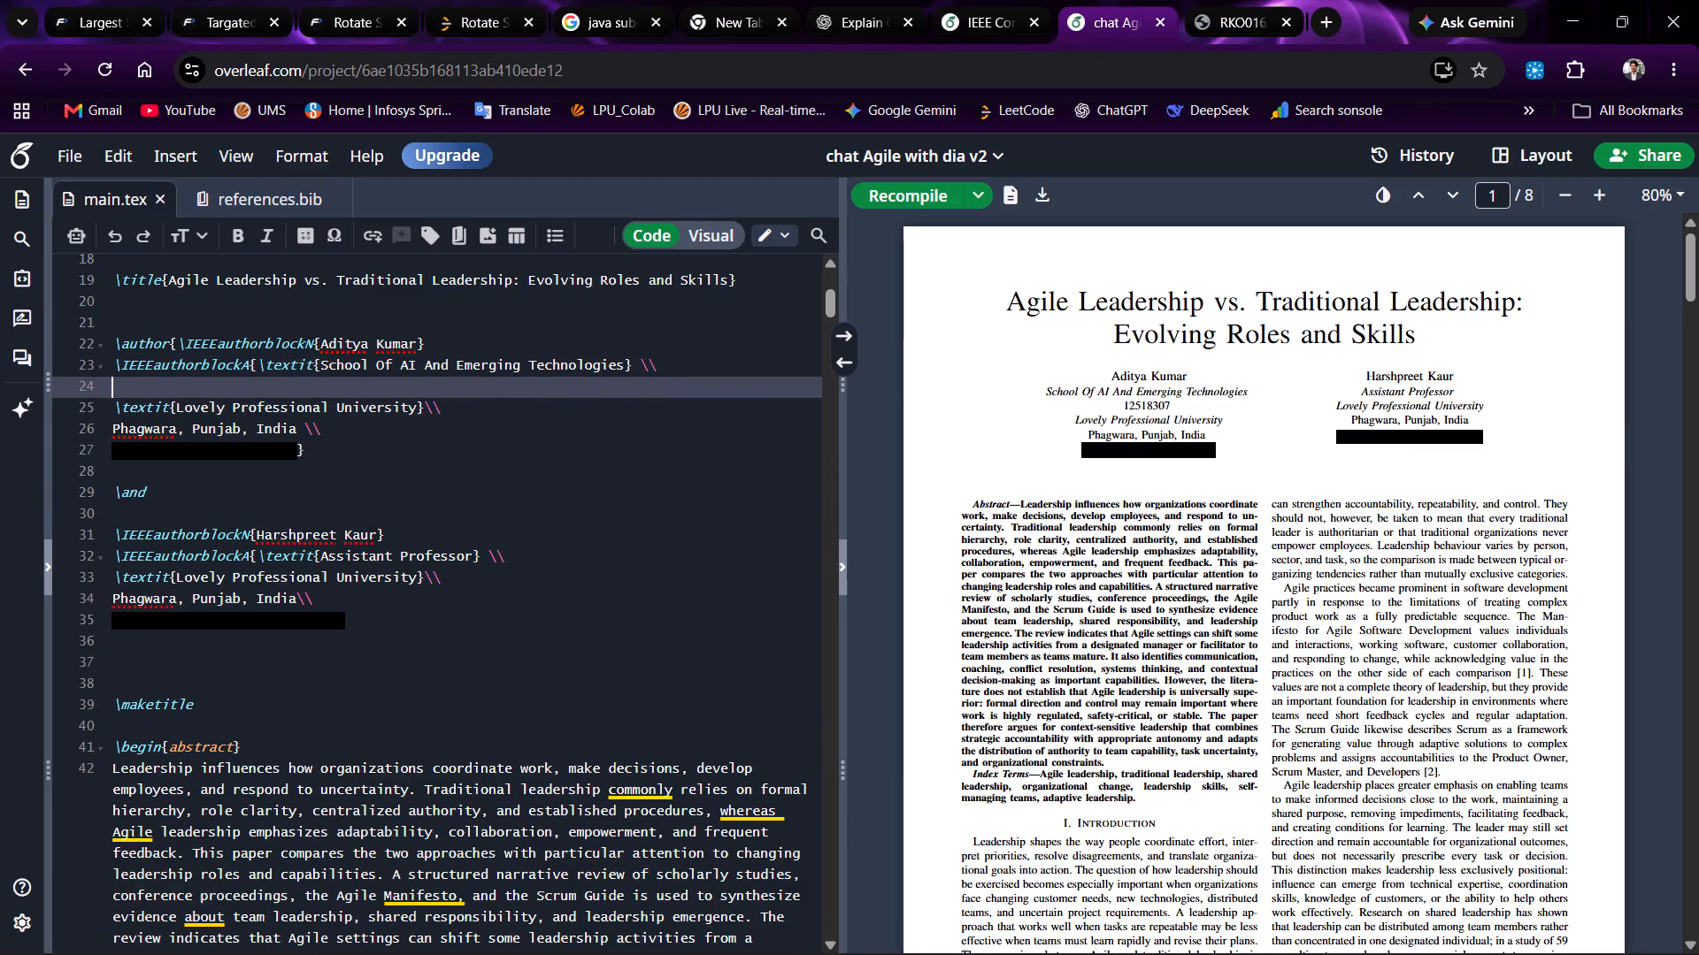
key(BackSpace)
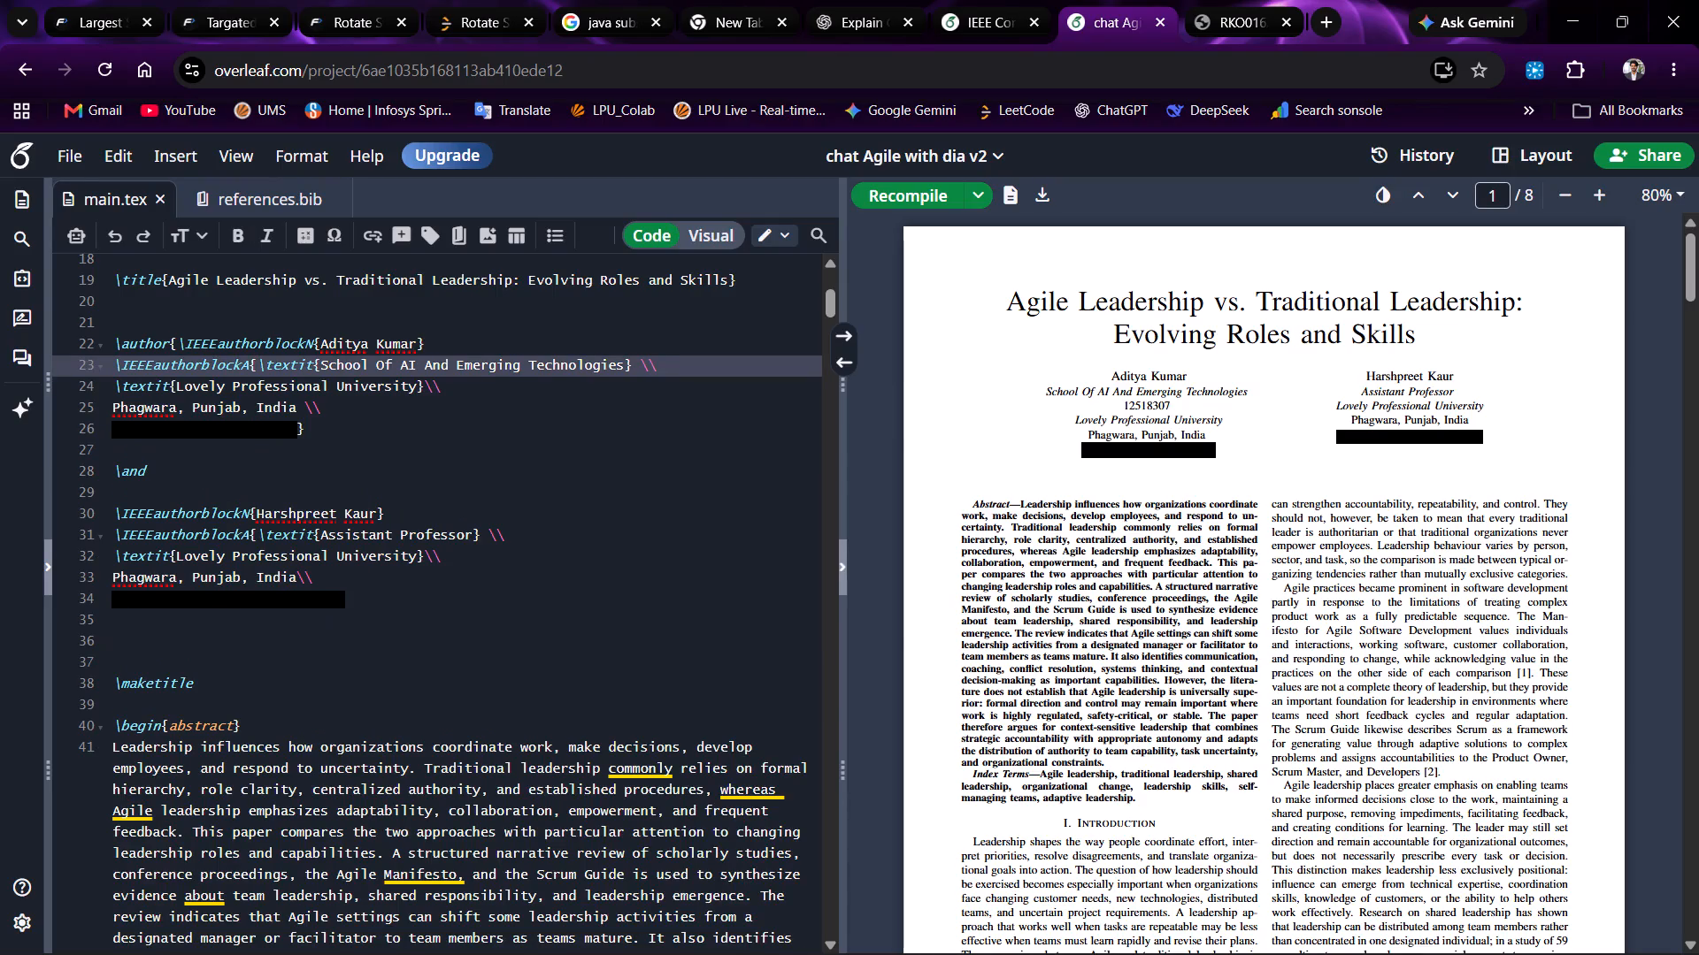
Replace the school name in the first author block with B.Tech Final Year Student followed by the registration number.
drag(622, 363, 325, 370)
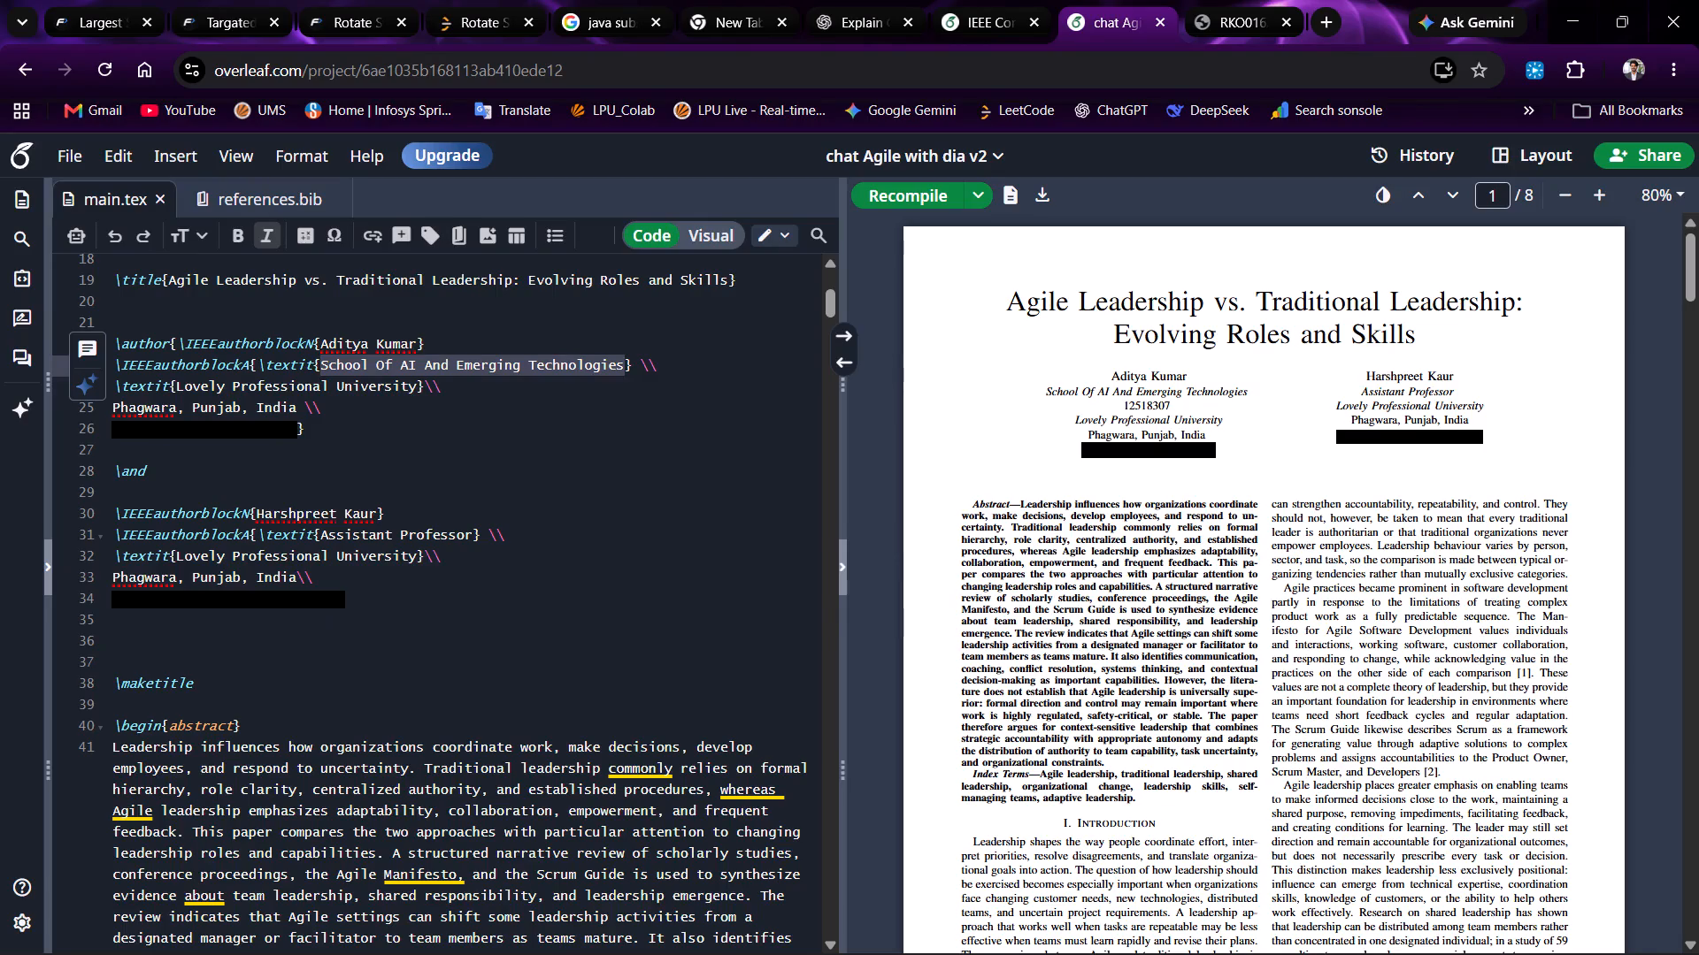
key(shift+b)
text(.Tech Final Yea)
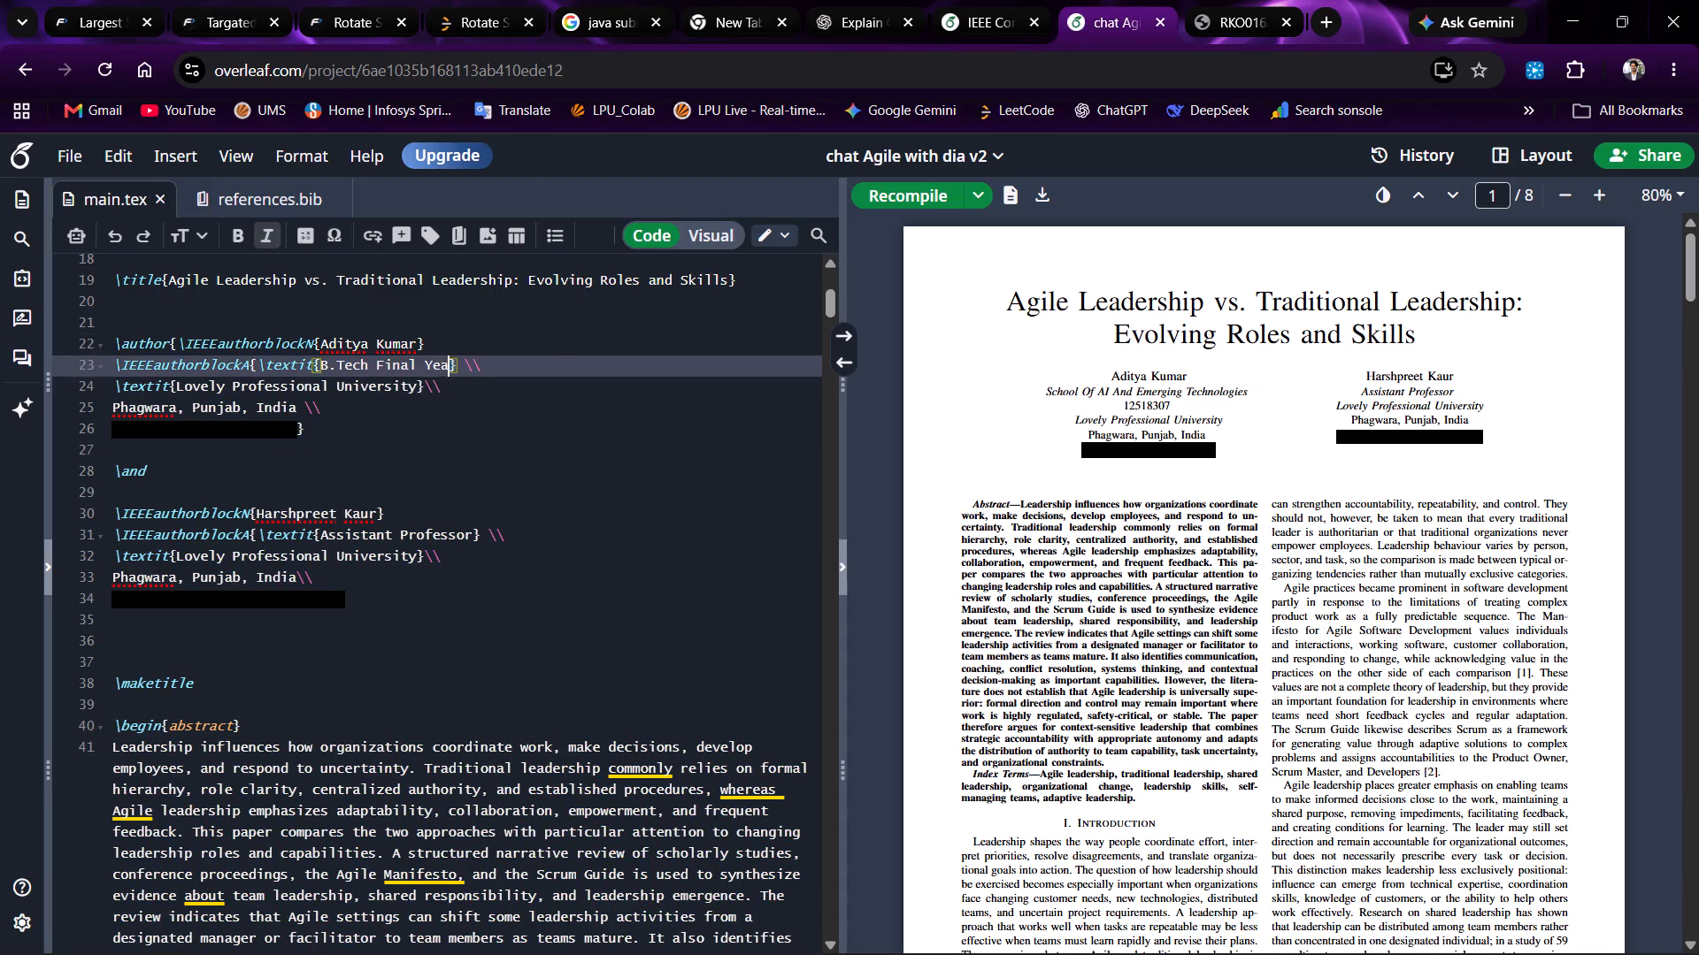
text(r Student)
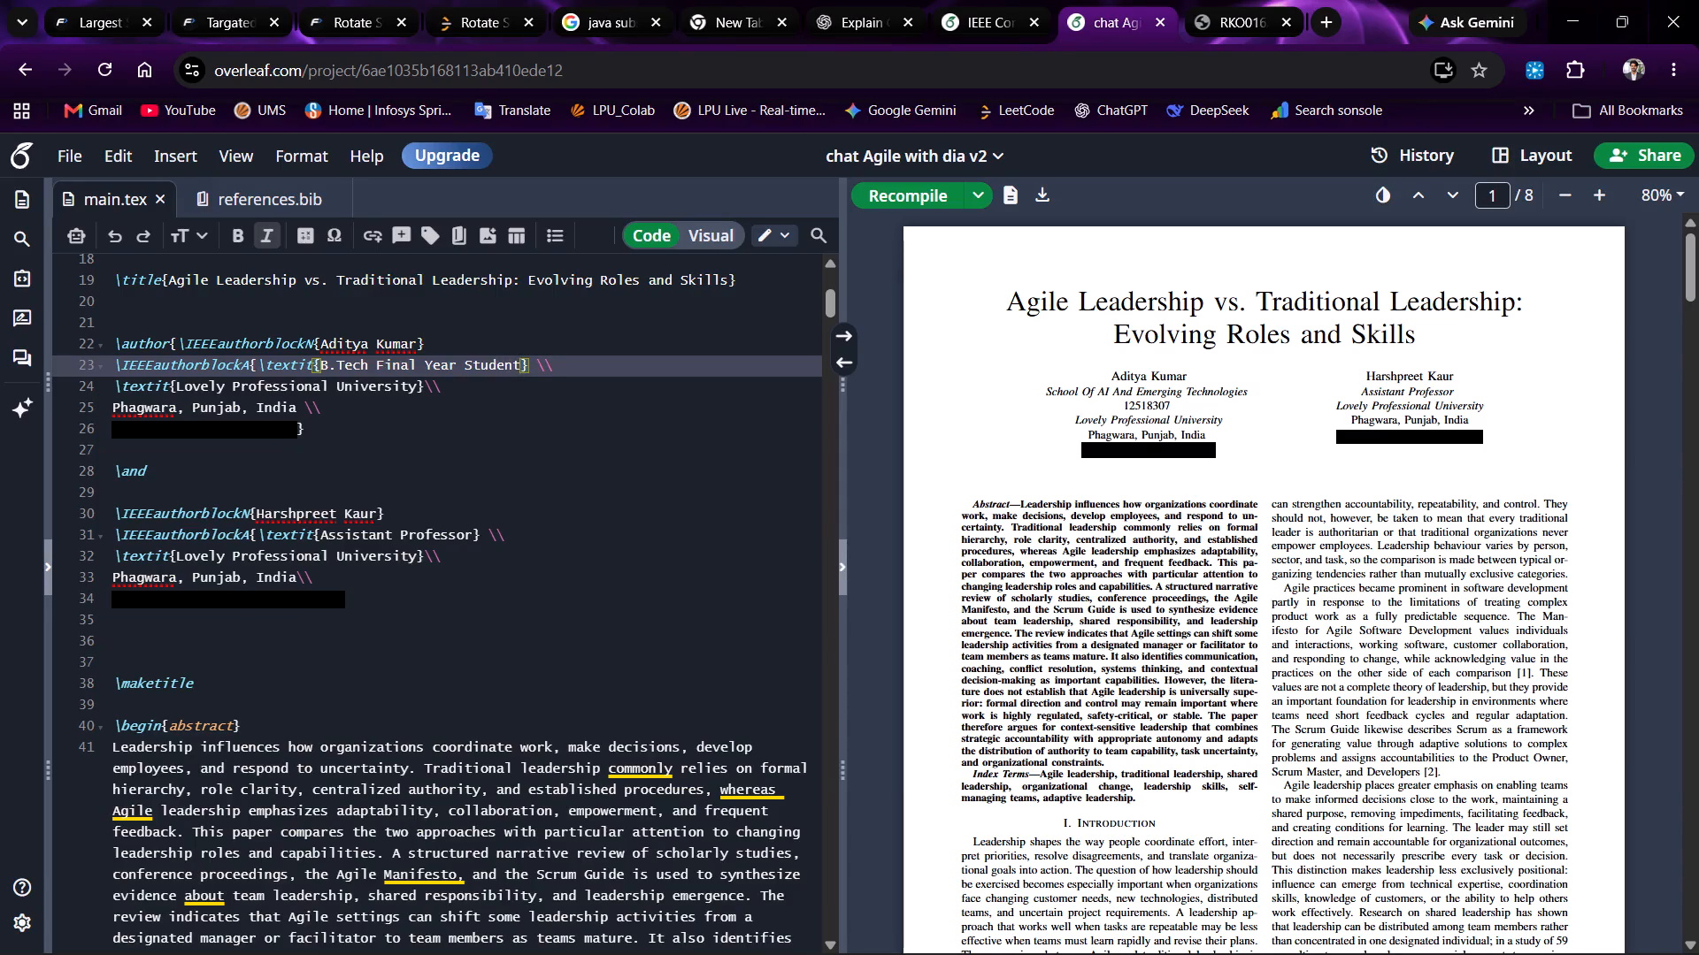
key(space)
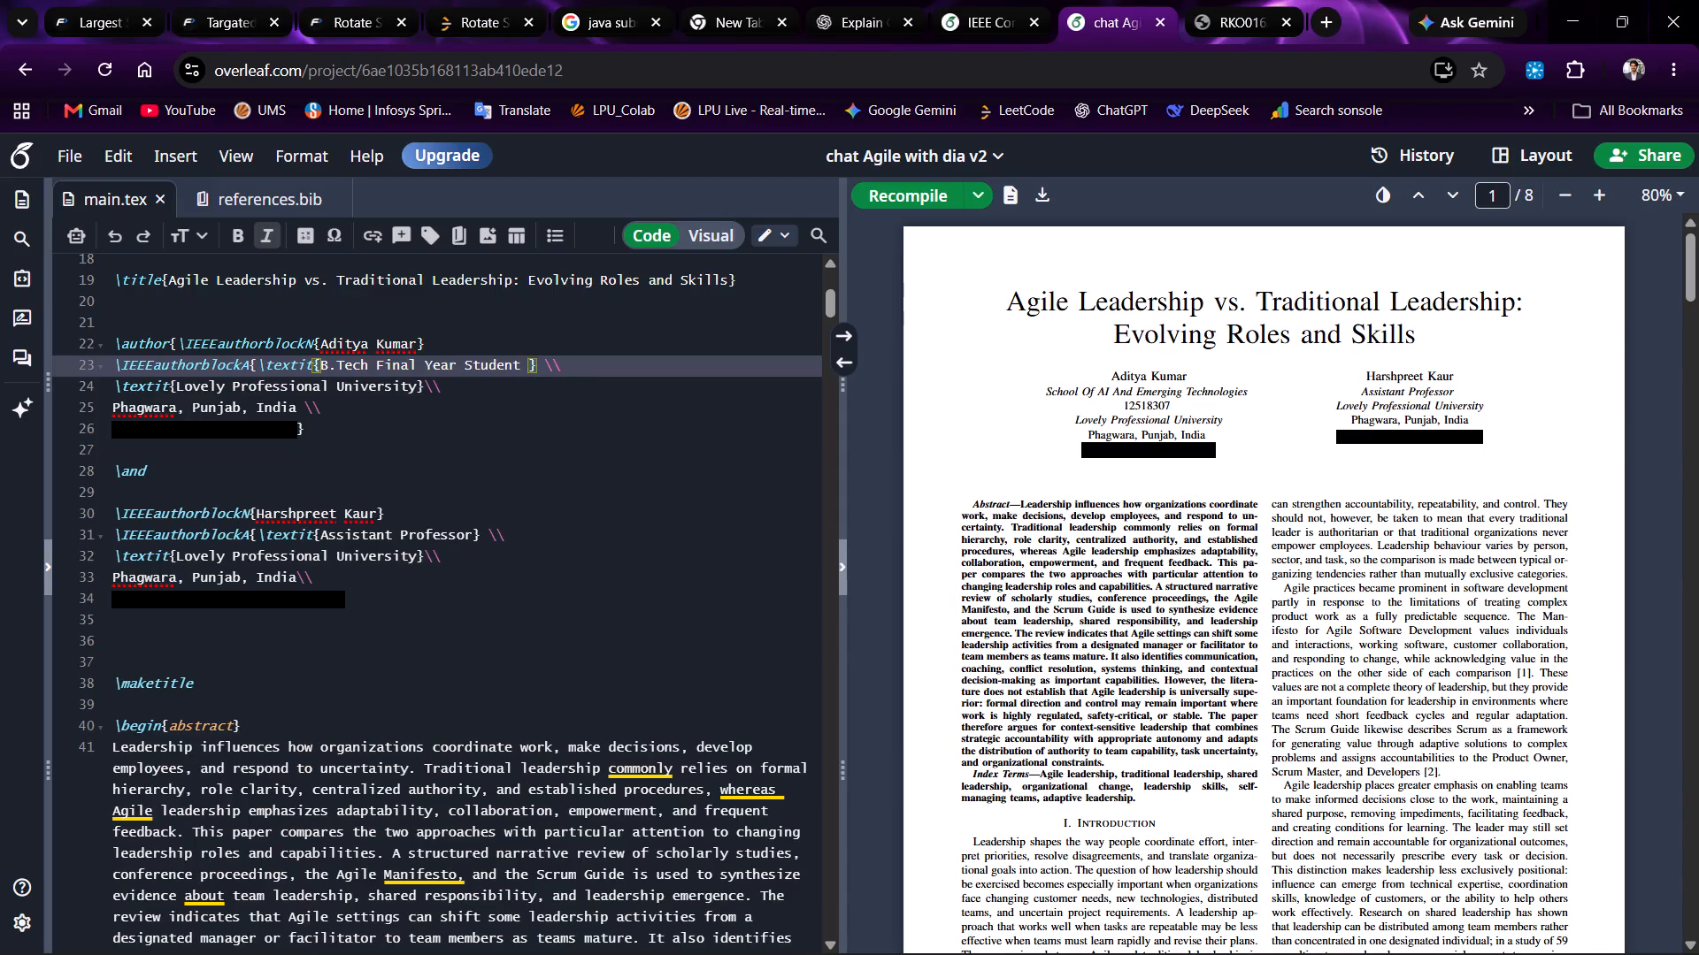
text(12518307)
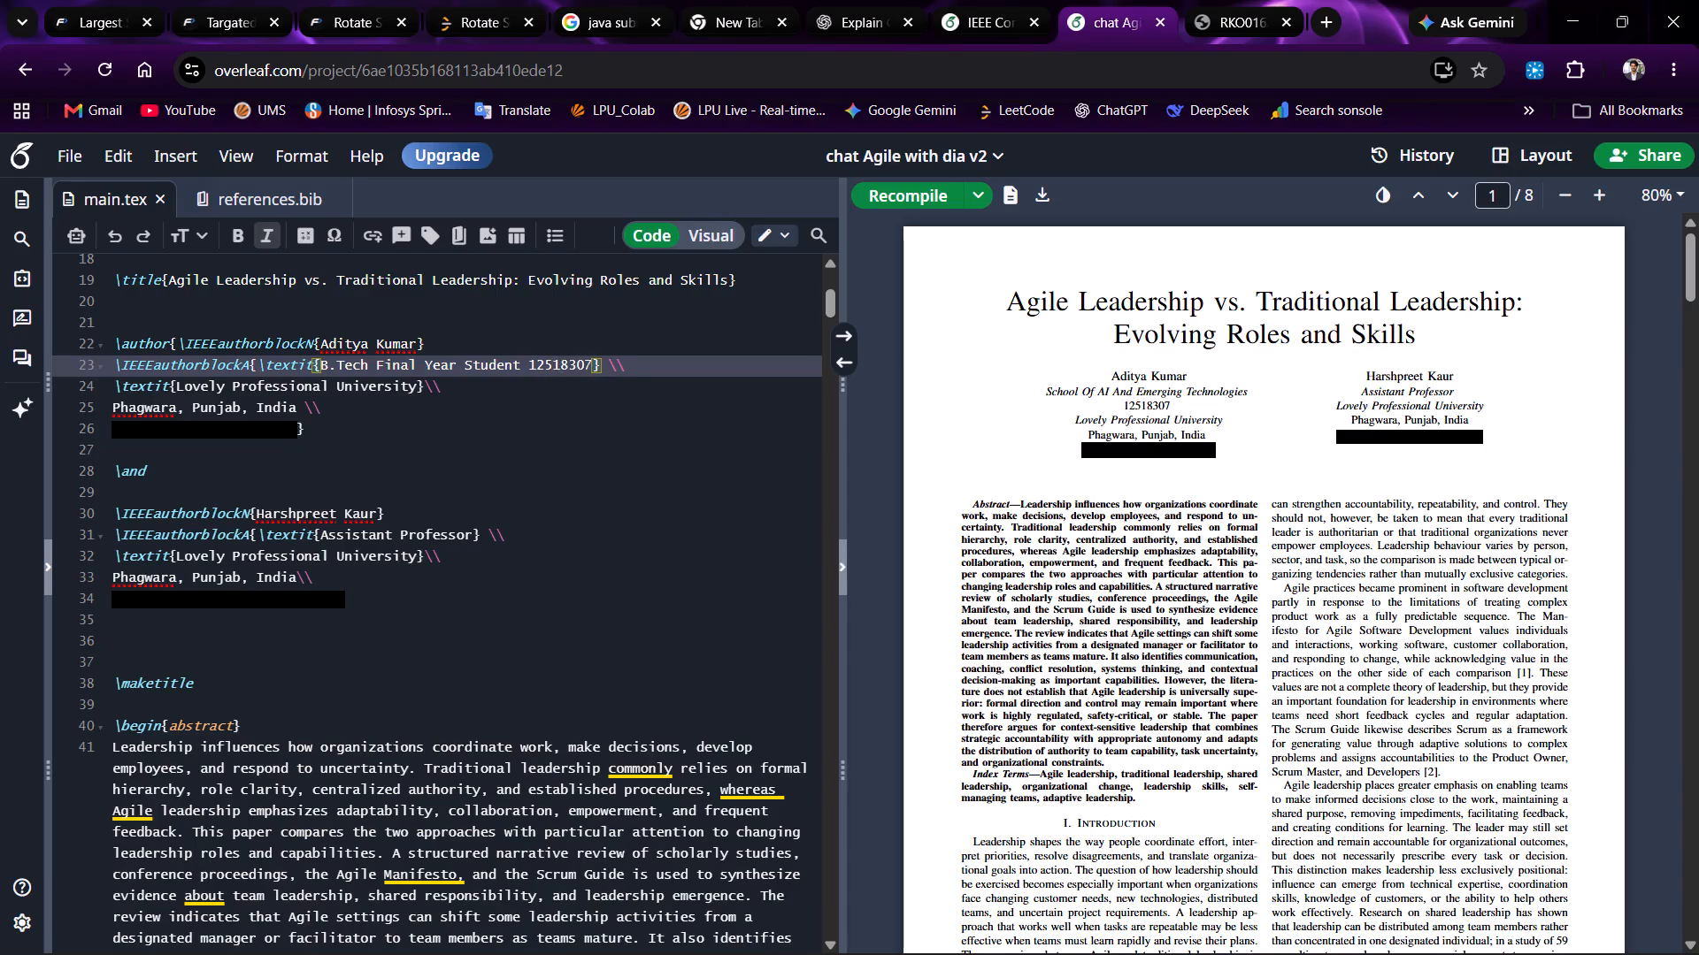
Recompile the paper.
click(896, 190)
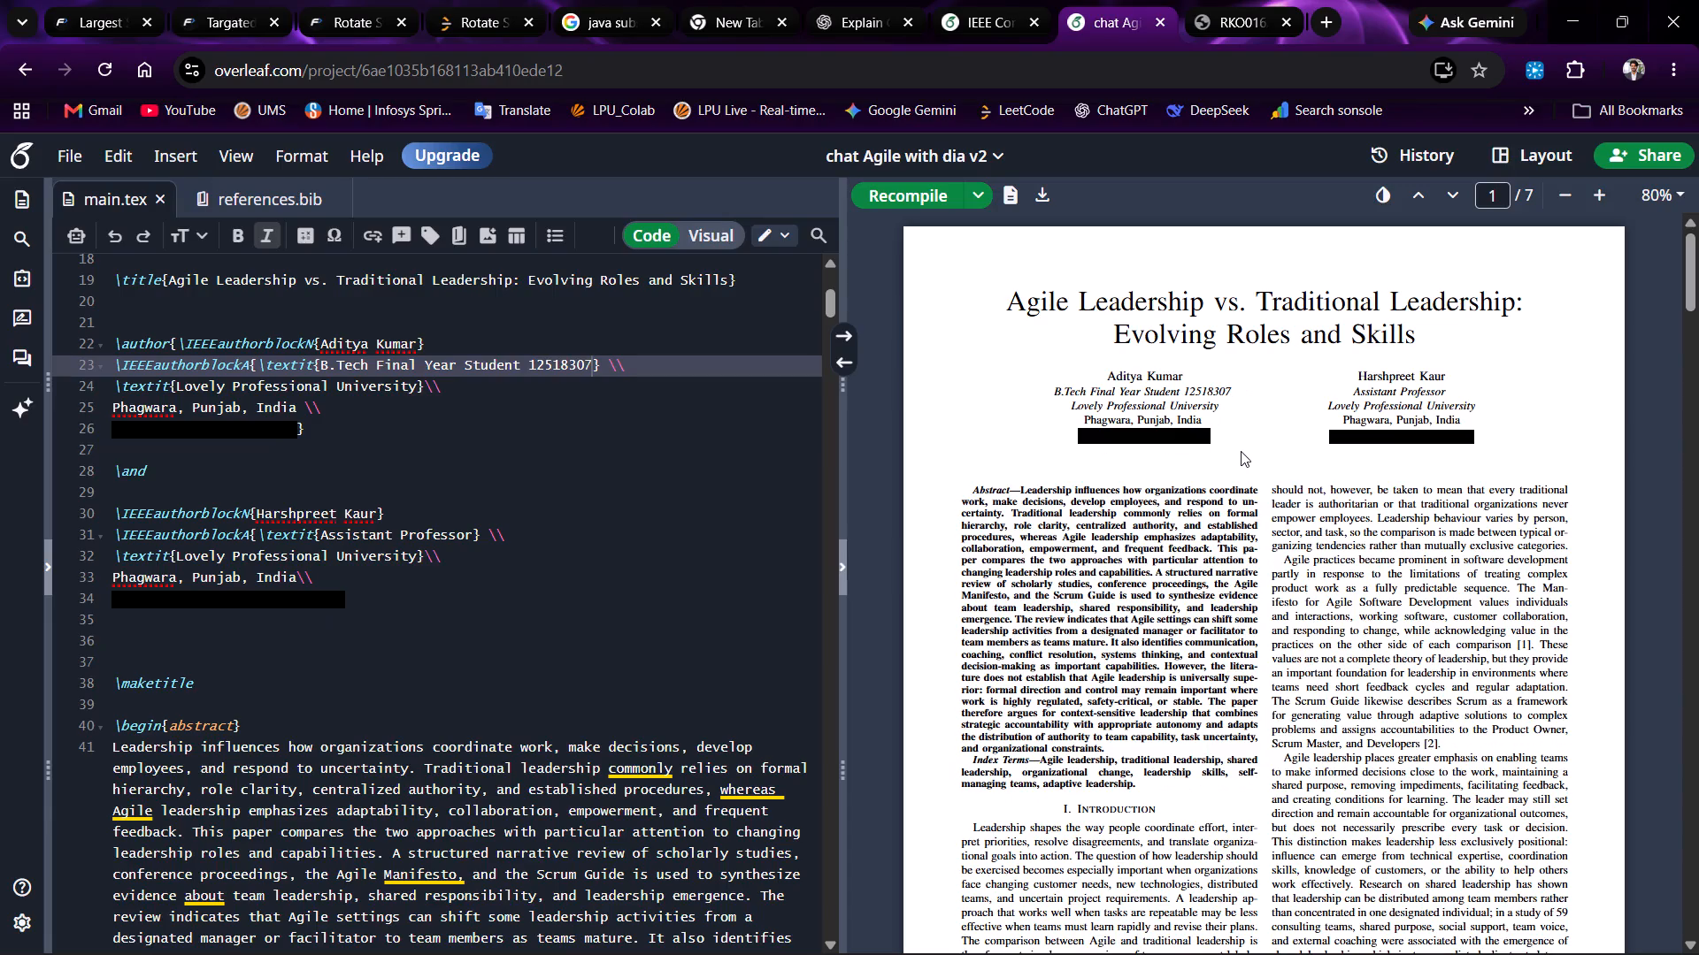
Switch back to the INT373 term paper PDF.
click(1232, 0)
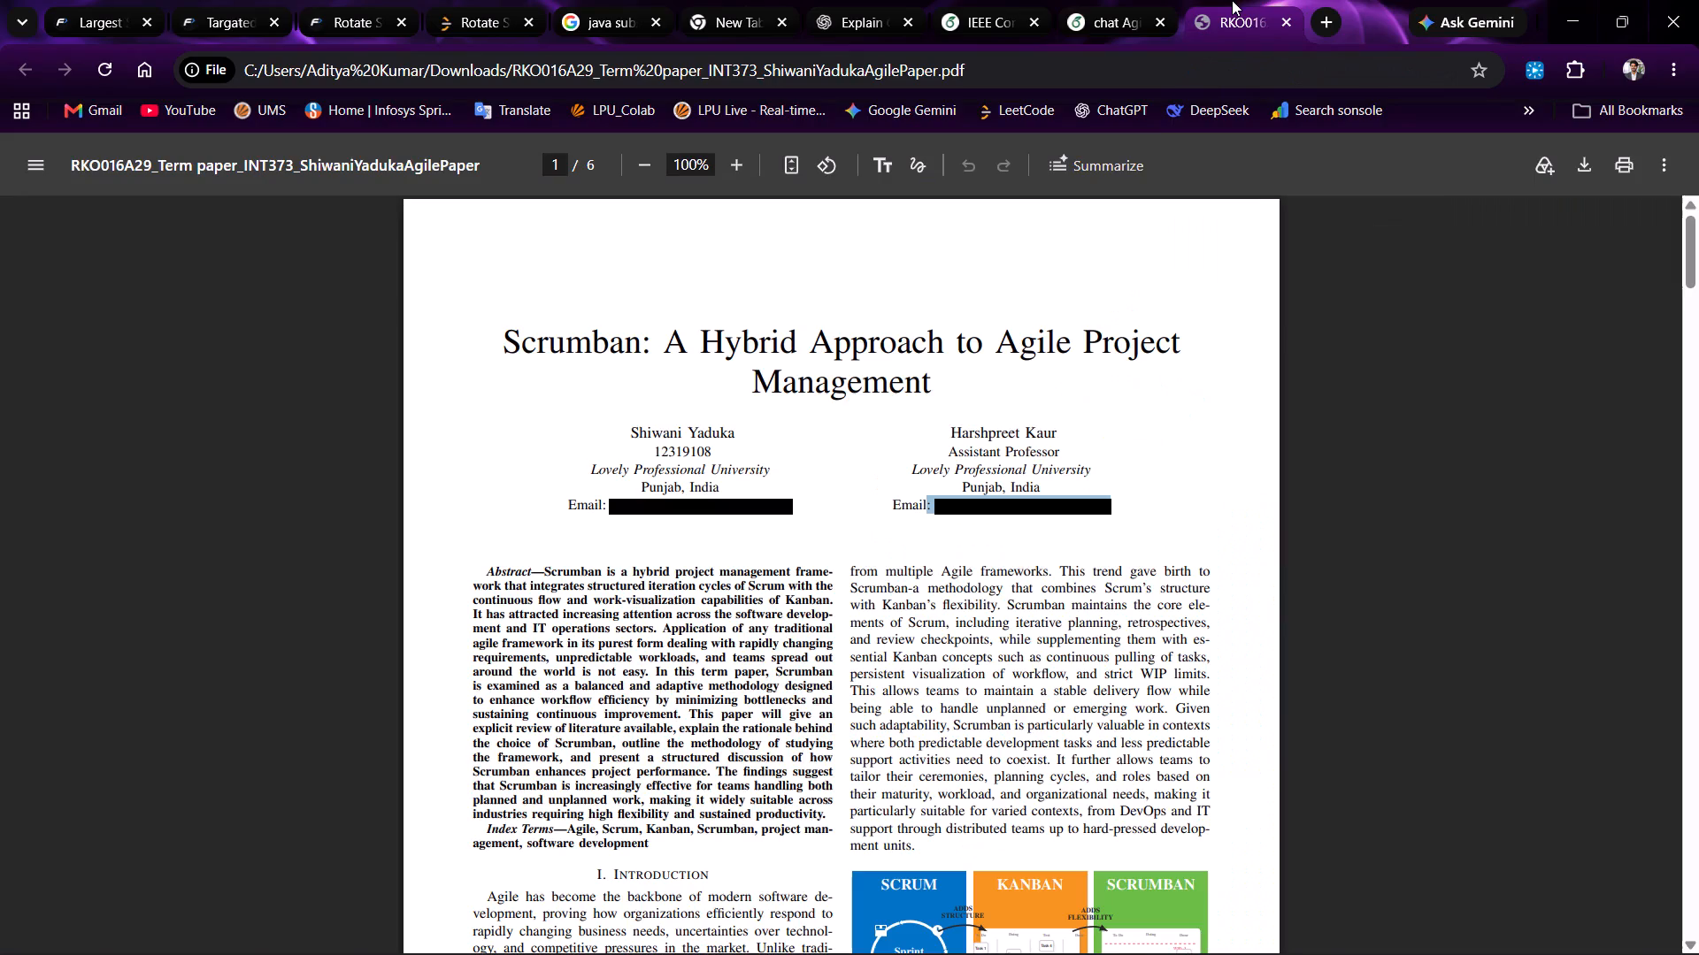